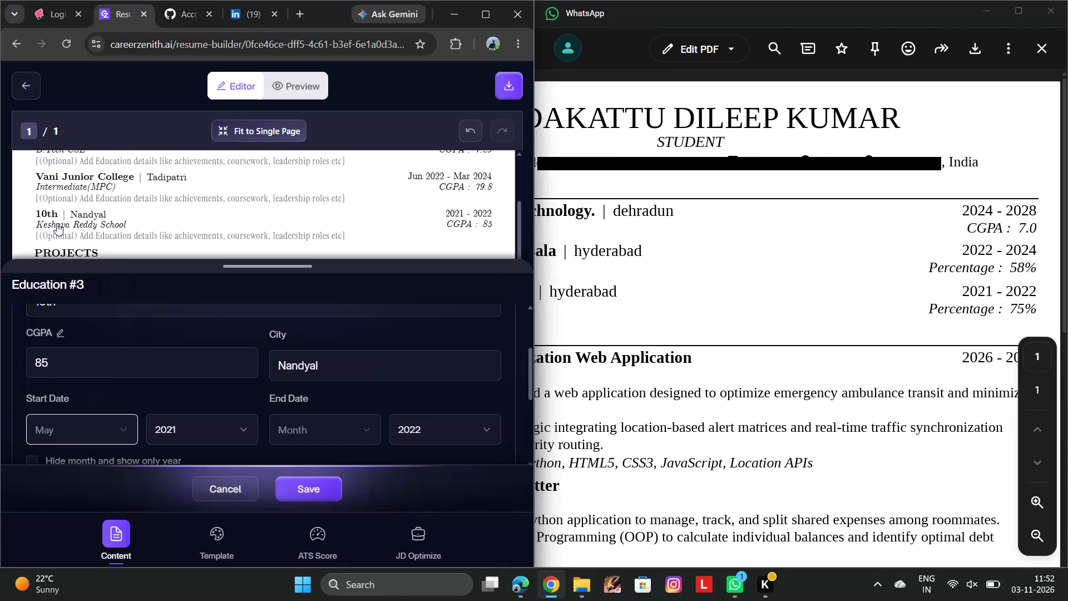
# Set the end month of the 10th education entry to May.
pyautogui.click(373, 425)
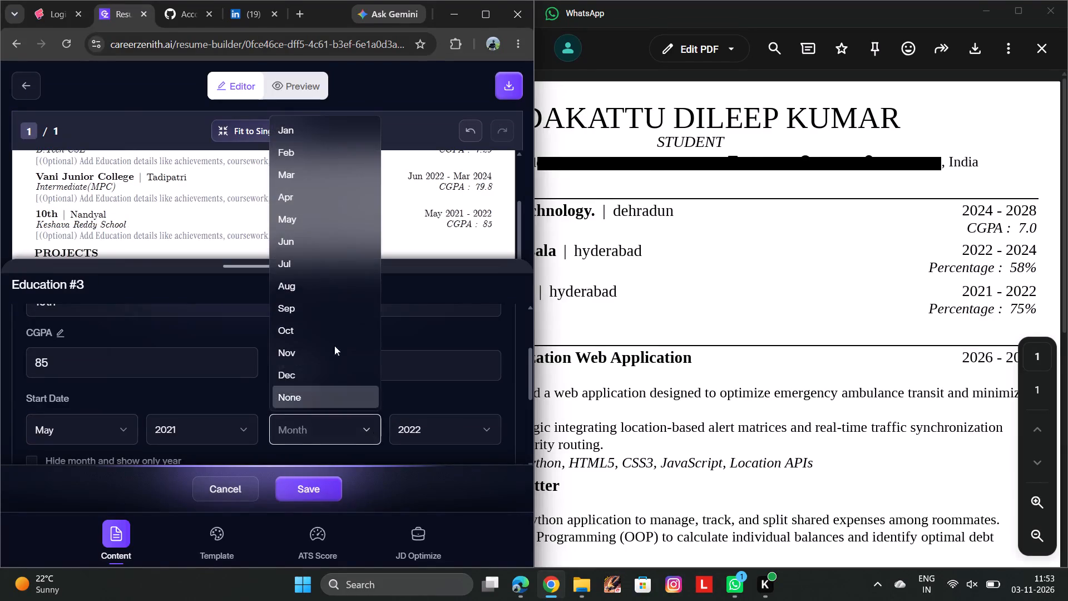
pyautogui.click(294, 224)
# Replace the CGPA label of the 10th entry with "Percentage" in the resume preview.
pyautogui.hscroll(3, 186, 338)
pyautogui.scroll(-1, 186, 338)
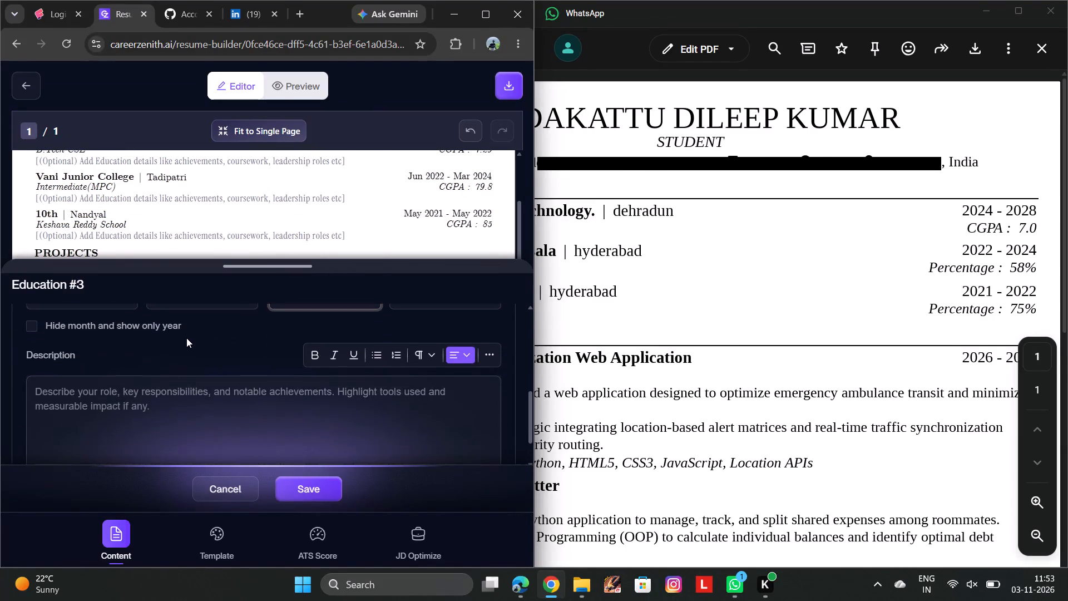
pyautogui.scroll(3, 186, 338)
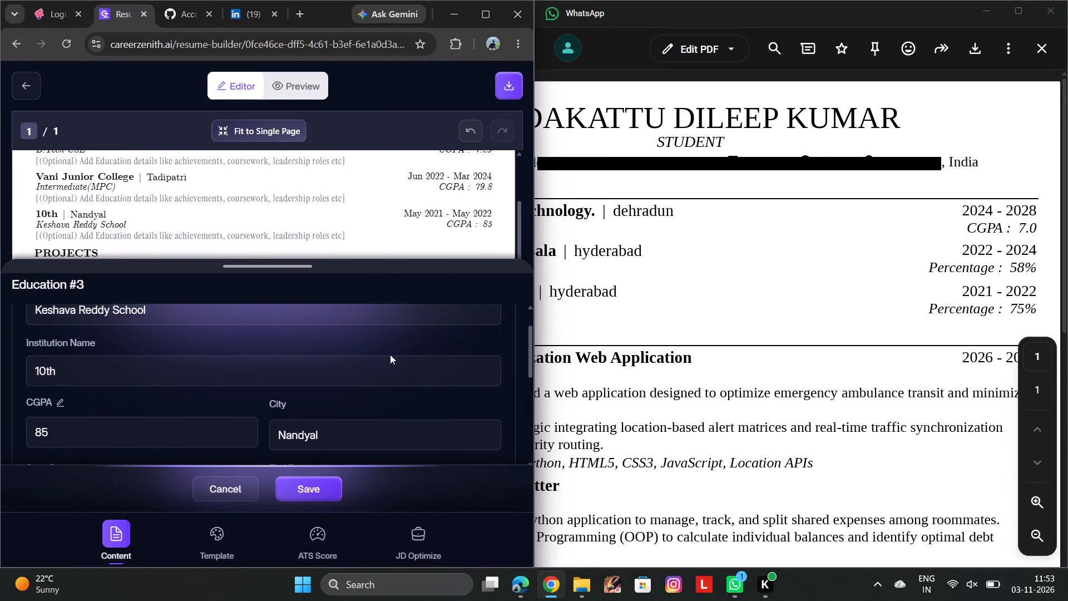
pyautogui.click(472, 221)
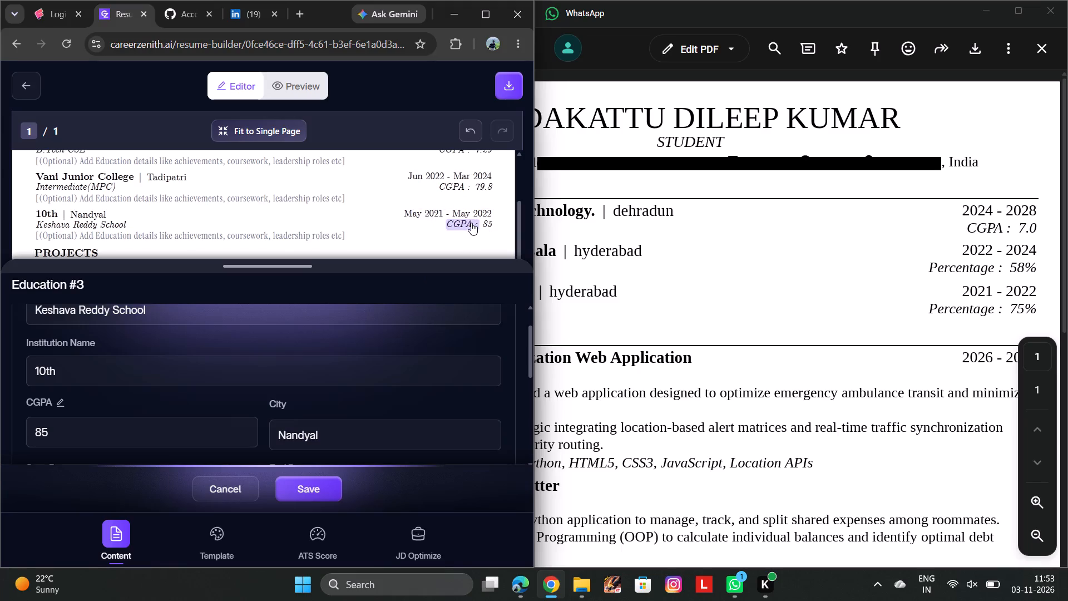
pyautogui.click(471, 223)
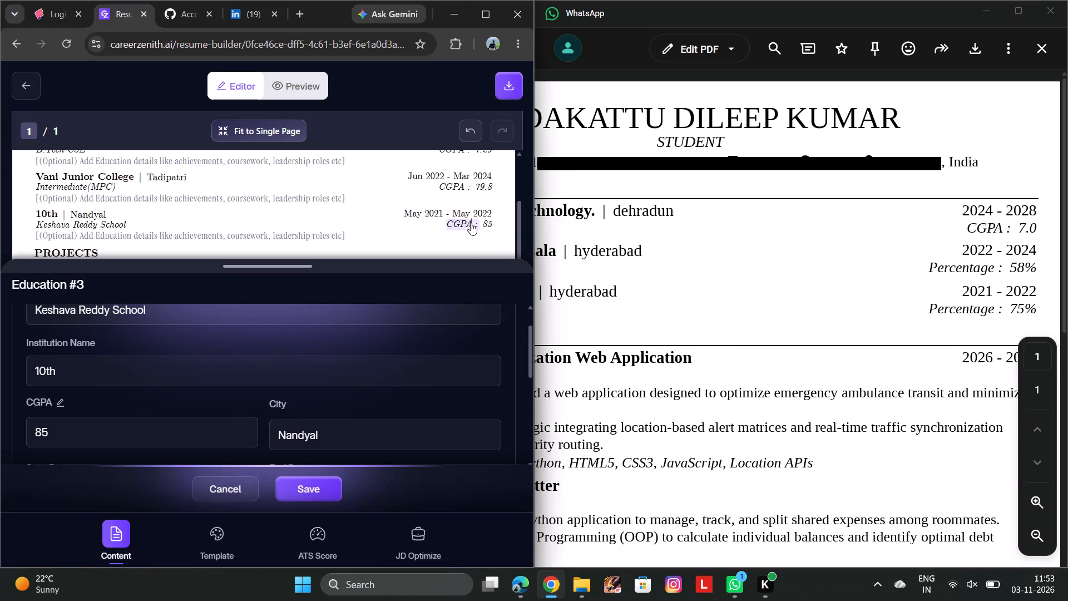
pyautogui.press('BackSpace')
pyautogui.press('BackSpace')
pyautogui.press('BackSpace')
pyautogui.press('BackSpace')
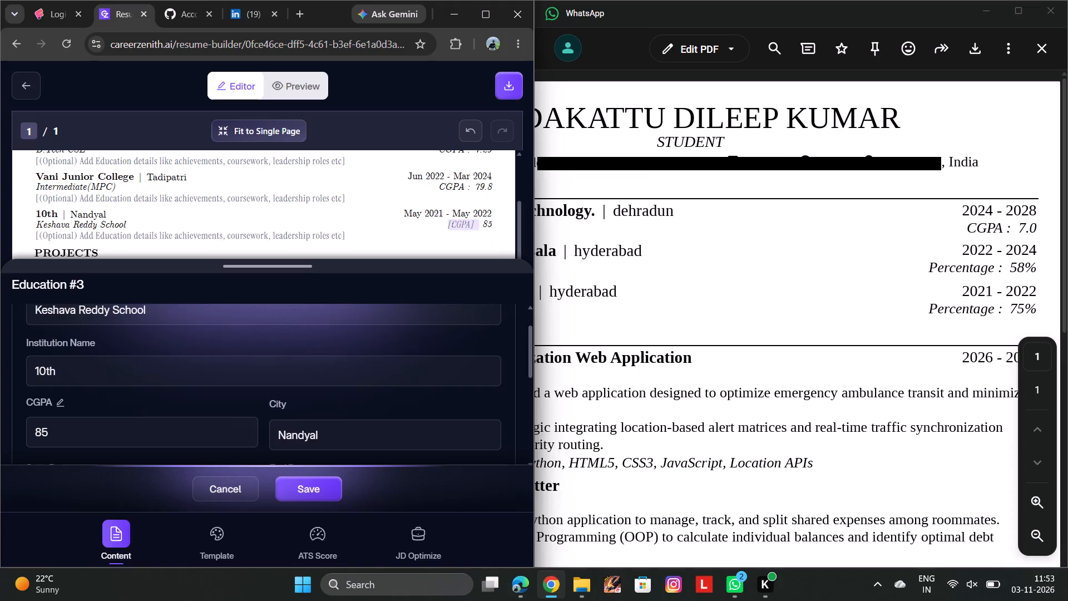
pyautogui.write('Per')
pyautogui.write('centage')
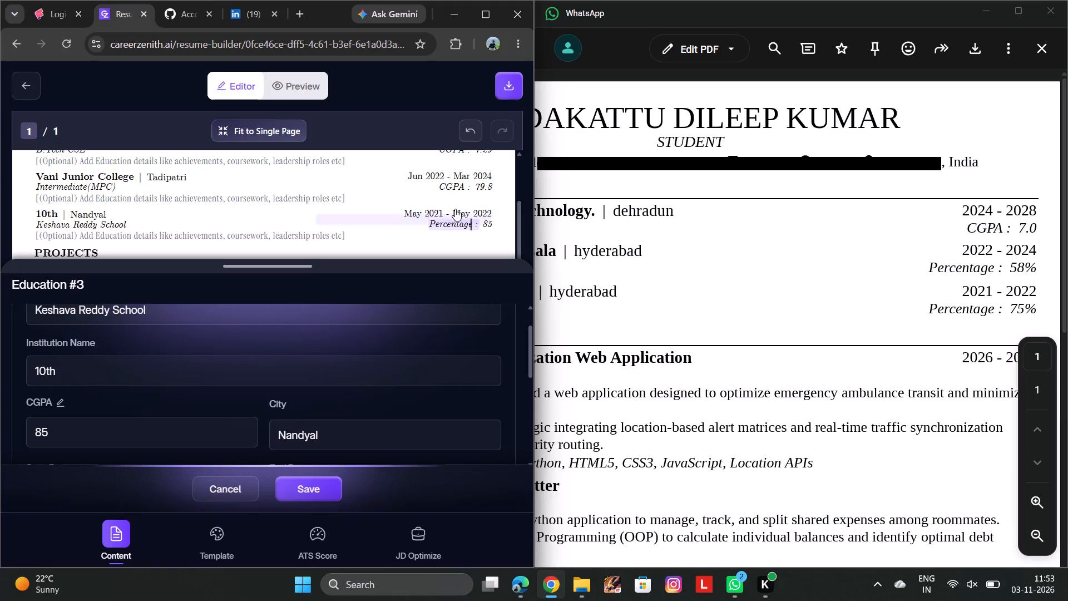
# Replace the CGPA label of the Vani Junior College entry with "Percentage" in the resume preview.
pyautogui.click(462, 185)
pyautogui.press('BackSpace')
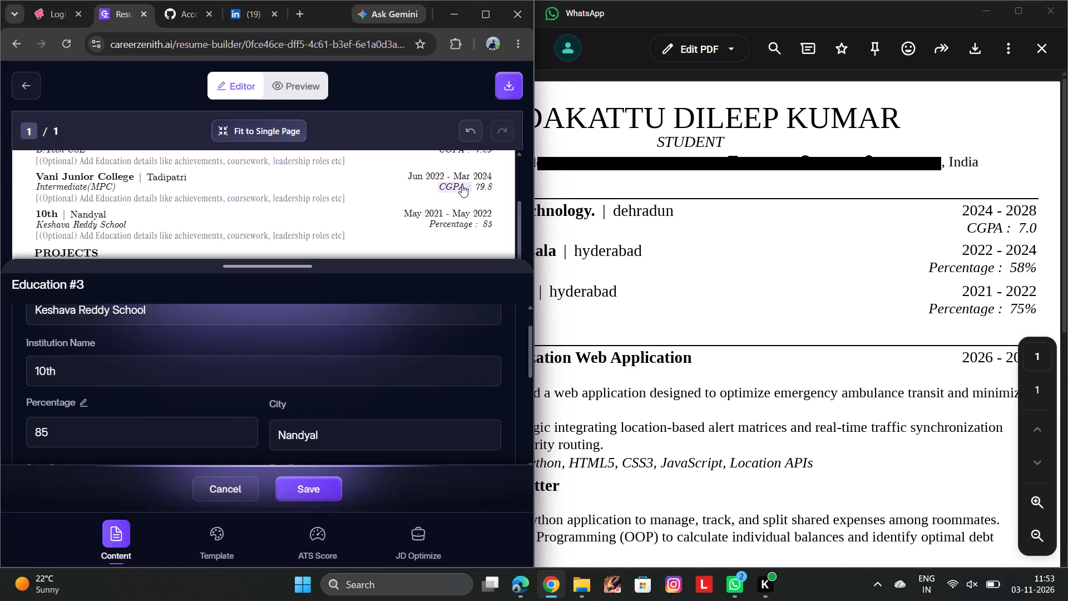
pyautogui.press('BackSpace')
pyautogui.click(462, 185)
pyautogui.press('BackSpace')
pyautogui.press('BackSpace')
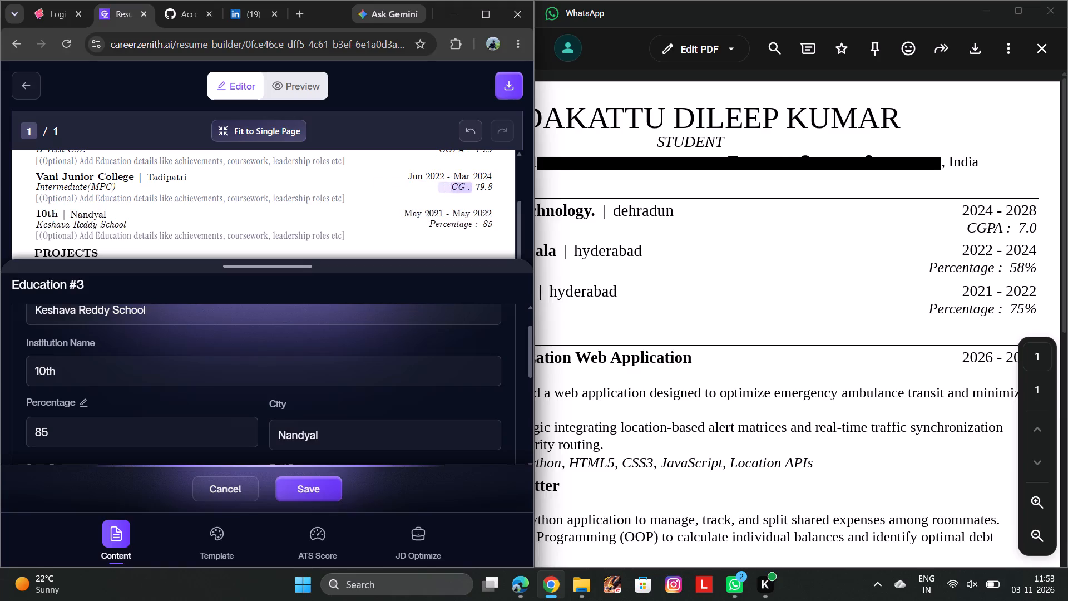
pyautogui.press('BackSpace')
pyautogui.press('BackSpace')
pyautogui.write('Per')
pyautogui.write('centage')
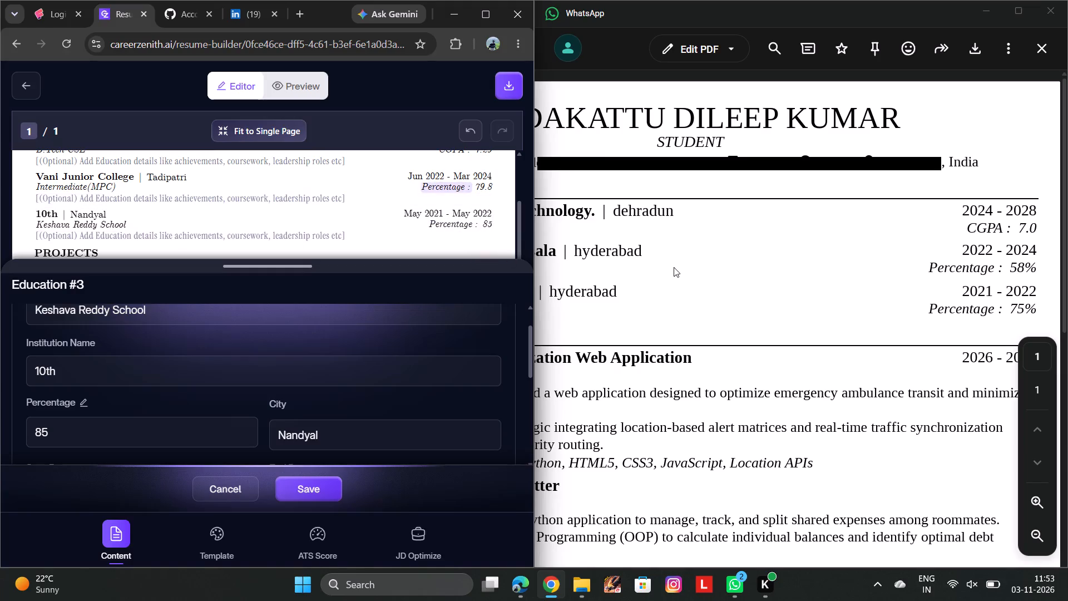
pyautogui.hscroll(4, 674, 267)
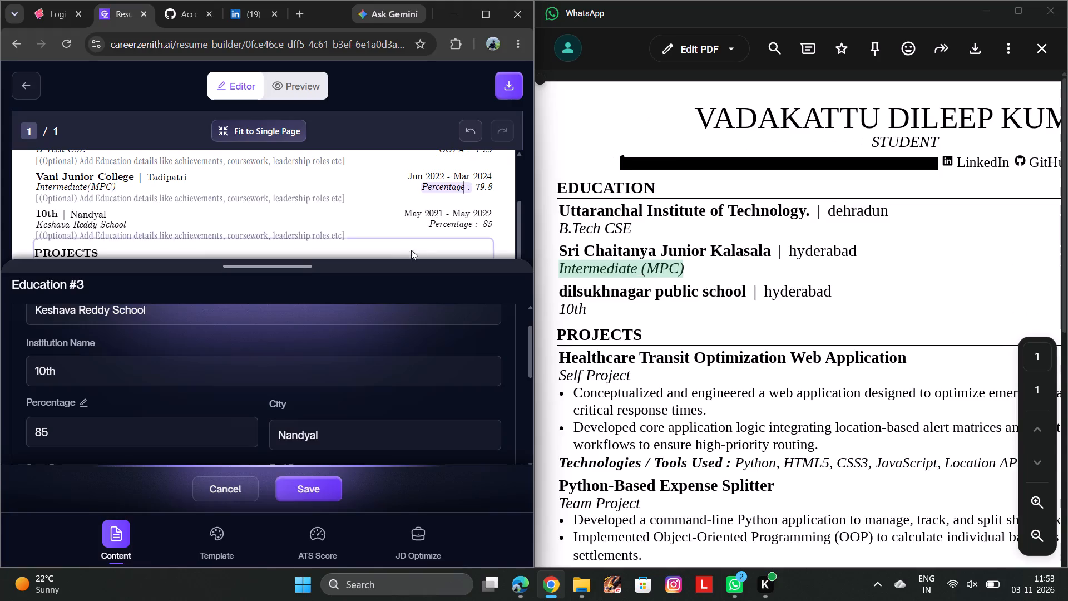
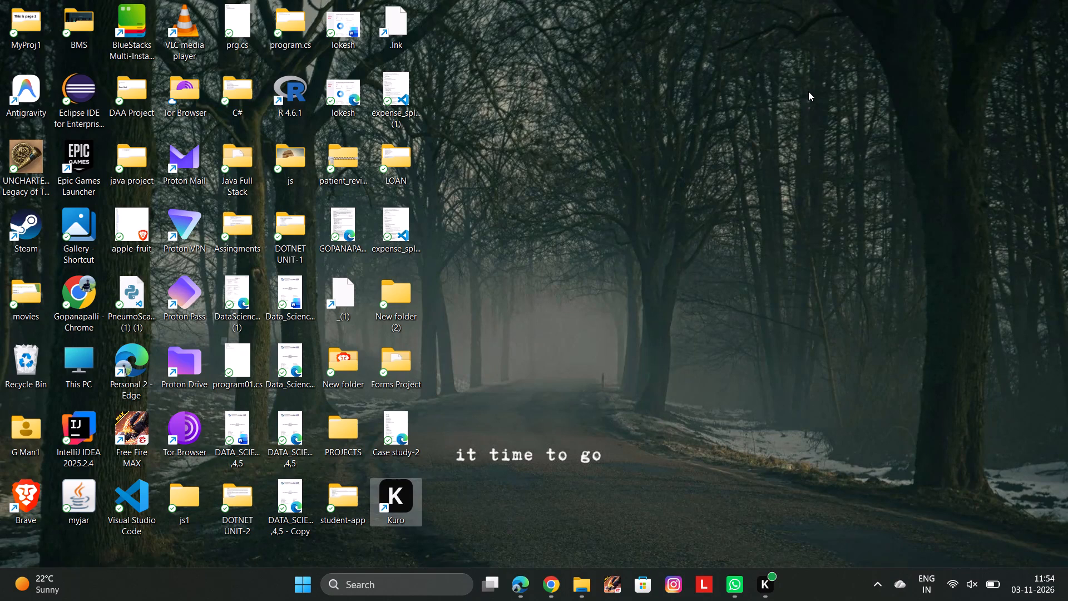
# Switch from the desktop back to the resume builder window in Chrome.
pyautogui.click(548, 572)
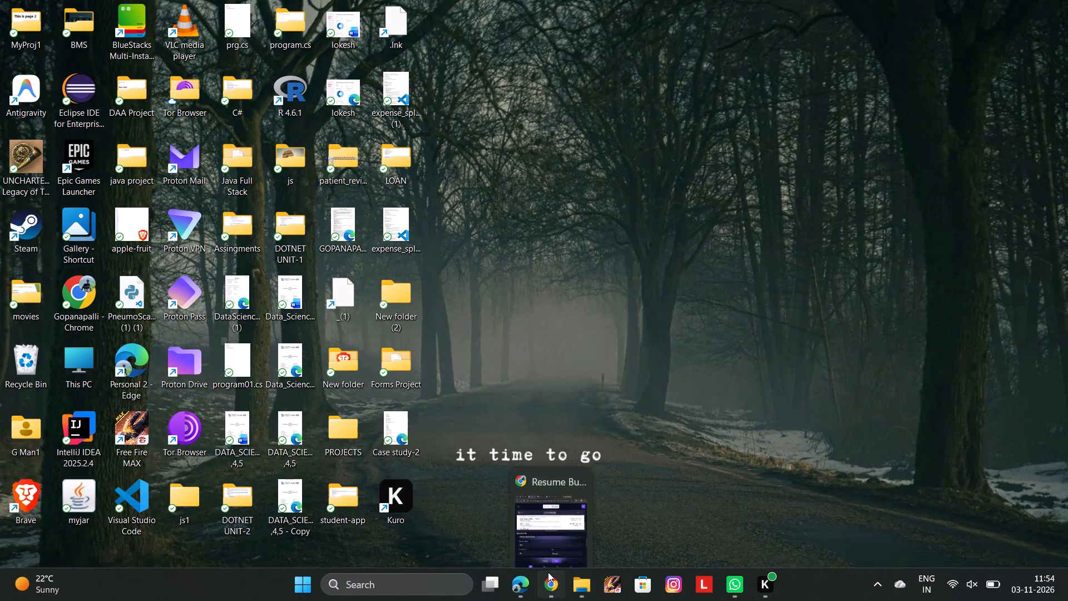
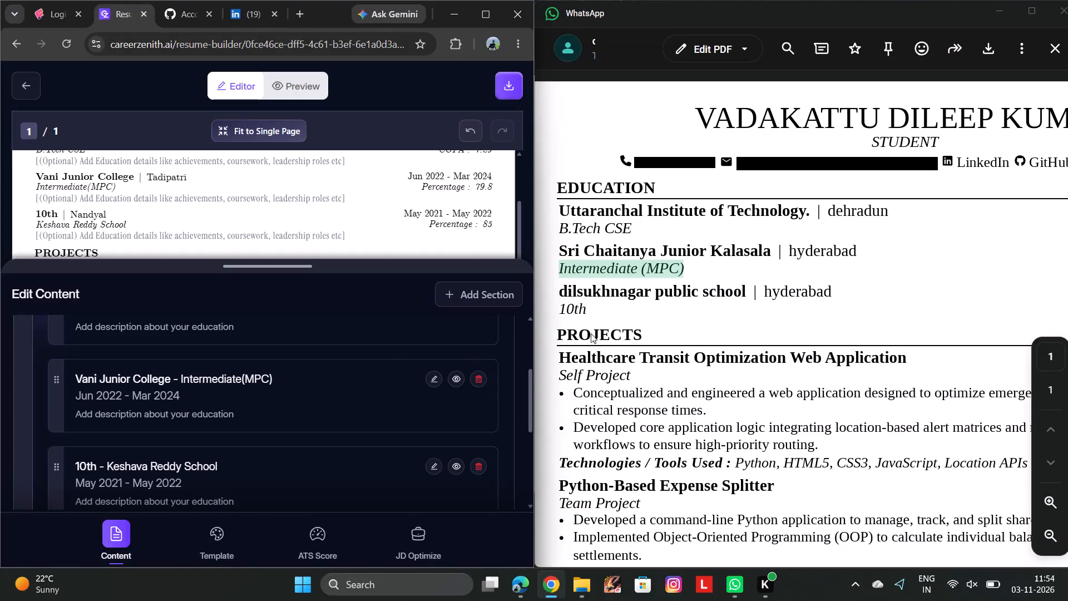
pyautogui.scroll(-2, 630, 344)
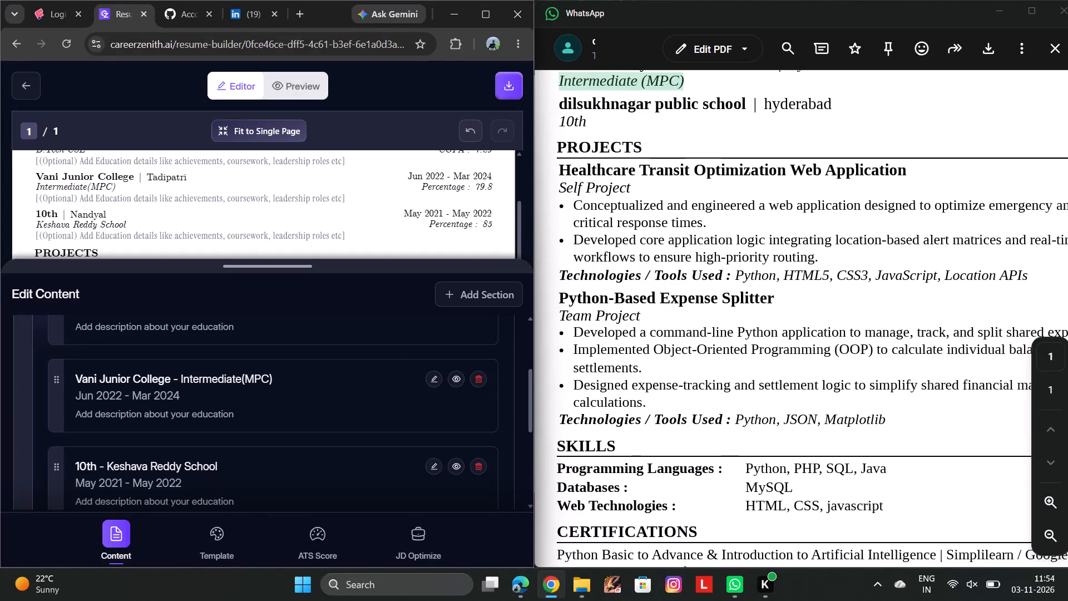
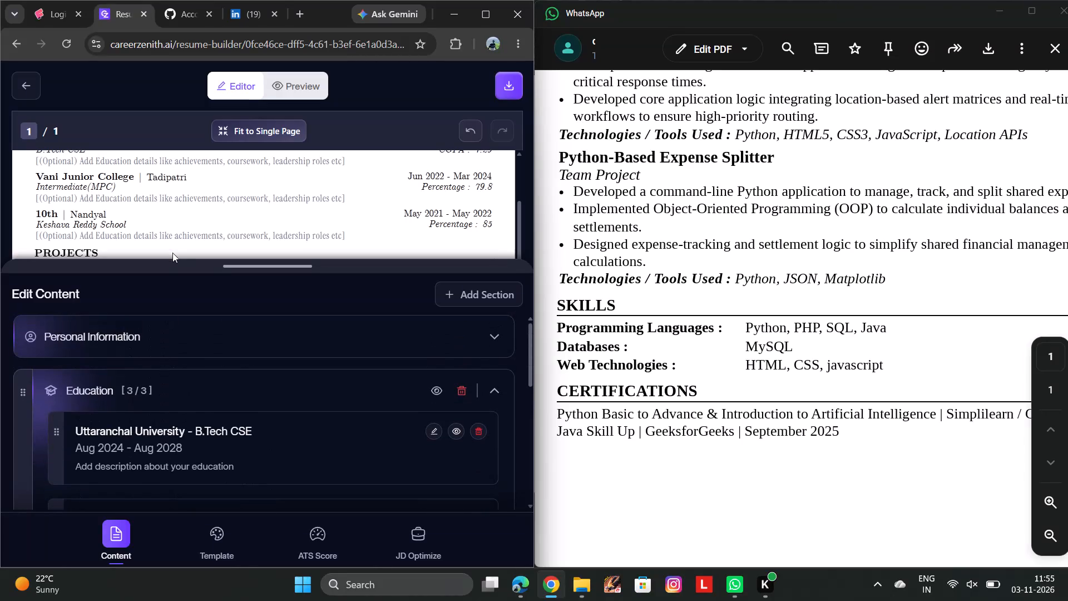
# Review the resume preview below the education entries, down to the Skills section.
pyautogui.scroll(-1, 167, 237)
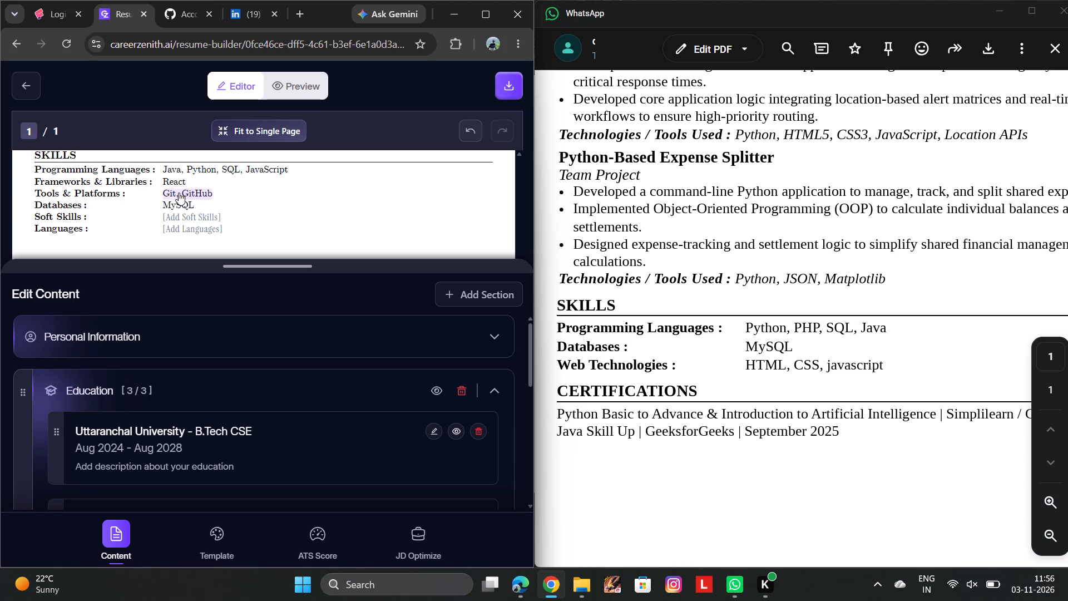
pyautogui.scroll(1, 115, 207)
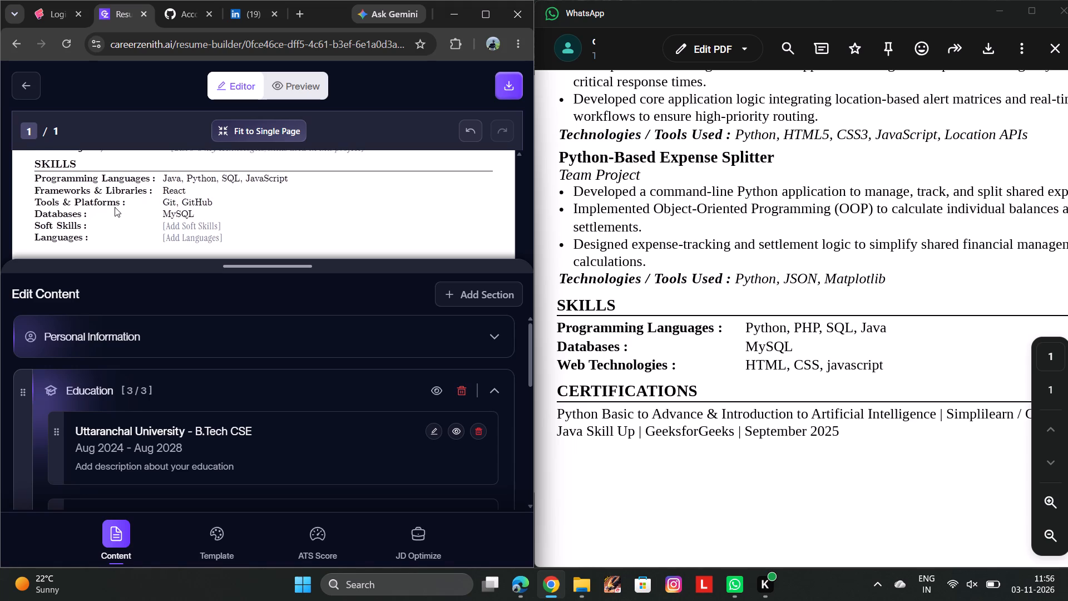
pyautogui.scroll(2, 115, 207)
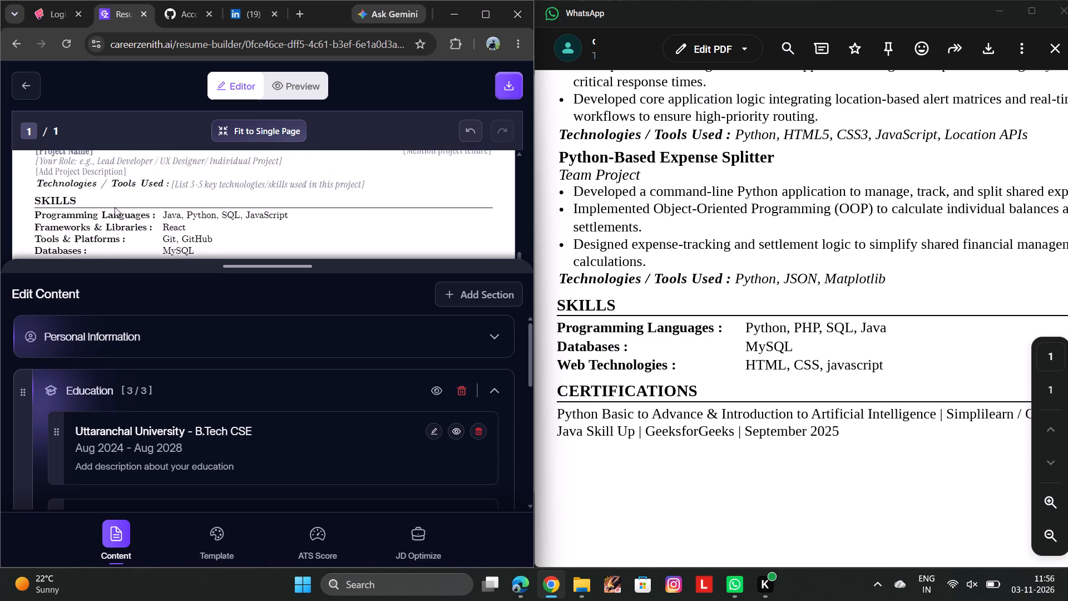
# Open the role placeholder of the empty Projects entry for editing in the resume preview.
pyautogui.scroll(2, 115, 207)
pyautogui.click(92, 224)
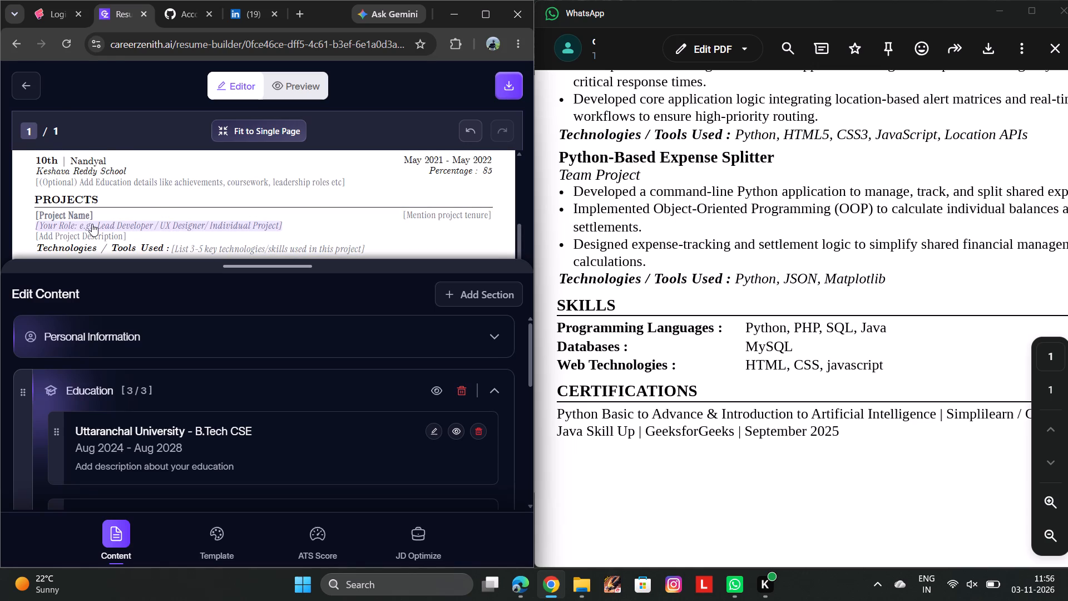
pyautogui.click(91, 223)
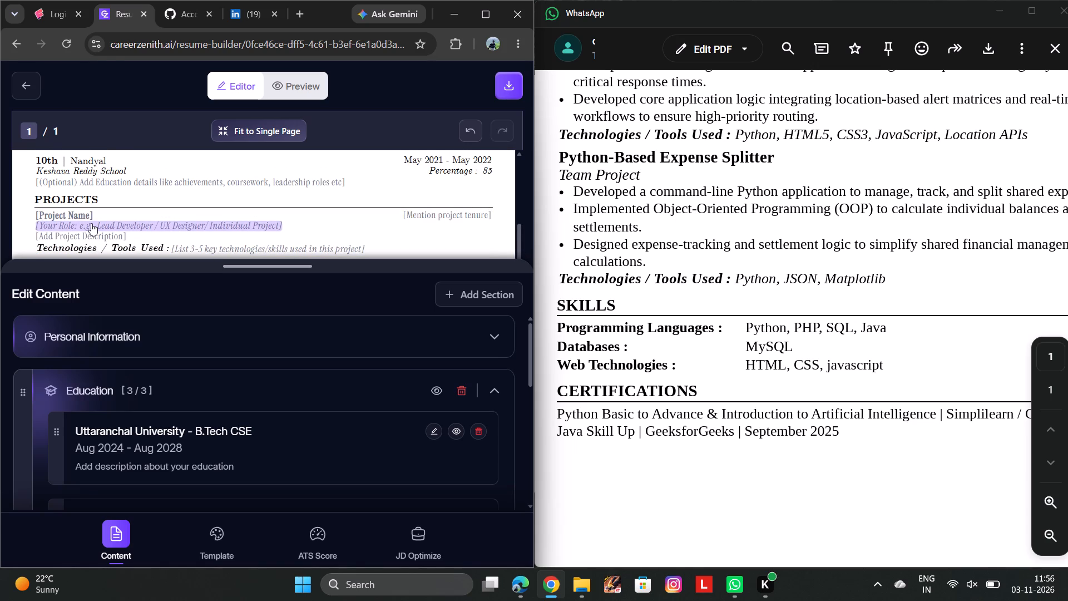
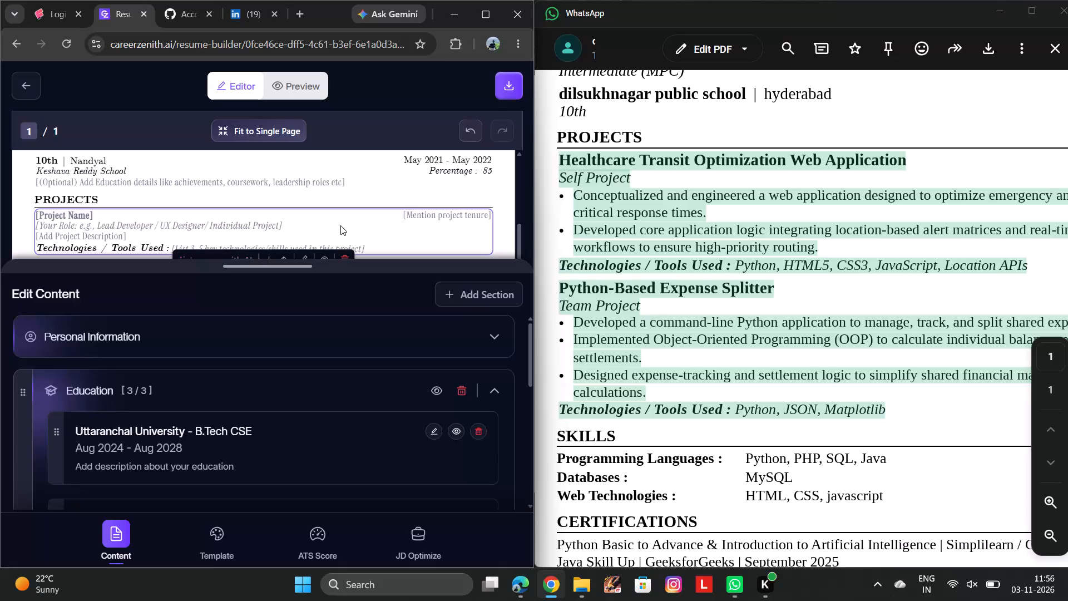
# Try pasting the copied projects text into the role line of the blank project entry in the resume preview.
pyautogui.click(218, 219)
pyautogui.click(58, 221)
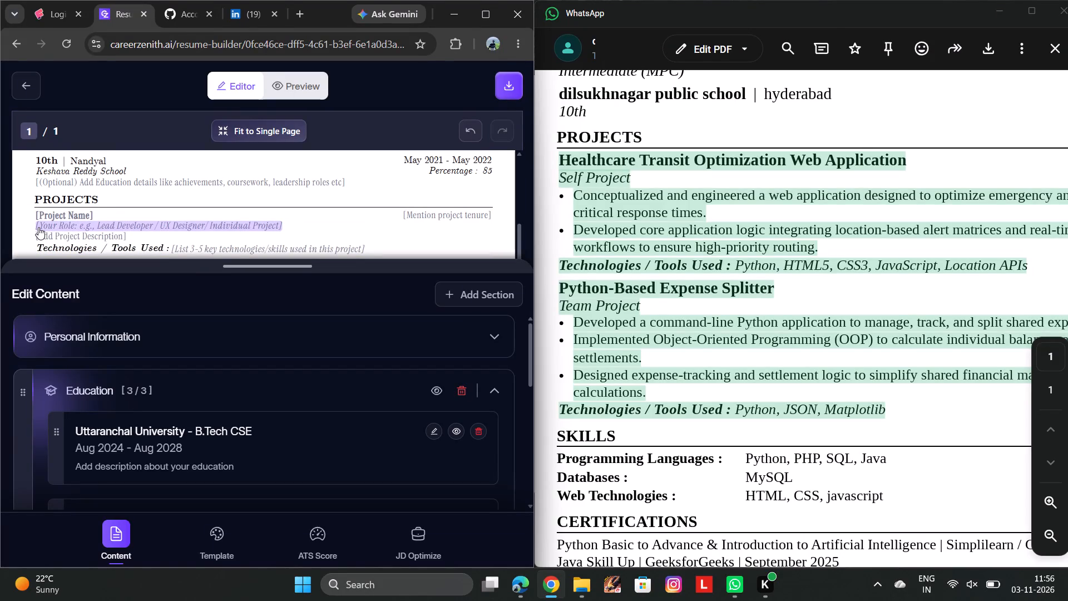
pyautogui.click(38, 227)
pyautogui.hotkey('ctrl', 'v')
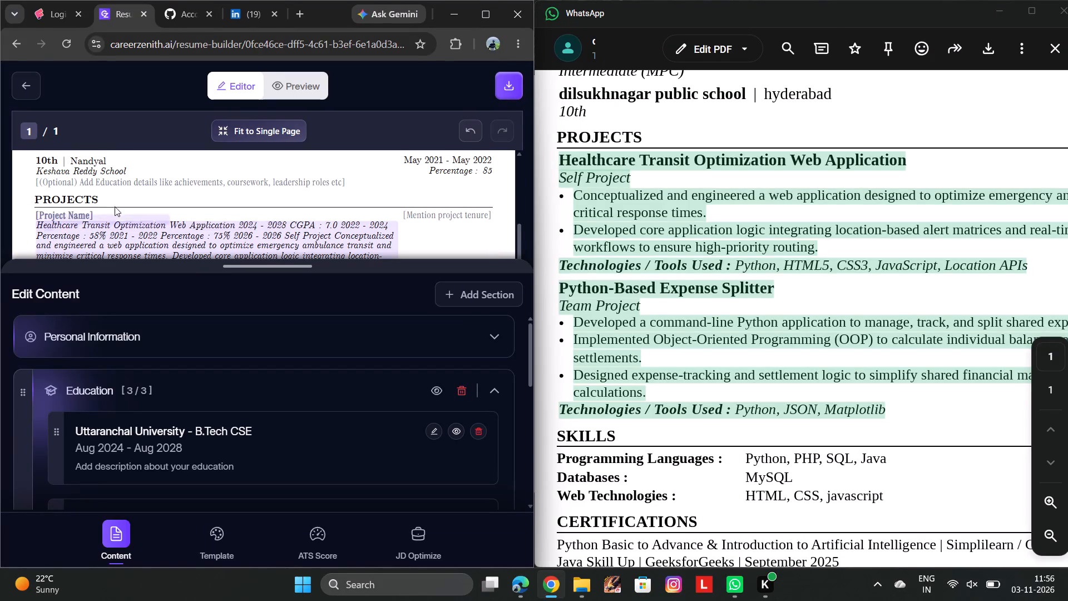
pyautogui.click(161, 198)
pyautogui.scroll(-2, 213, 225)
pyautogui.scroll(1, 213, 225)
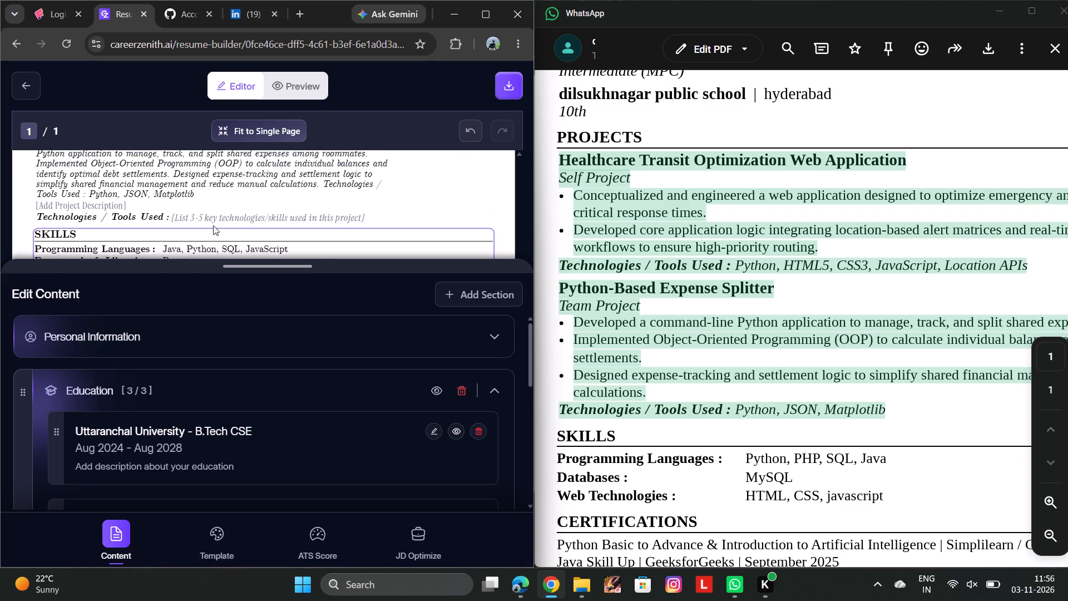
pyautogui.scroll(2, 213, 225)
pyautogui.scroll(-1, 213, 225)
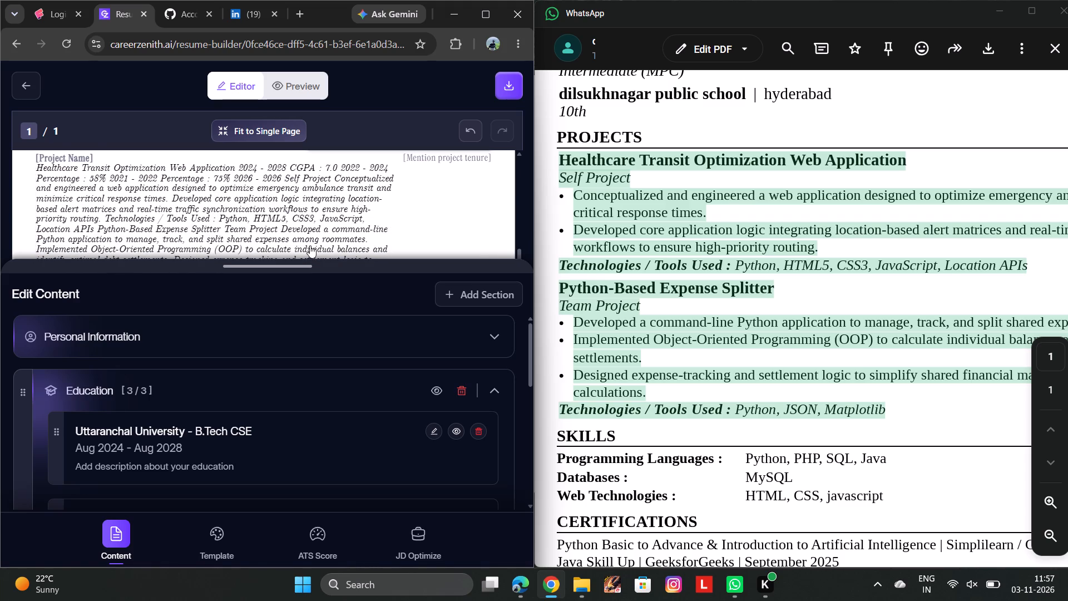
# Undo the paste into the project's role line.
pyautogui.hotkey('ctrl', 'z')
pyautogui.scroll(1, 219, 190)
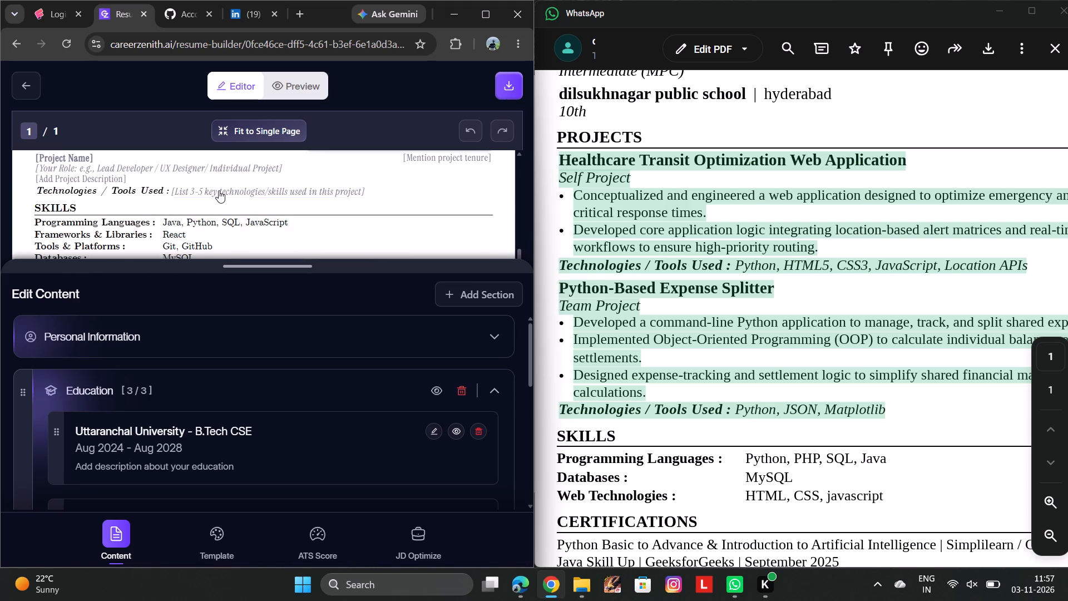
# Add a blank education entry after the 10th entry in the Education section.
pyautogui.scroll(1, 219, 190)
pyautogui.scroll(-2, 255, 354)
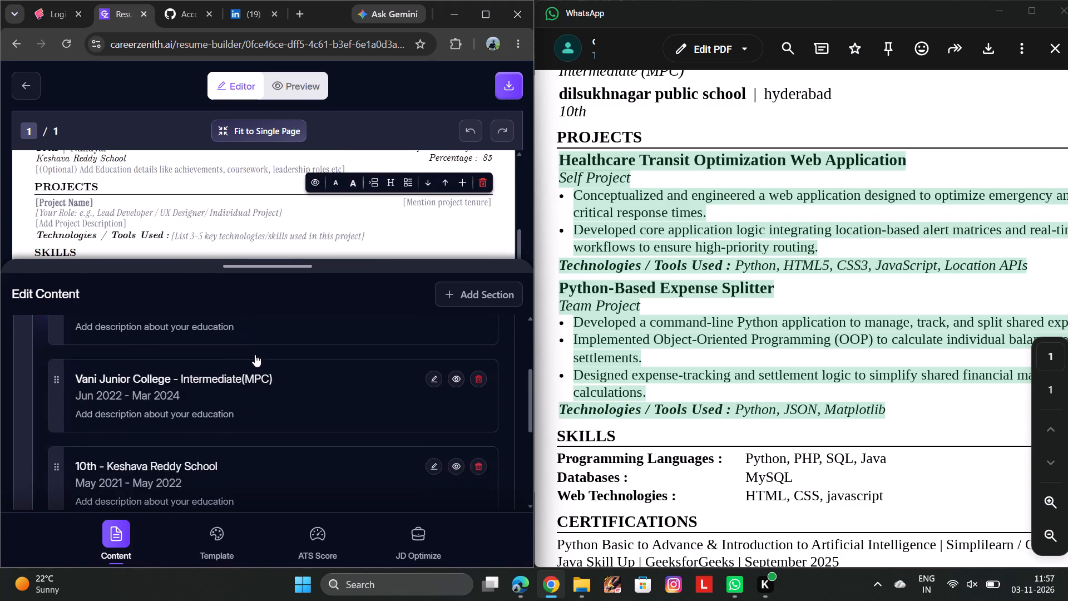
pyautogui.scroll(-1, 255, 354)
pyautogui.click(268, 408)
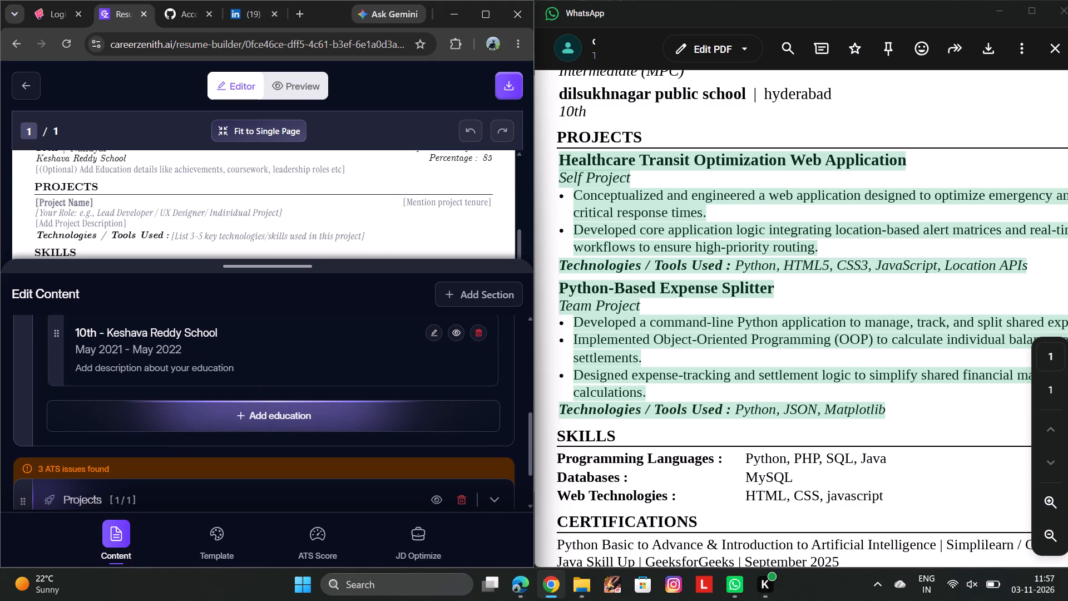
pyautogui.click(319, 484)
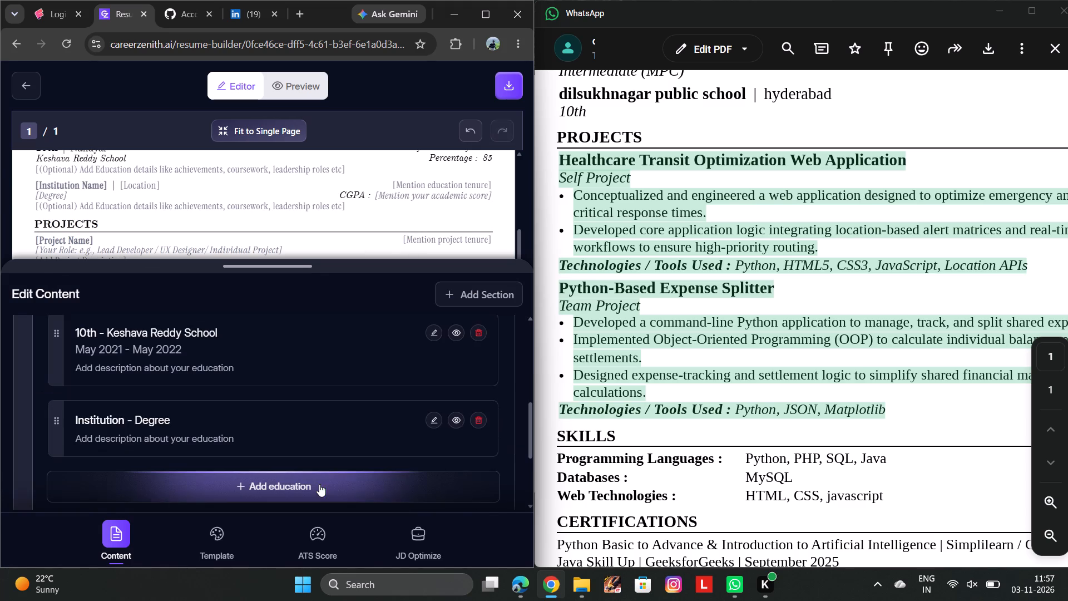
# Expand the Projects section and add another project entry to it.
pyautogui.hscroll(1, 185, 328)
pyautogui.scroll(-1, 185, 328)
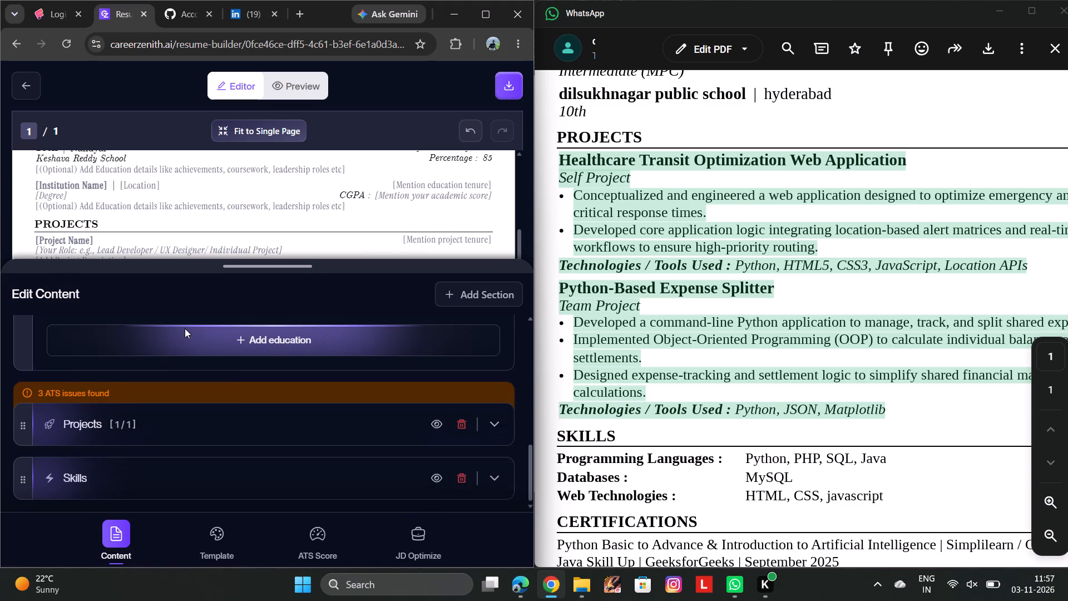
pyautogui.scroll(-1, 185, 328)
pyautogui.click(130, 420)
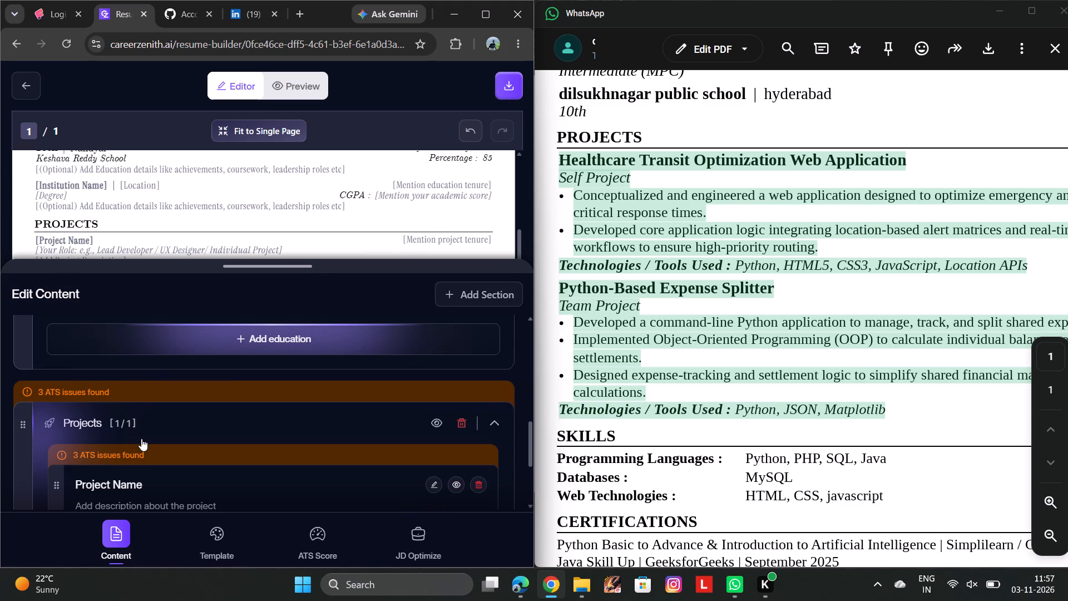
pyautogui.scroll(-1, 148, 439)
pyautogui.click(148, 439)
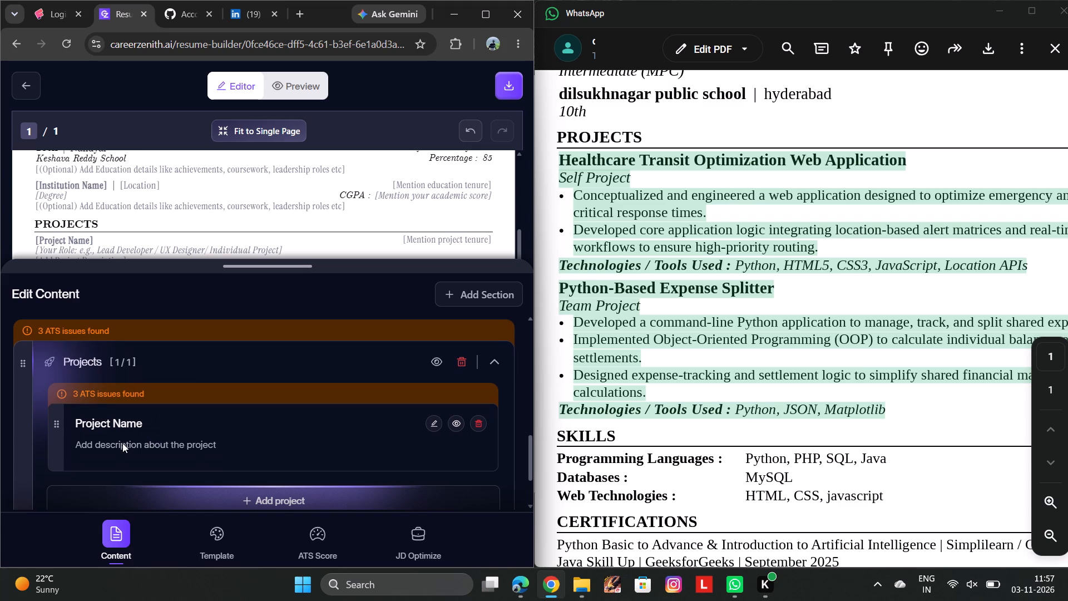
pyautogui.click(122, 443)
pyautogui.click(267, 497)
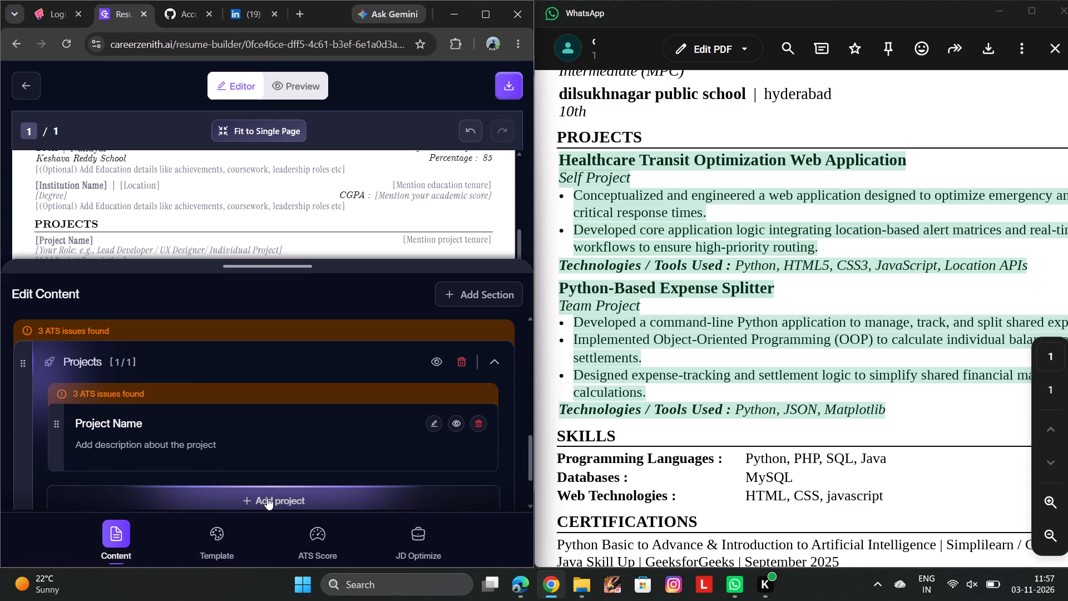
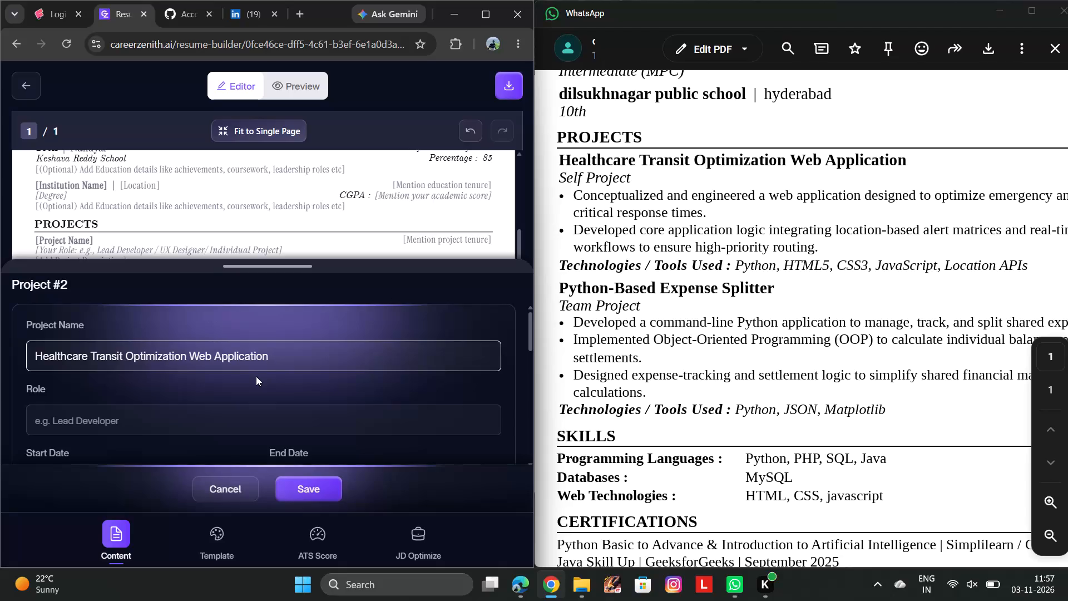
# Open the role of the Healthcare Transit Optimization Web Application project for editing.
pyautogui.scroll(-1, 256, 376)
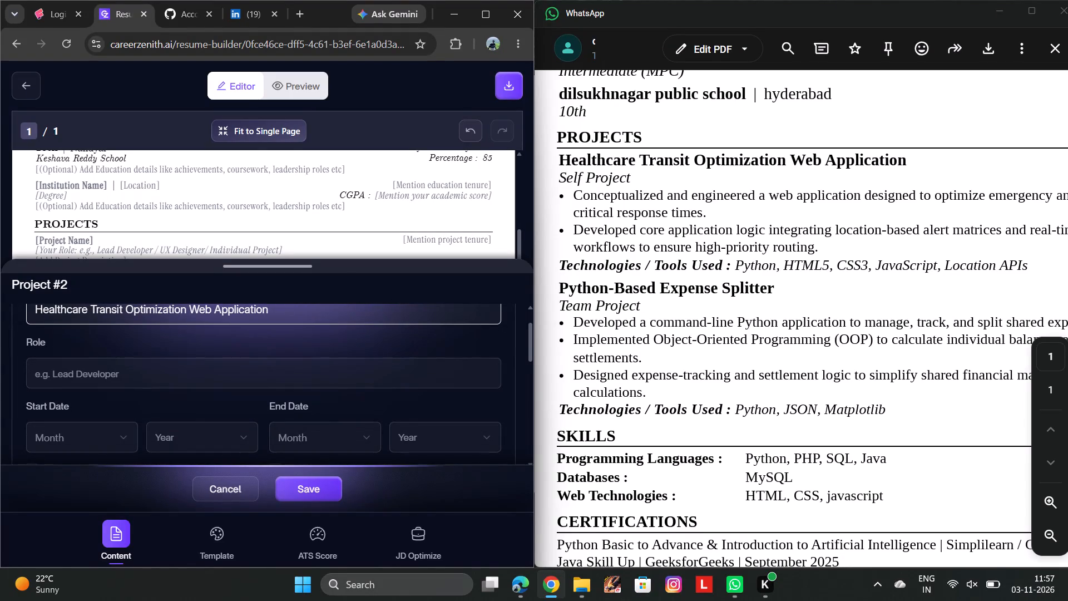
pyautogui.click(190, 372)
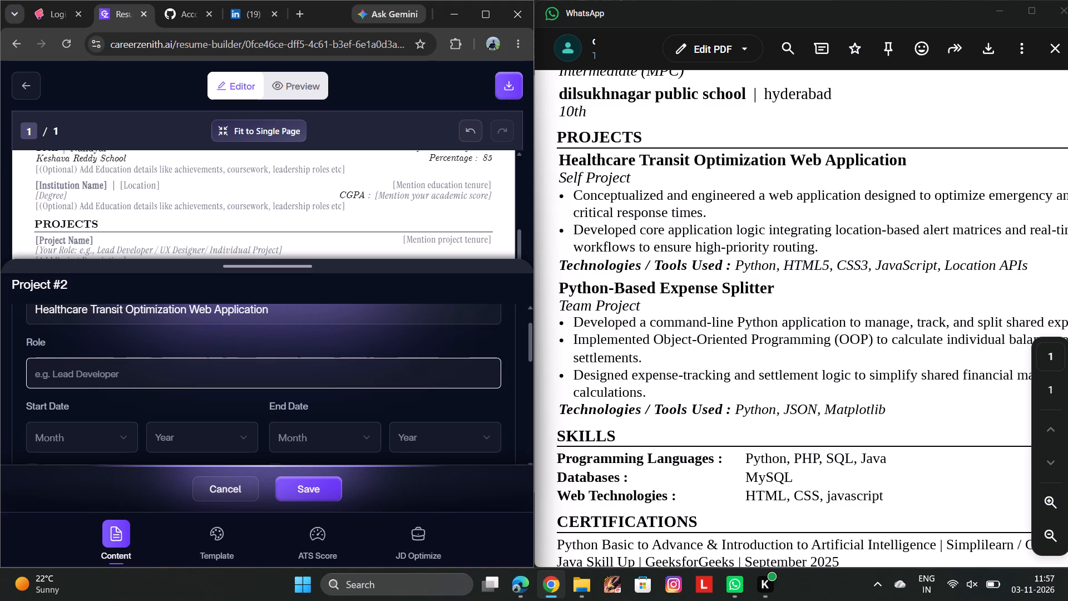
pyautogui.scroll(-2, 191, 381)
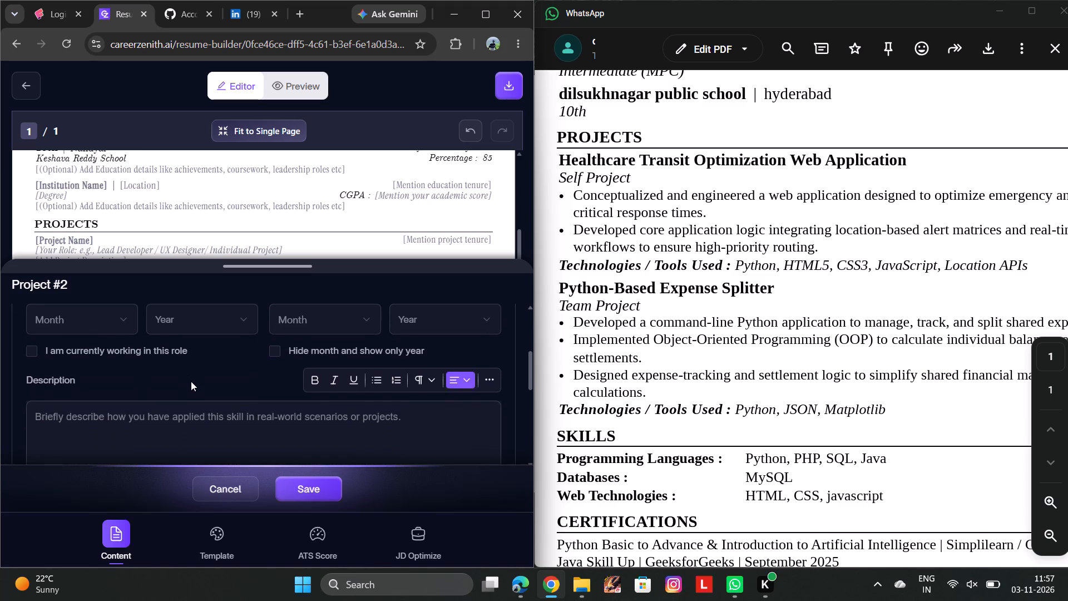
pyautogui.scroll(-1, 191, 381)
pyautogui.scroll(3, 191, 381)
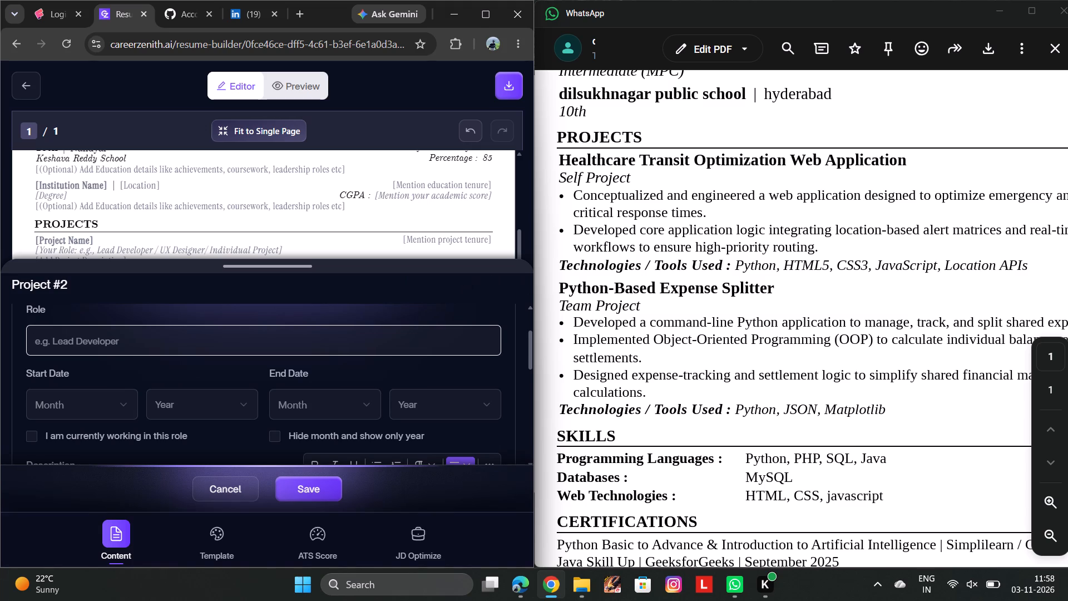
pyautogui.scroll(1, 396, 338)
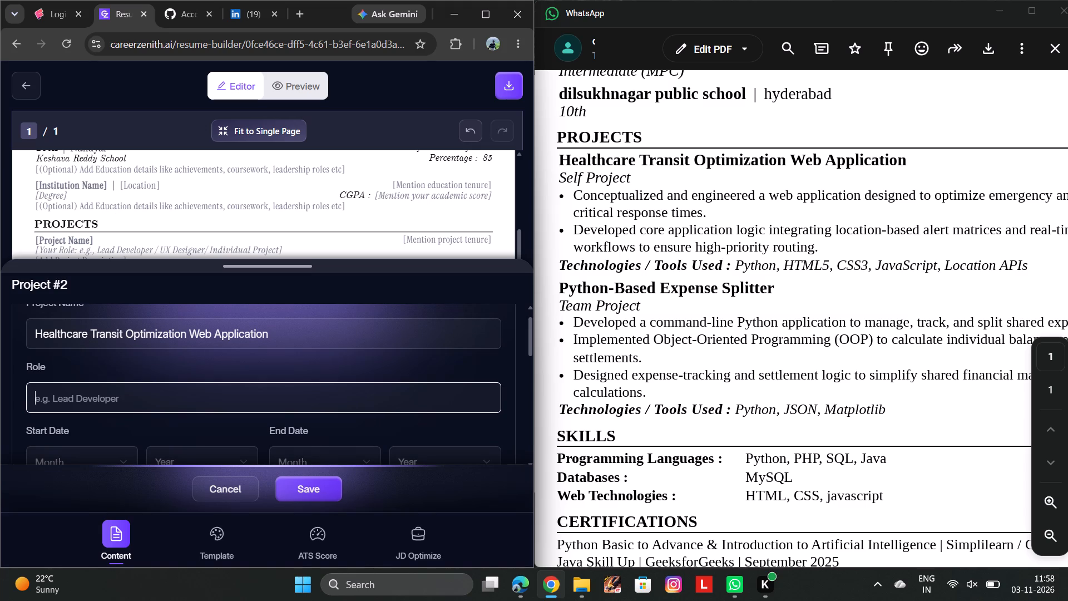
# Enter "Front-end" as the role for the Healthcare Transit Optimization Web Application project.
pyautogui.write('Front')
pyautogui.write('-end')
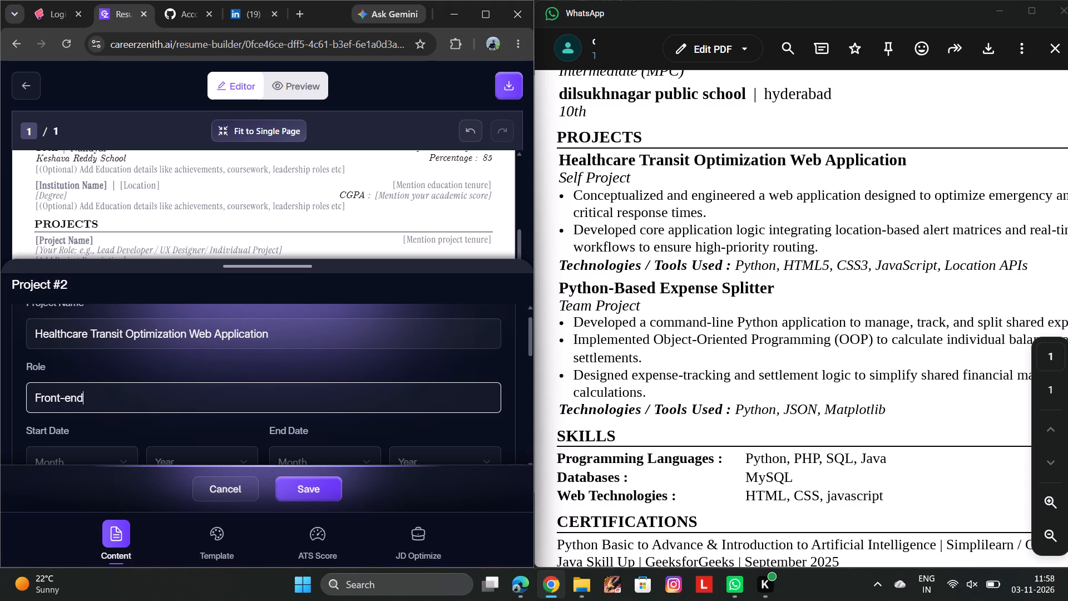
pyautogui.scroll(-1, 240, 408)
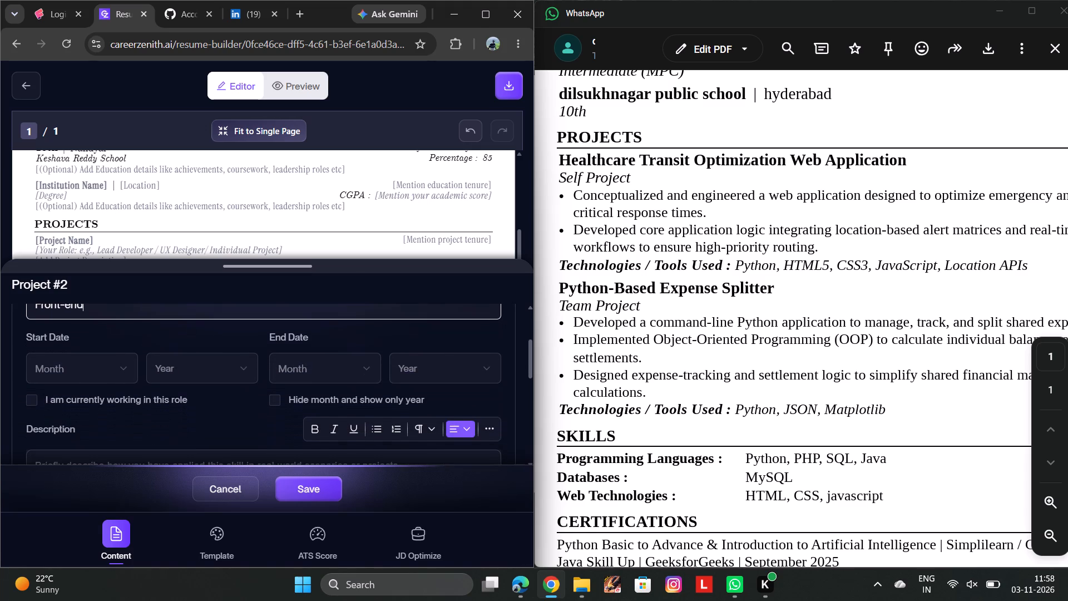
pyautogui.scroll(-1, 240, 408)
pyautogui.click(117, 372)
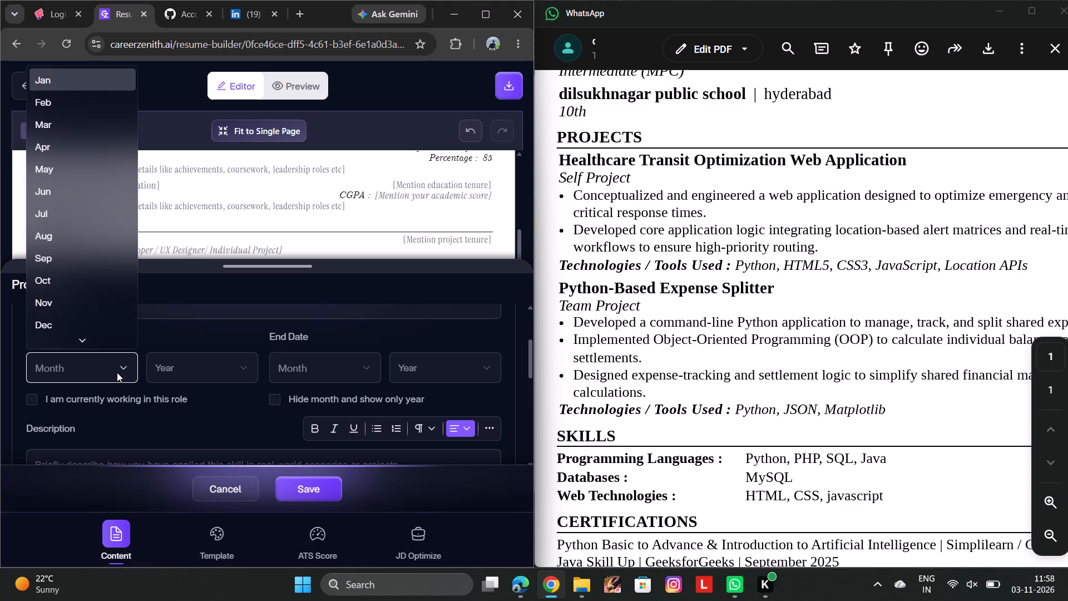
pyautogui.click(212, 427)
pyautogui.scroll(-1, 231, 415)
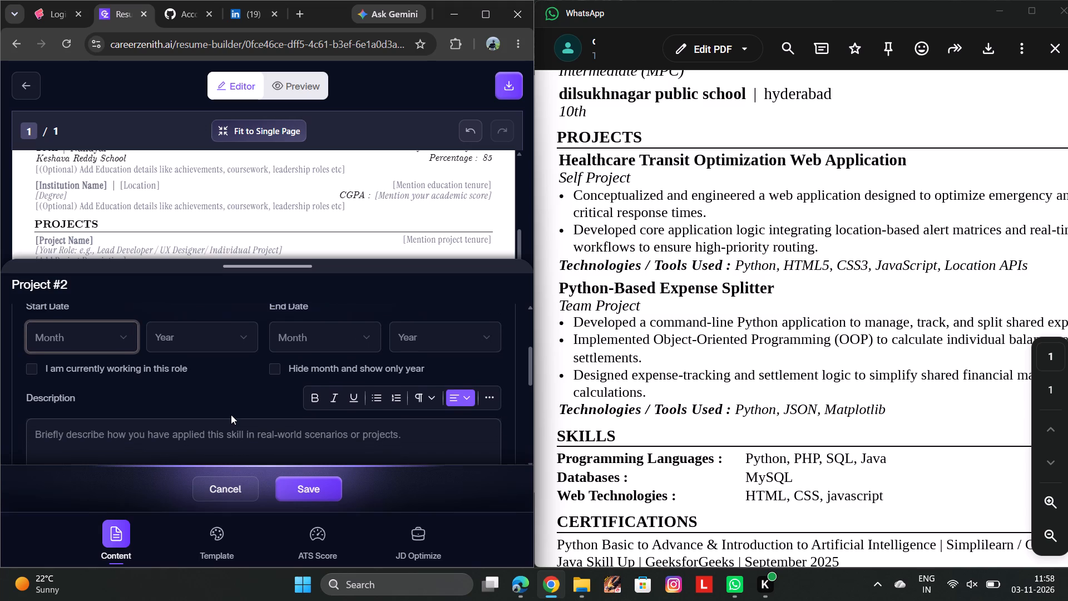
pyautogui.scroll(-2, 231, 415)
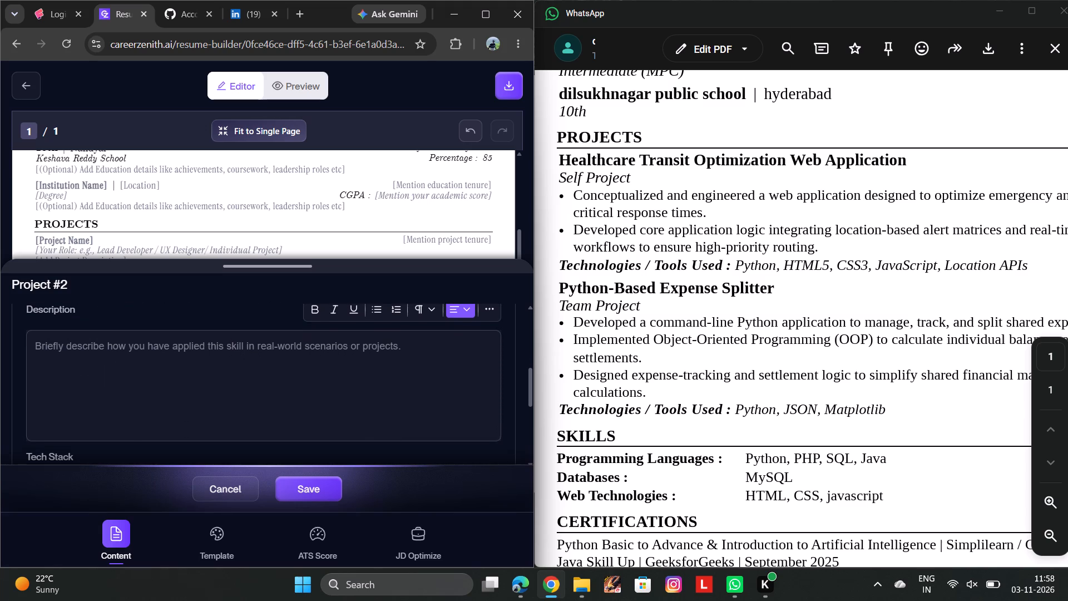
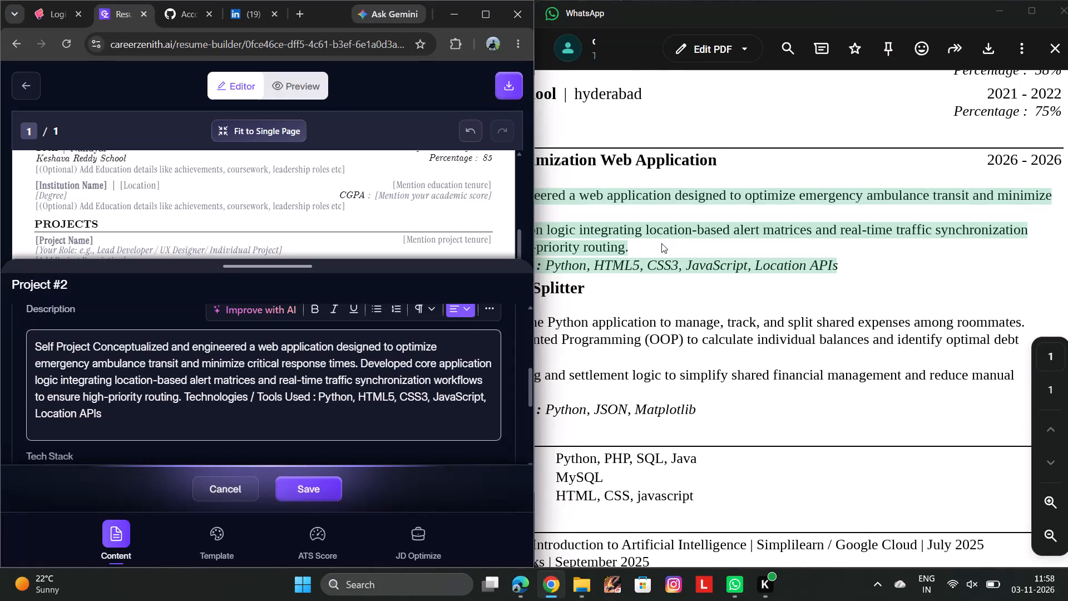
# Put "Self Project" on its own line in the Project #2 description and start the "Conceptualized" line with a period as a bullet mark.
pyautogui.hscroll(6, 661, 243)
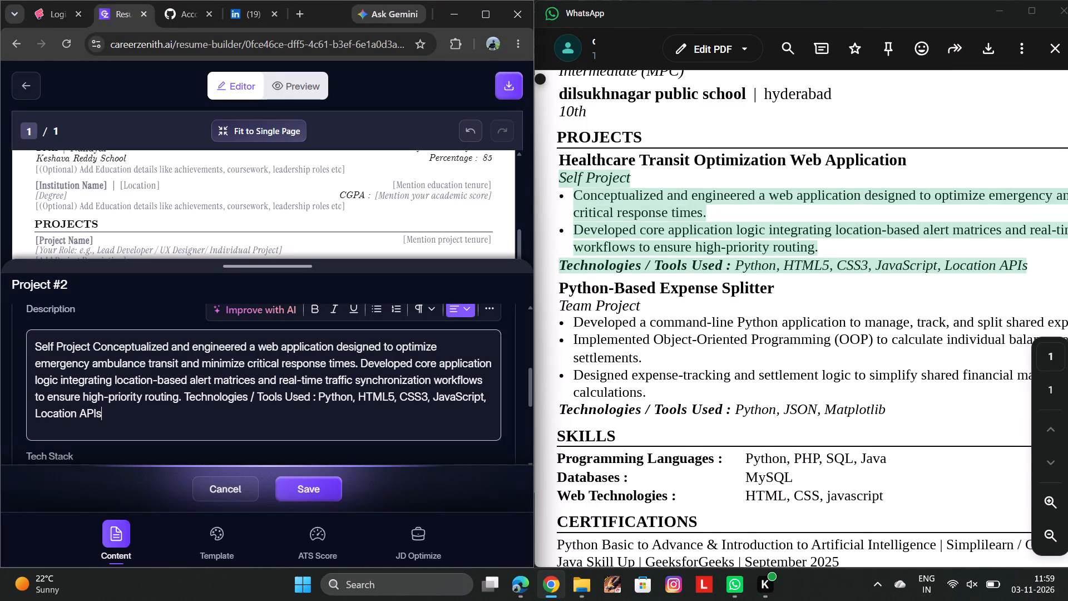
pyautogui.click(91, 347)
pyautogui.press('Return')
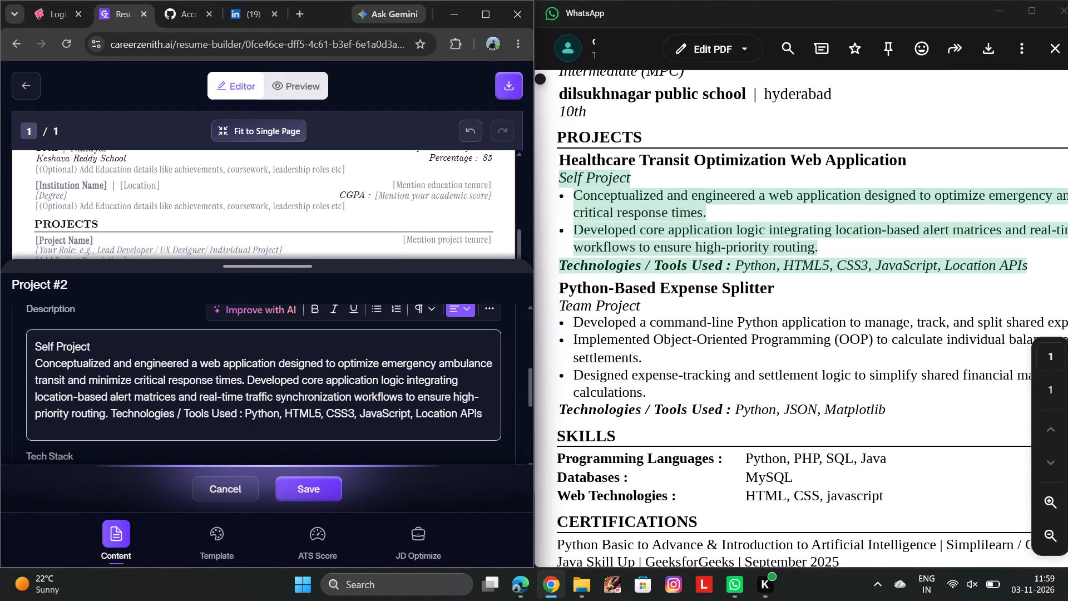
pyautogui.hotkey('ctrl', '.')
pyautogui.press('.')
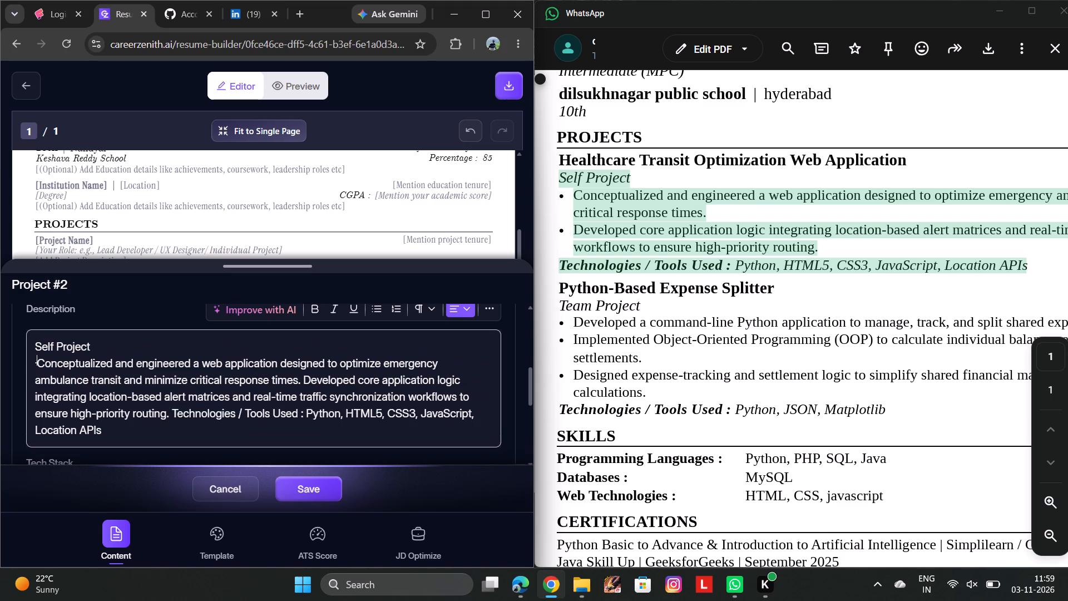
# Add spaces before "Conceptualized" in the Project #2 description and check the project's text in the resume preview.
pyautogui.press('space')
pyautogui.press('space')
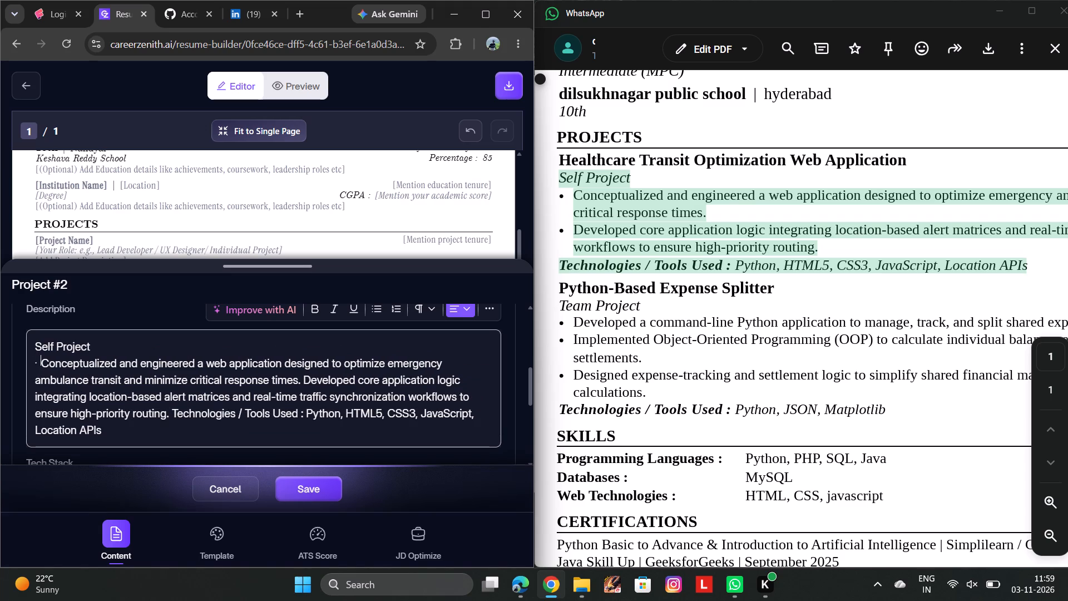
pyautogui.scroll(-2, 123, 192)
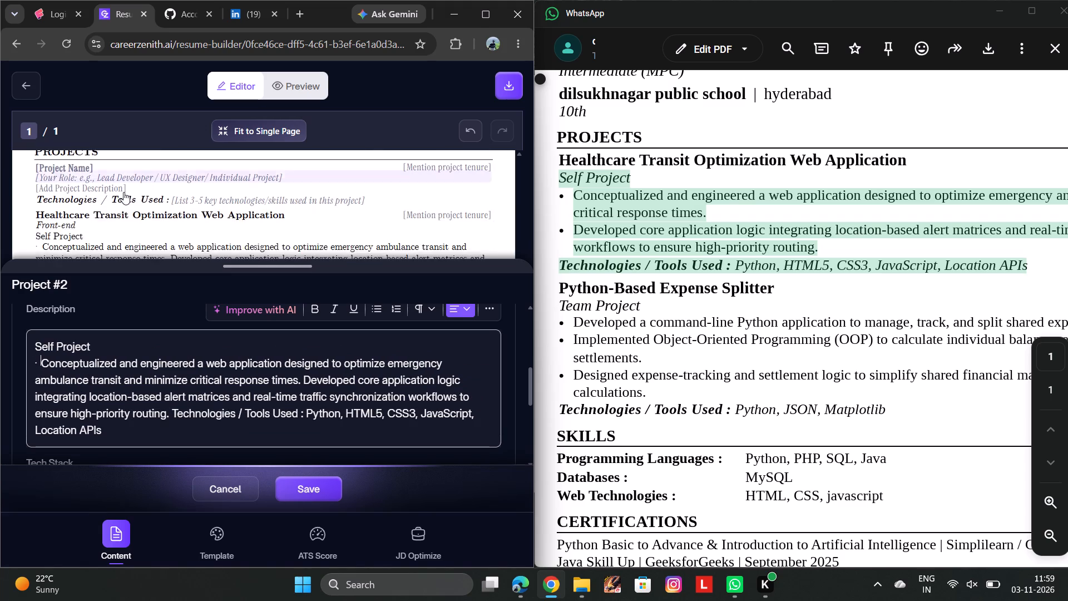
pyautogui.hscroll(2, 123, 192)
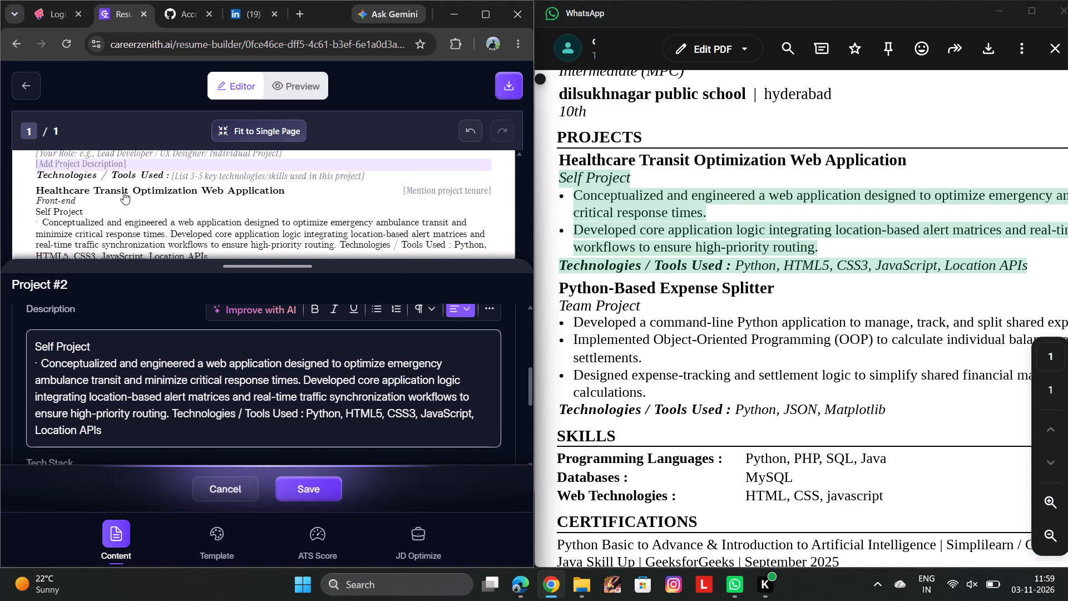
pyautogui.hscroll(2, 123, 192)
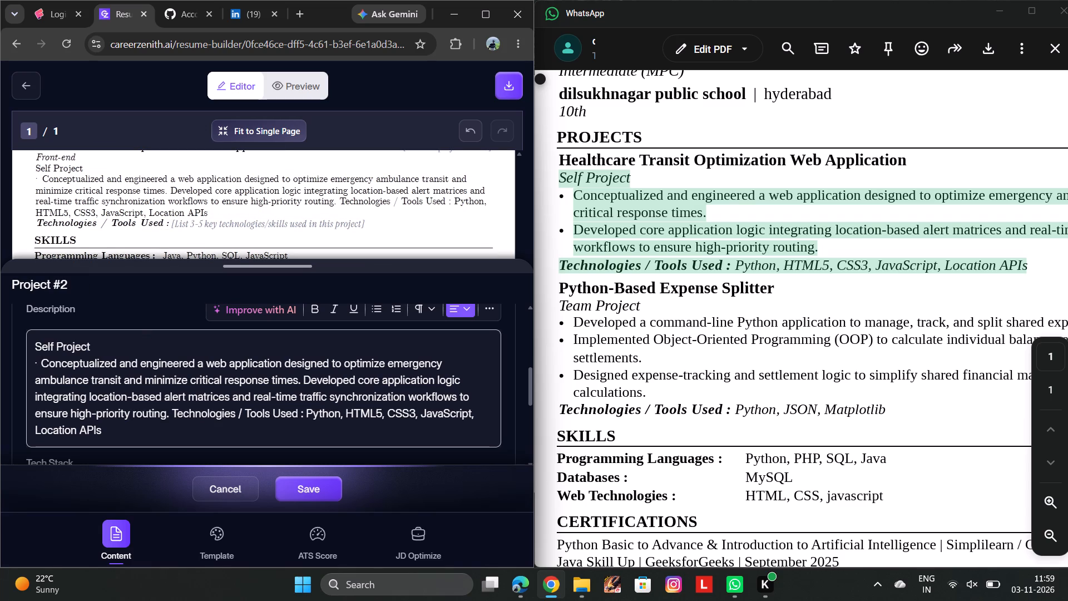
# Start the "Developed core application logic" sentence on its own line and mark both description points with a leading dot.
pyautogui.click(300, 380)
pyautogui.press('Return')
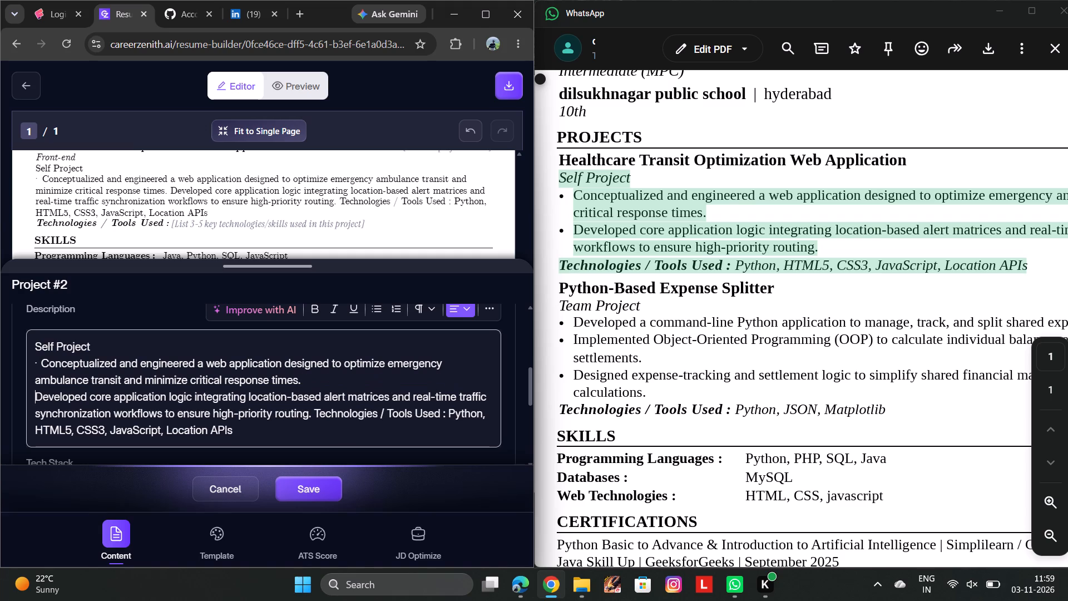
pyautogui.press('.')
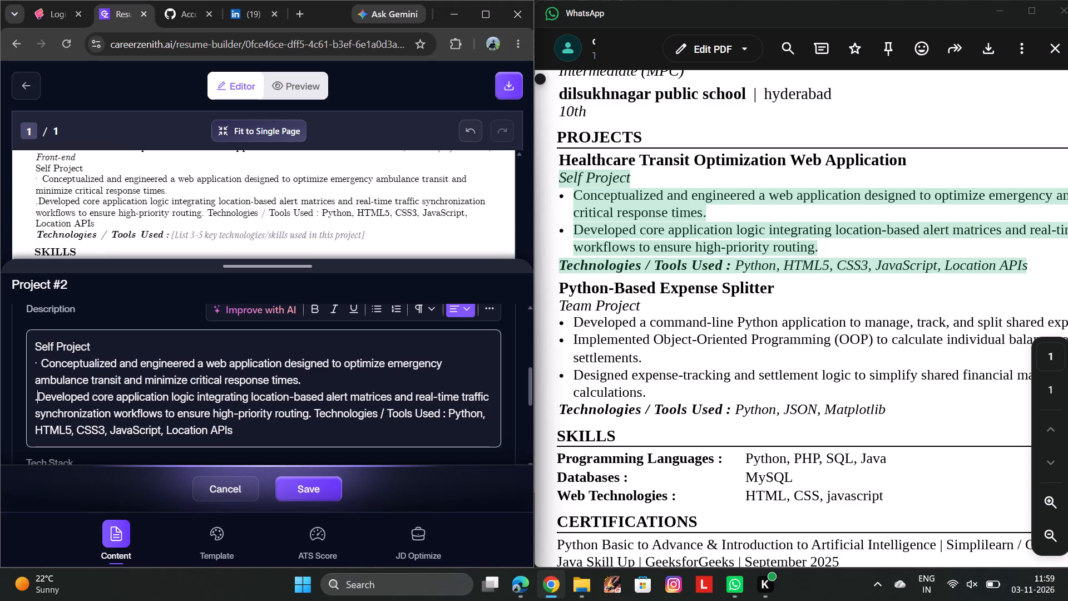
pyautogui.press('Up')
pyautogui.press('Up')
pyautogui.press('BackSpace')
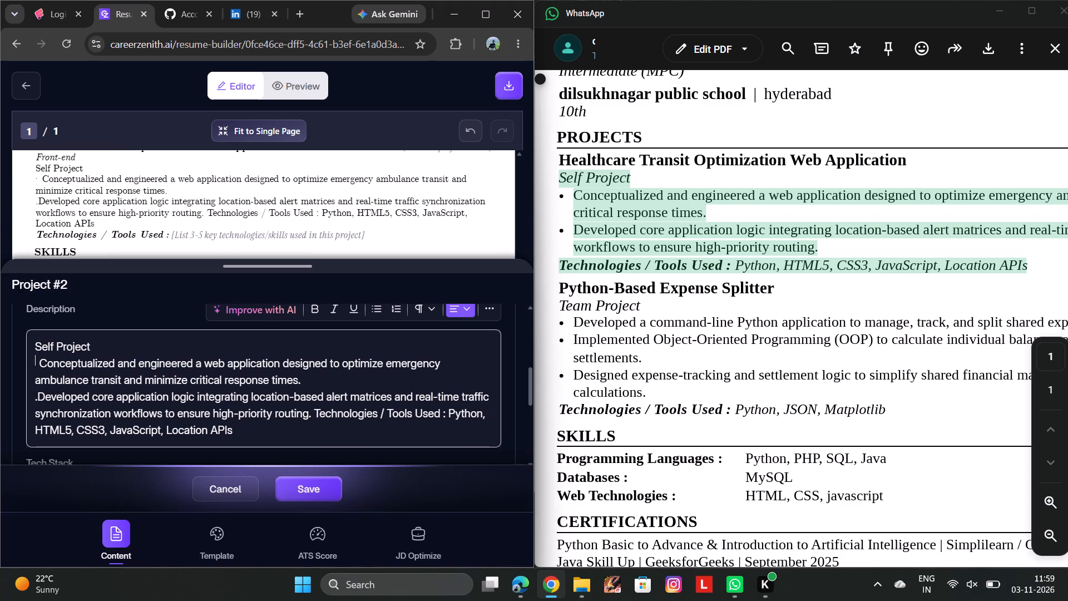
pyautogui.press('.')
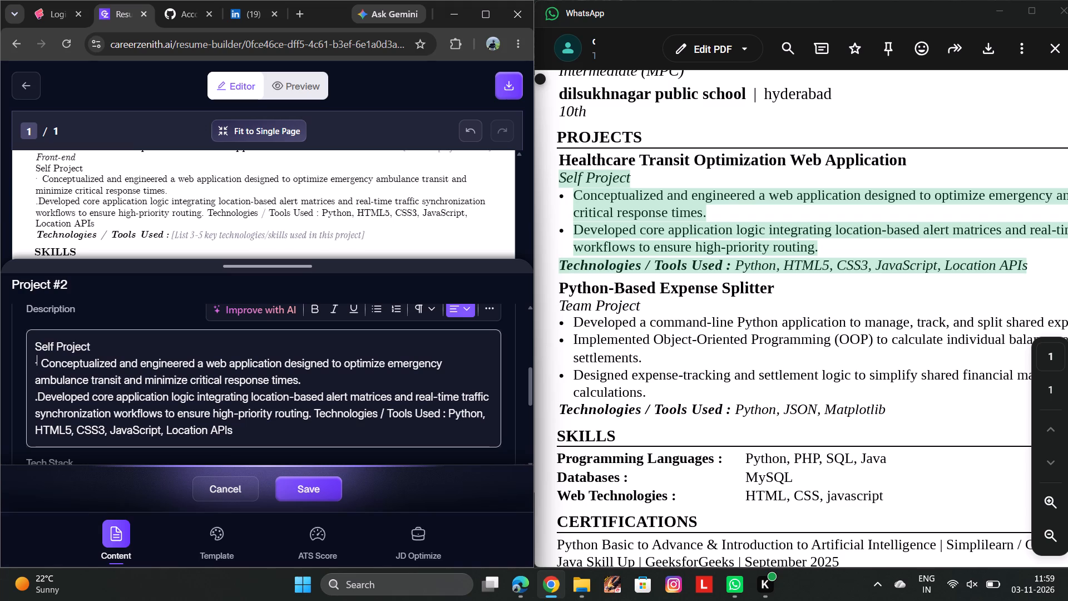
pyautogui.press('Down')
pyautogui.press('Down')
pyautogui.press('space')
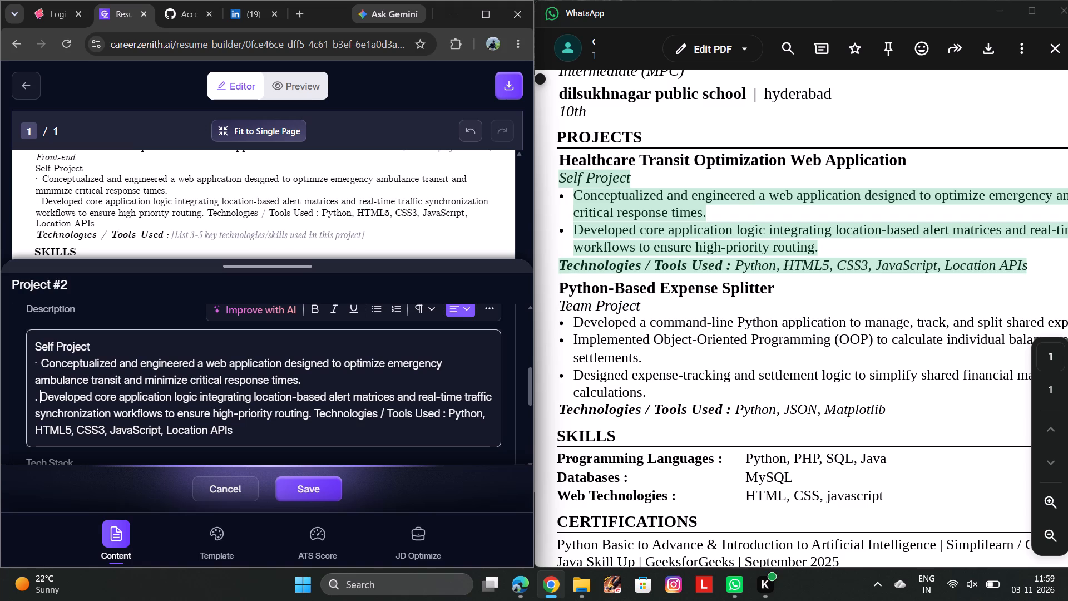
# Start the "Technologies / Tools Used" text on its own line in the Project #2 description.
pyautogui.hscroll(1, 222, 386)
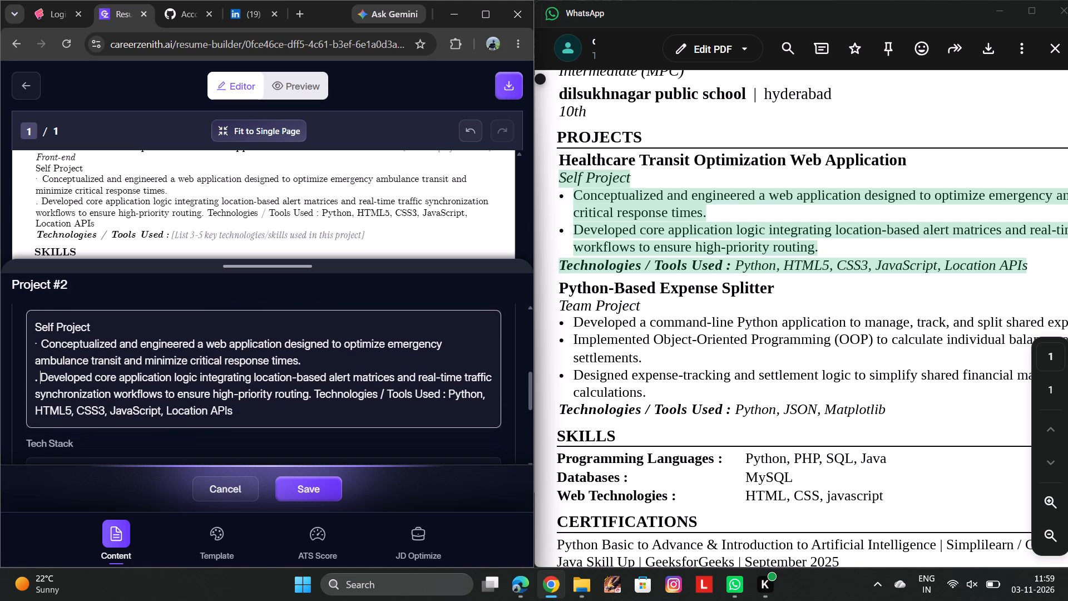
pyautogui.click(313, 398)
pyautogui.press('Return')
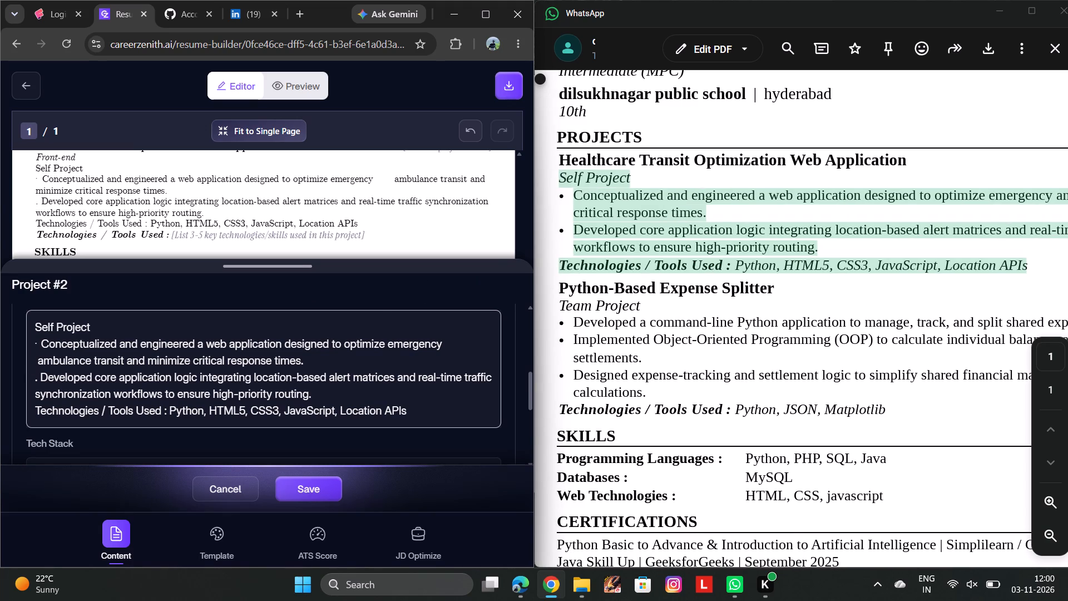
# Indent the "ambulance transit" and "Technologies / Tools Used" lines of the description with spaces and save Project #2.
pyautogui.press('space')
pyautogui.press('space')
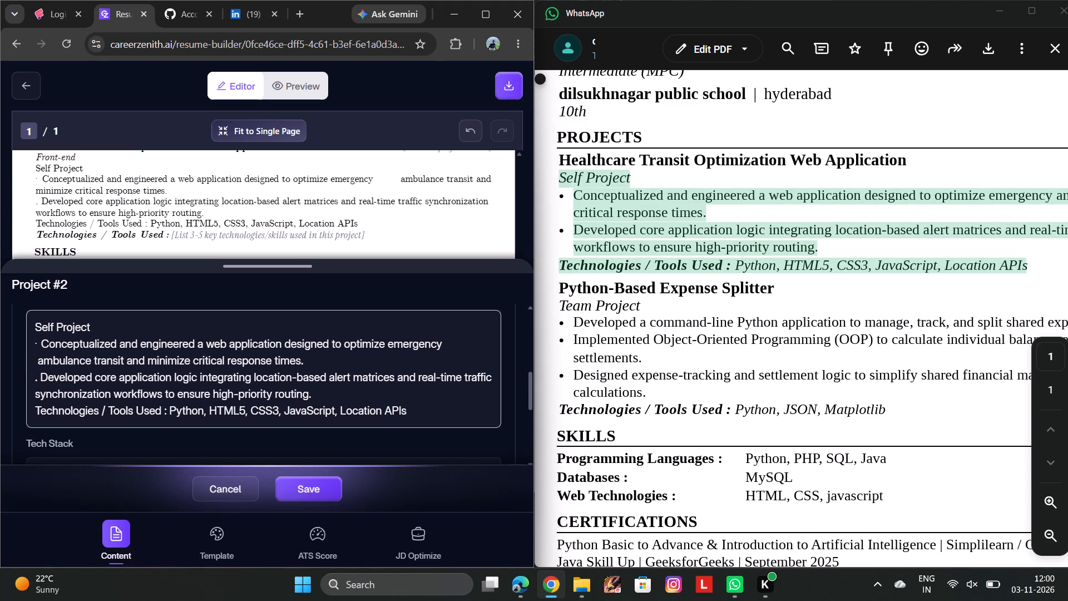
pyautogui.click(33, 408)
pyautogui.press('space')
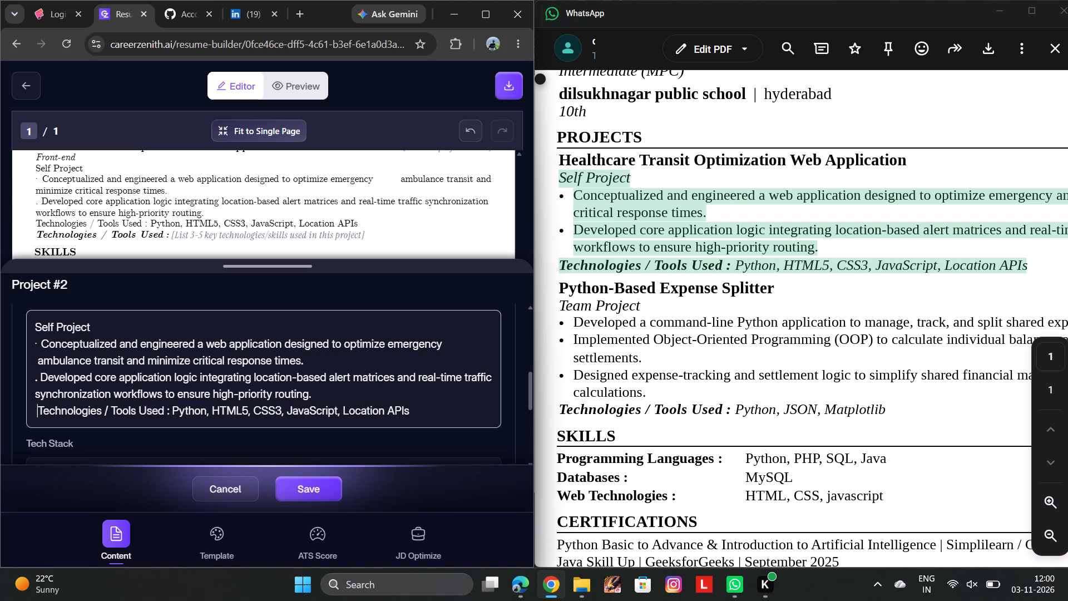
pyautogui.press('space')
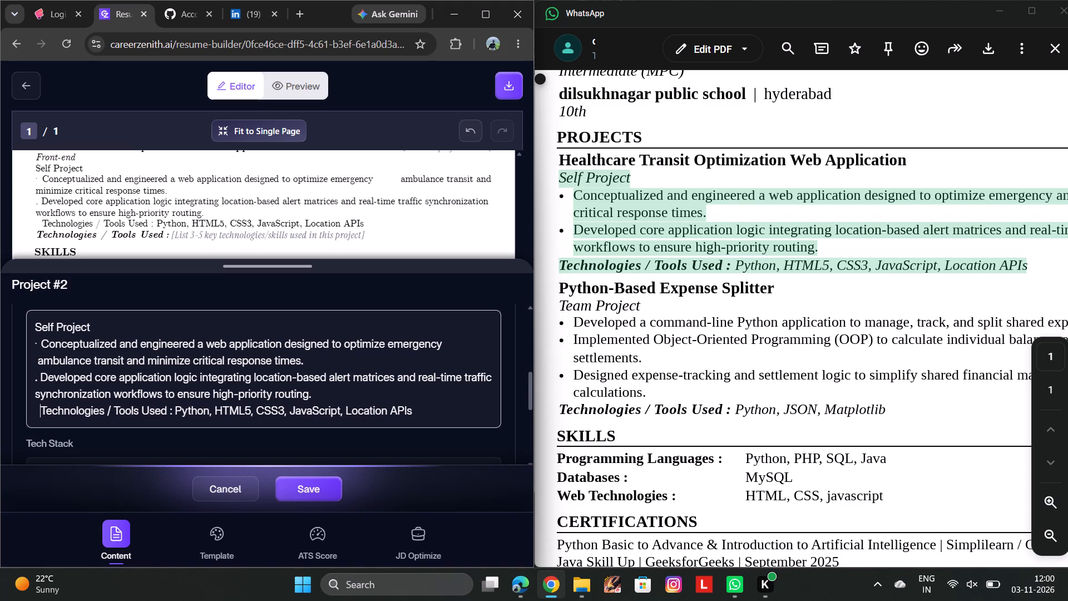
pyautogui.scroll(-2, 156, 462)
pyautogui.press('BackSpace')
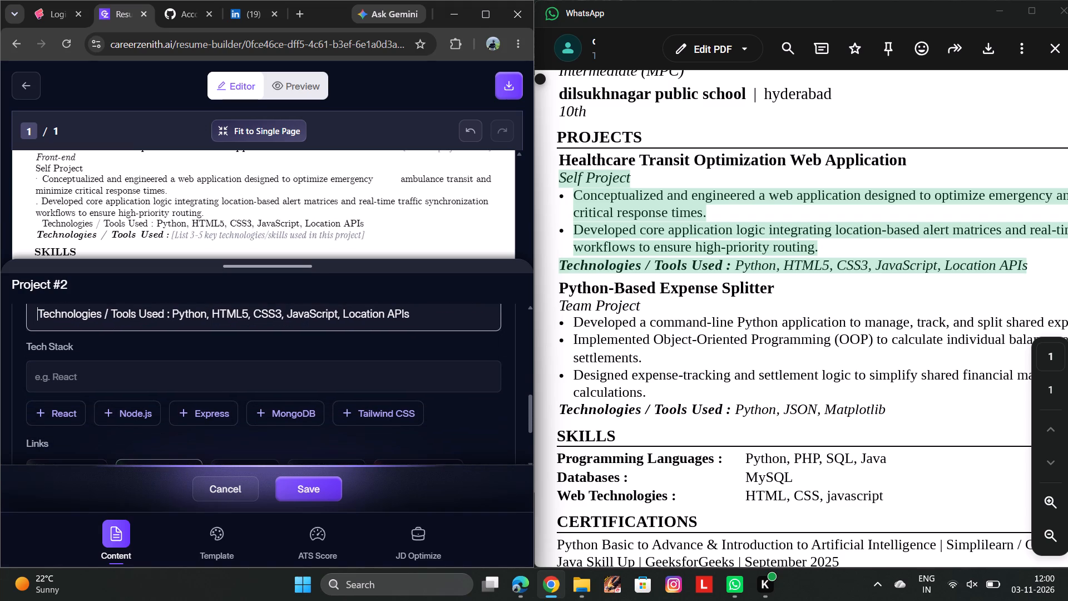
pyautogui.scroll(-1, 156, 462)
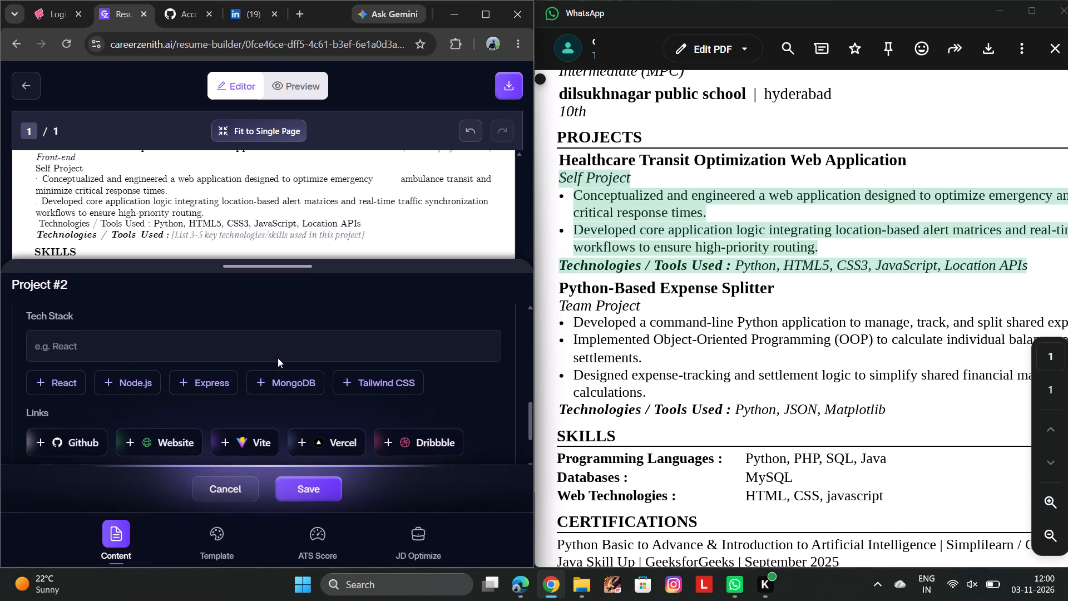
pyautogui.scroll(-2, 278, 358)
pyautogui.scroll(1, 278, 358)
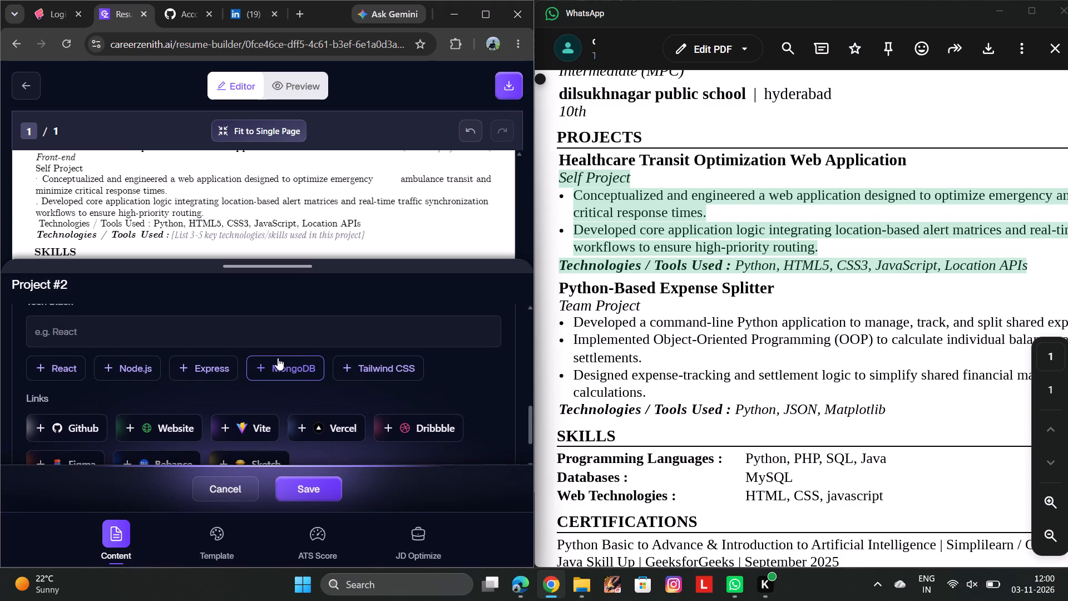
pyautogui.scroll(2, 278, 358)
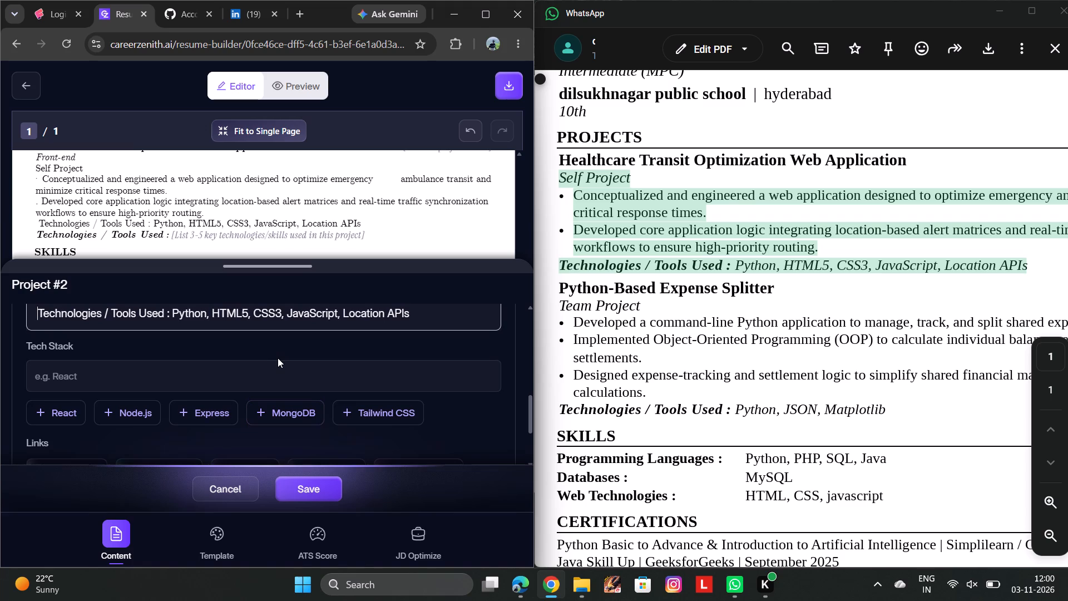
pyautogui.scroll(2, 278, 358)
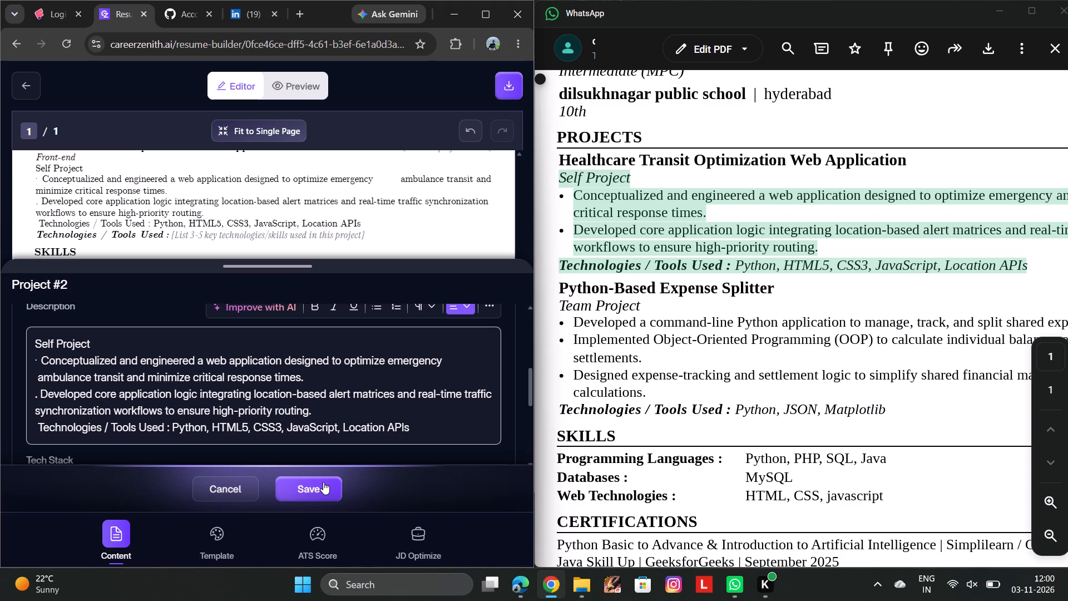
pyautogui.click(323, 482)
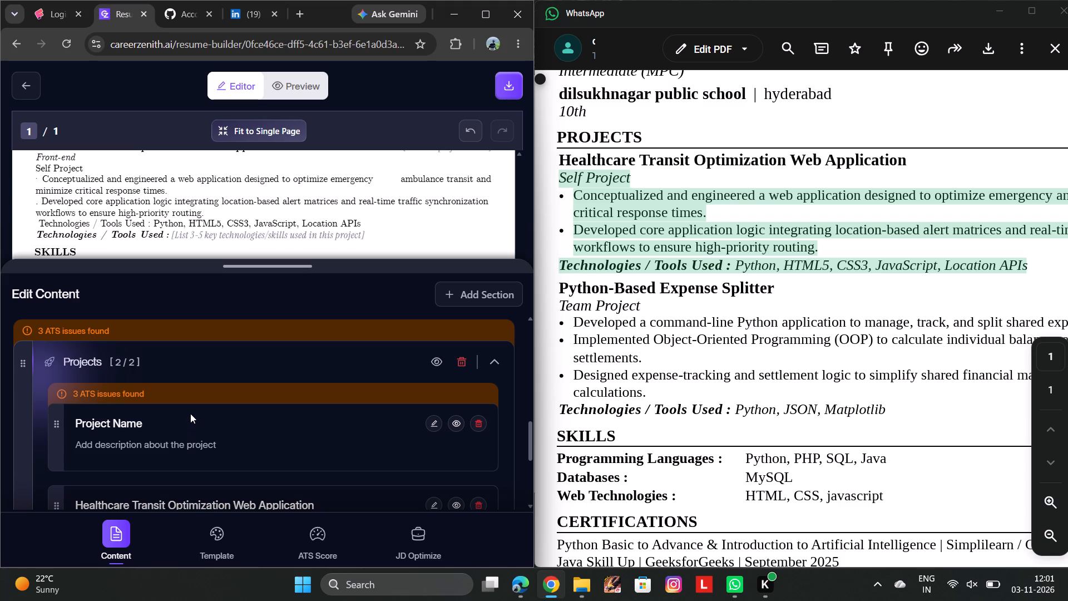
# Change "Self Project" to "Group Project" in the Healthcare Transit Optimization project directly on the resume preview.
pyautogui.click(86, 167)
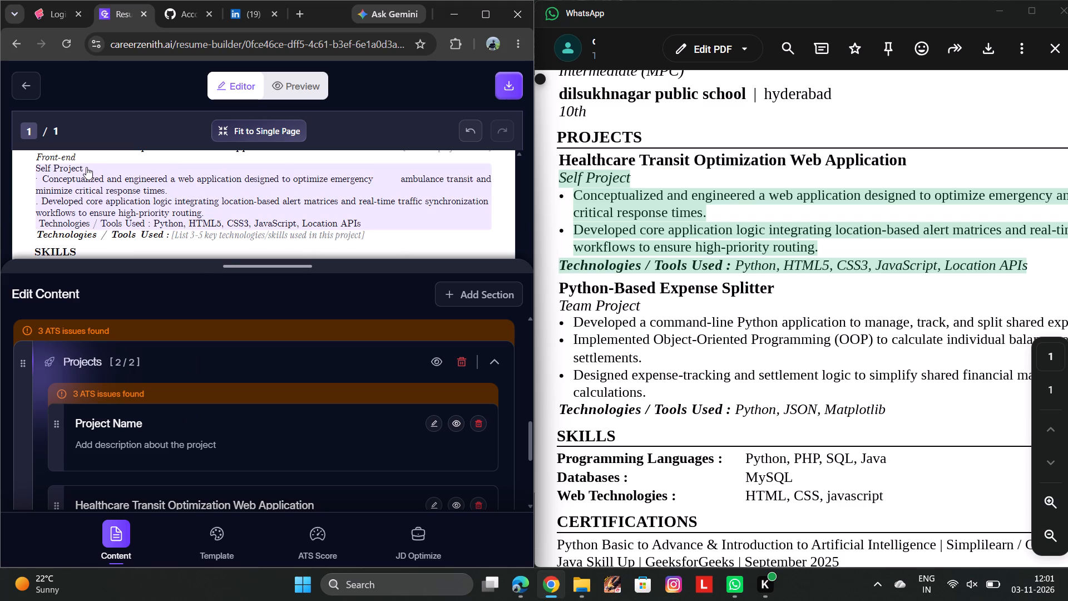
pyautogui.click(86, 167)
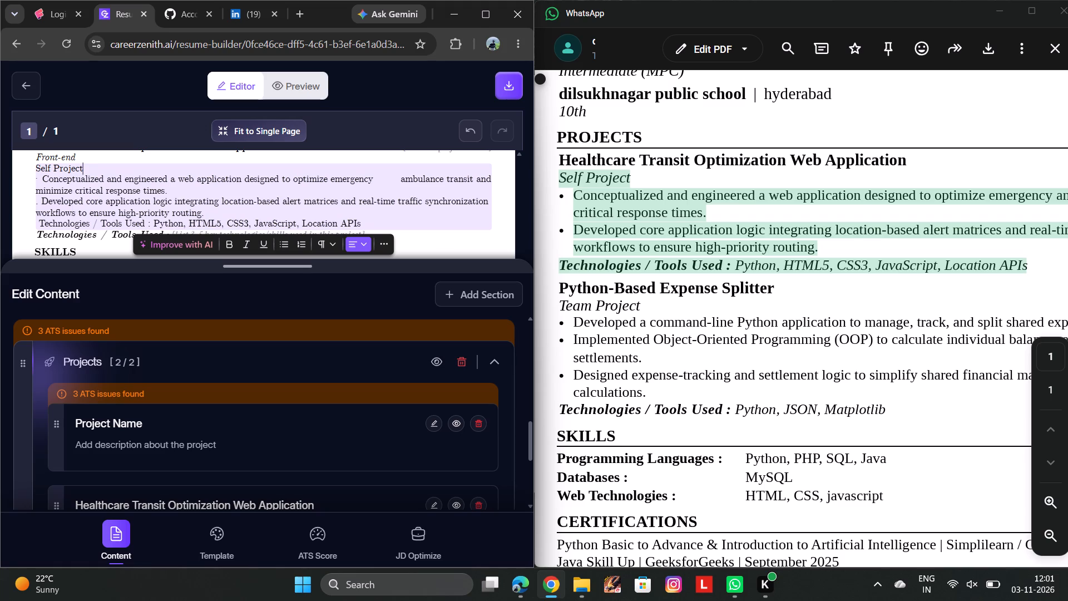
pyautogui.press('Left')
pyautogui.press('Left')
pyautogui.press('Left')
pyautogui.press('Left')
pyautogui.press('Left')
pyautogui.press('Left')
pyautogui.press('Left')
pyautogui.press('Left')
pyautogui.press('BackSpace')
pyautogui.press('BackSpace')
pyautogui.press('BackSpace')
pyautogui.press('BackSpace')
pyautogui.hotkey('shift', 'g')
pyautogui.write('roup')
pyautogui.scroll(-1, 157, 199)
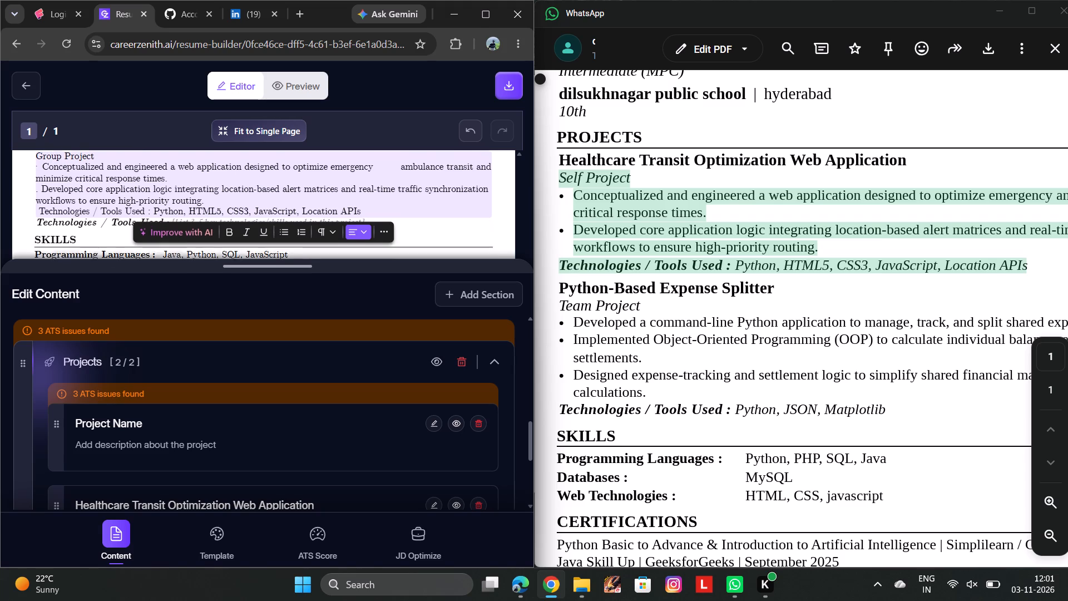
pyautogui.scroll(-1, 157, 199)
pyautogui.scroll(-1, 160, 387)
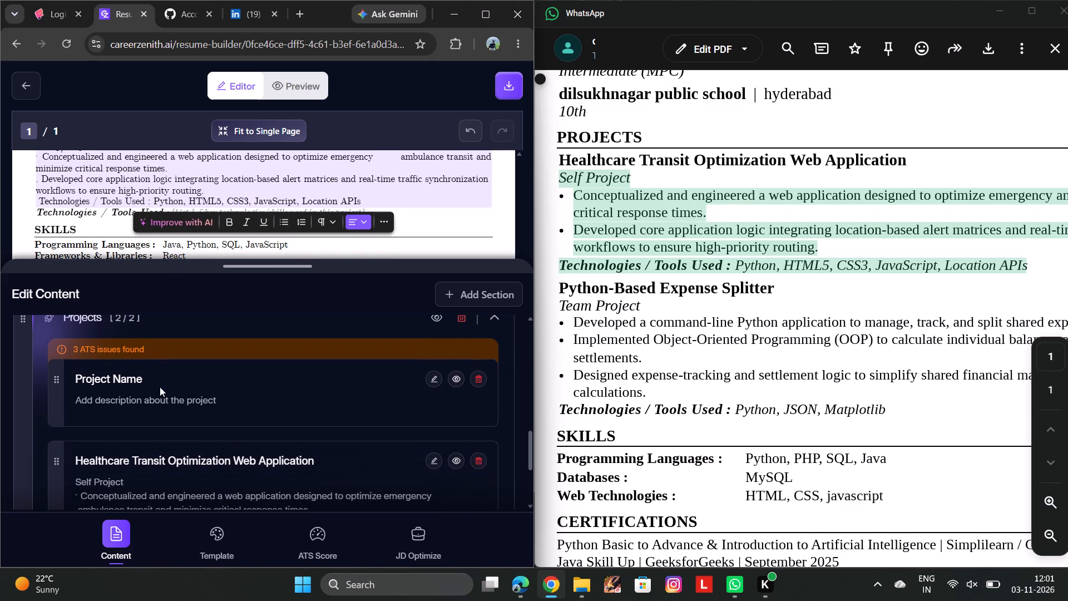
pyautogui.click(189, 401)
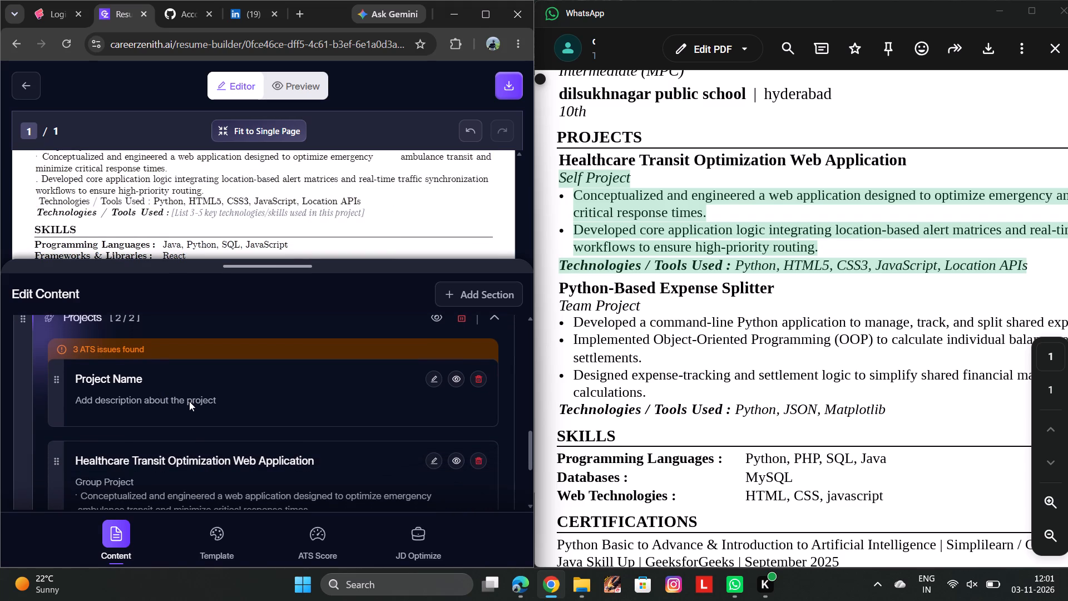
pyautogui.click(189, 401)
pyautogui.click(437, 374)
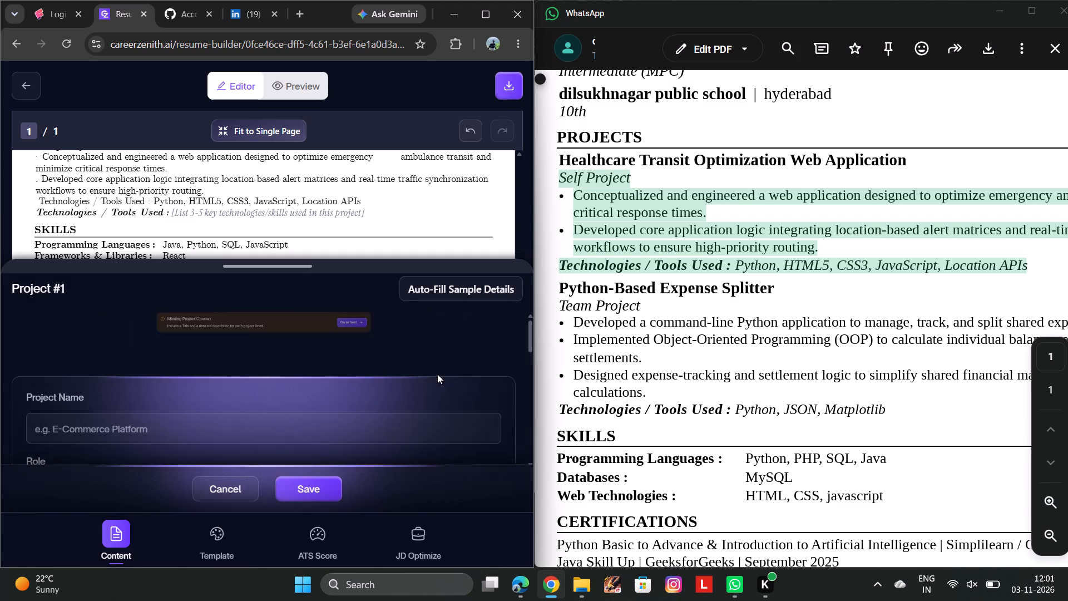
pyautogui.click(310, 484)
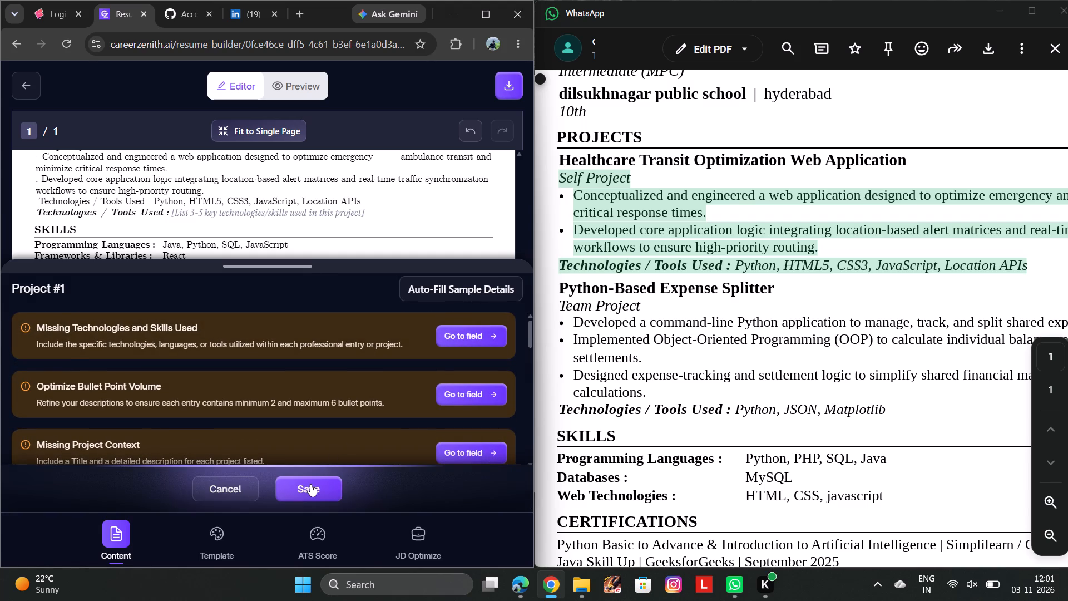
# Review the layout of both project entries and the start of the Skills section in the resume preview.
pyautogui.scroll(-1, 240, 198)
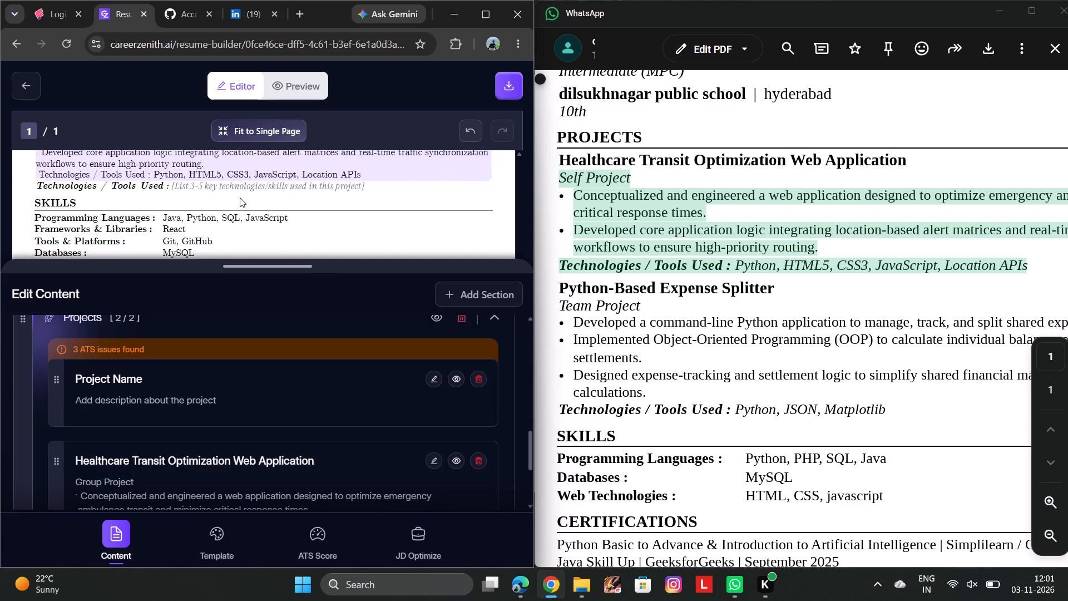
pyautogui.scroll(1, 228, 199)
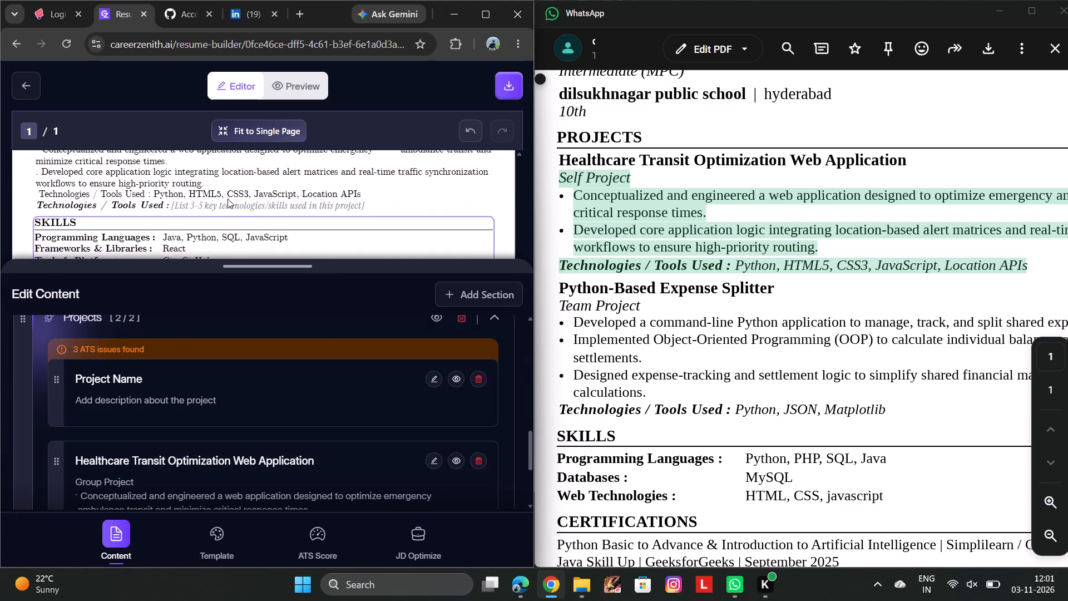
pyautogui.scroll(1, 228, 199)
pyautogui.click(228, 199)
pyautogui.hscroll(-2, 380, 193)
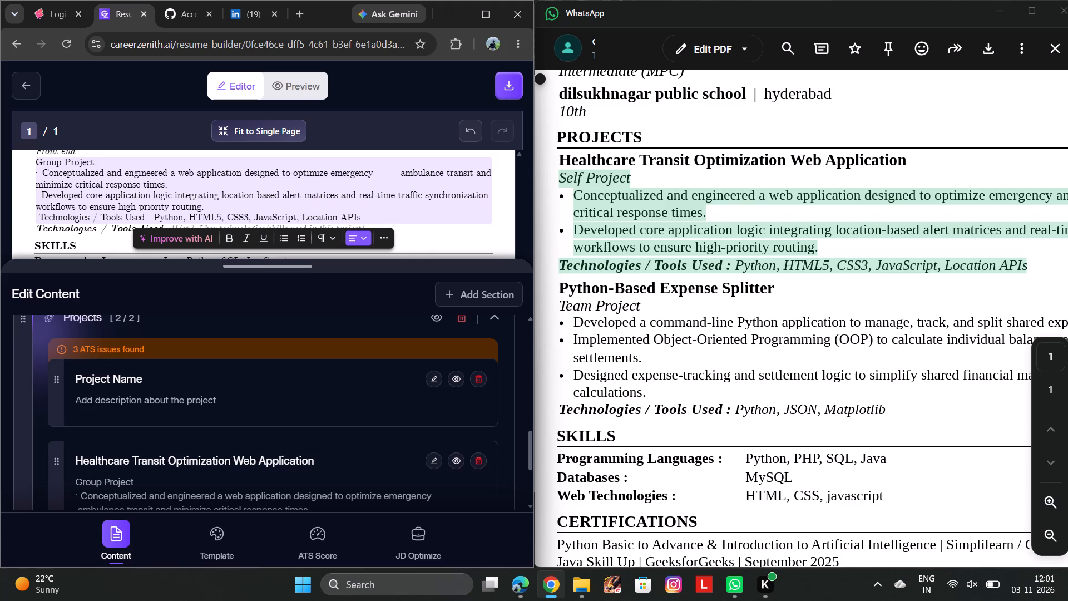
pyautogui.hscroll(-1, 380, 193)
pyautogui.scroll(2, 380, 193)
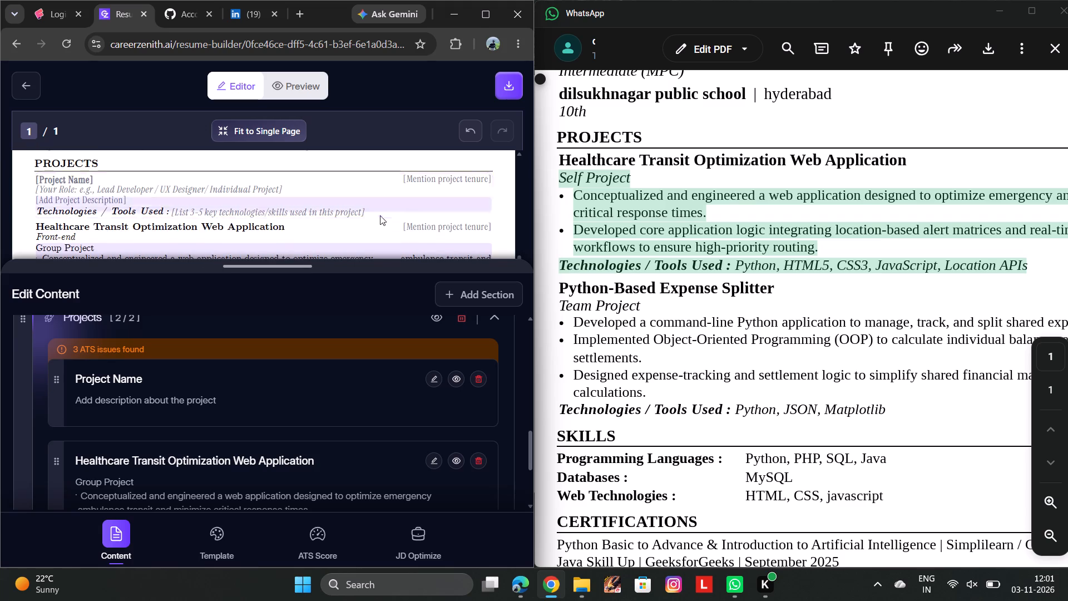
pyautogui.hscroll(1, 373, 232)
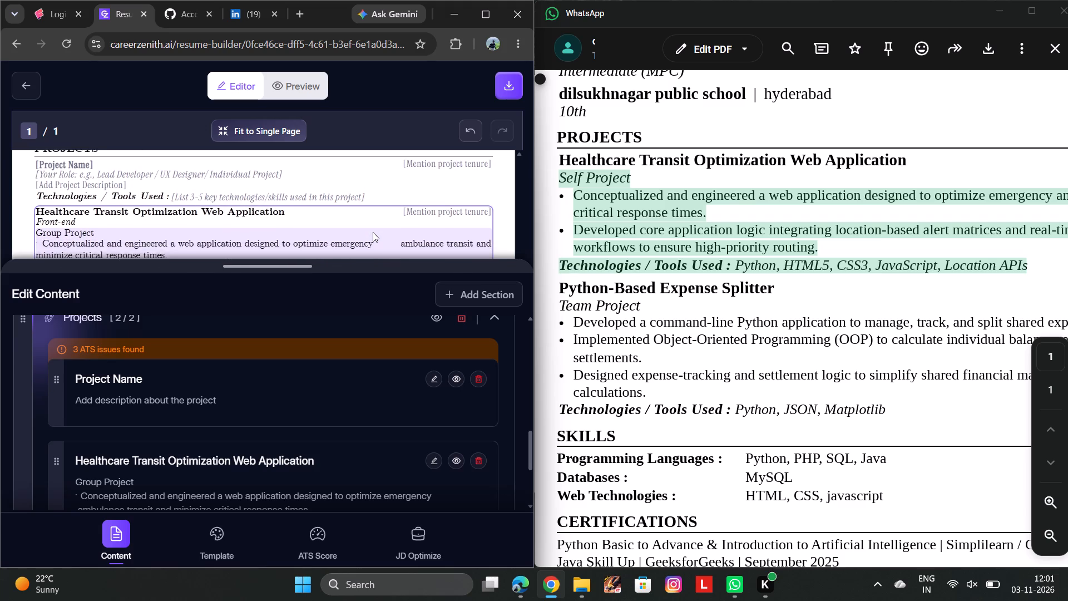
pyautogui.hscroll(2, 373, 232)
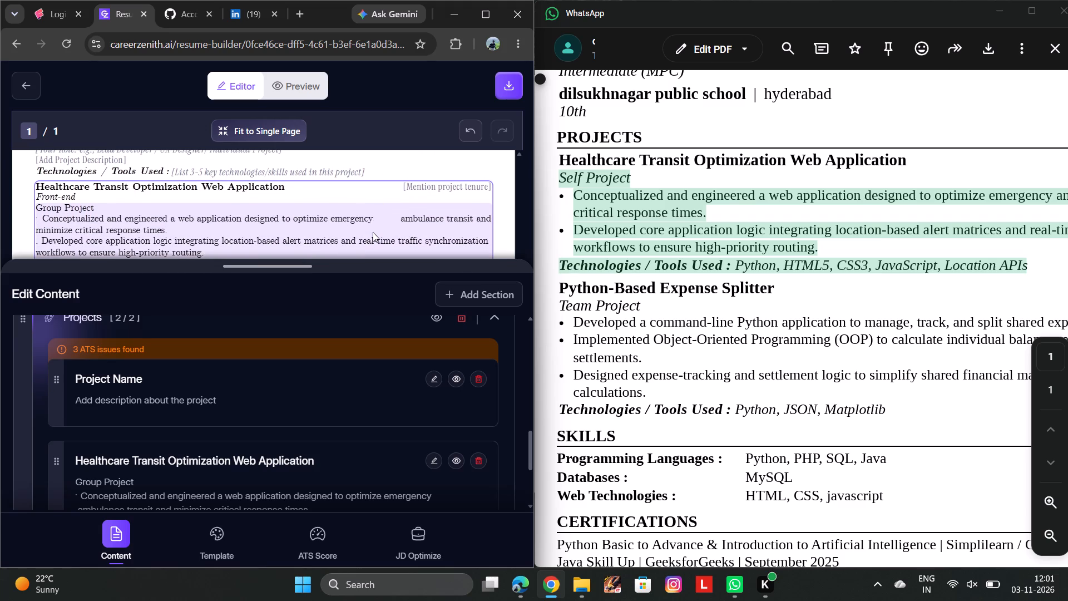
# Add Python, json and matplotlib to the tech stack of Project #1 and save the project.
pyautogui.hscroll(2, 373, 232)
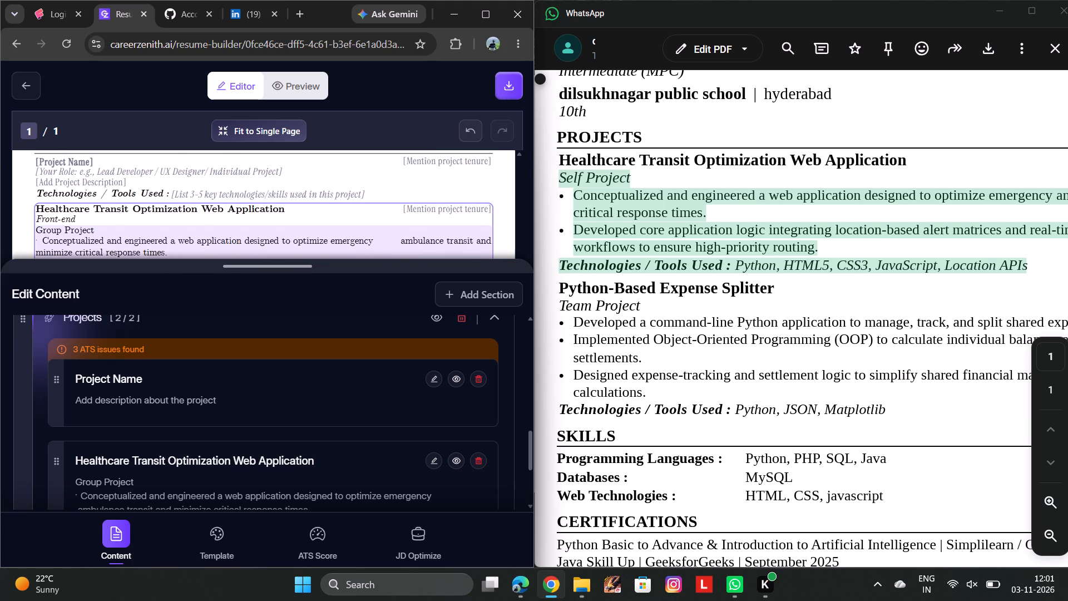
pyautogui.click(185, 190)
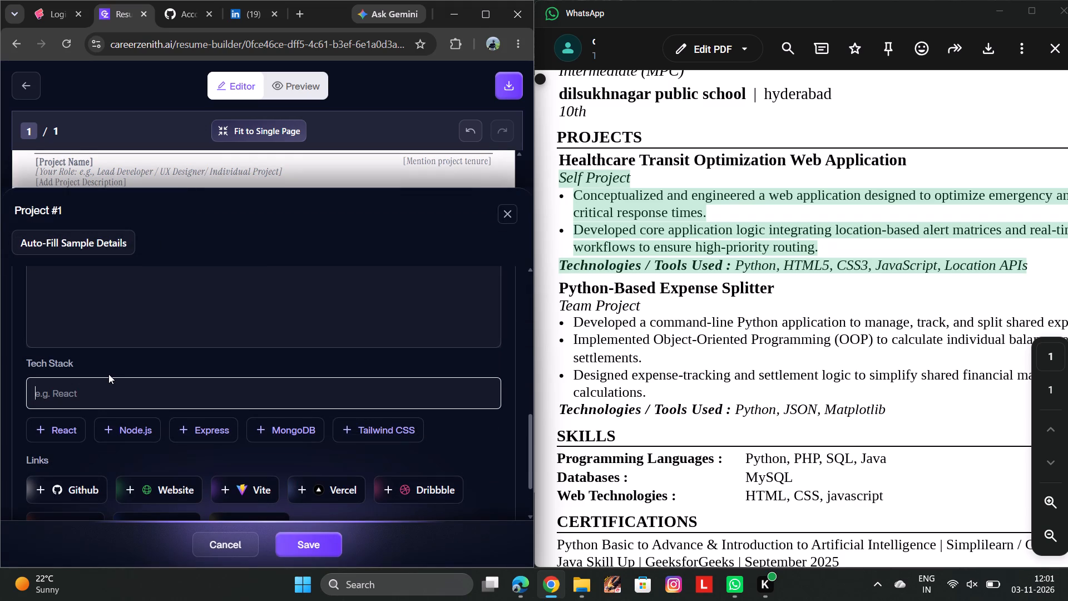
pyautogui.hotkey('shift', 'p')
pyautogui.write('ython')
pyautogui.press('space')
pyautogui.write(',')
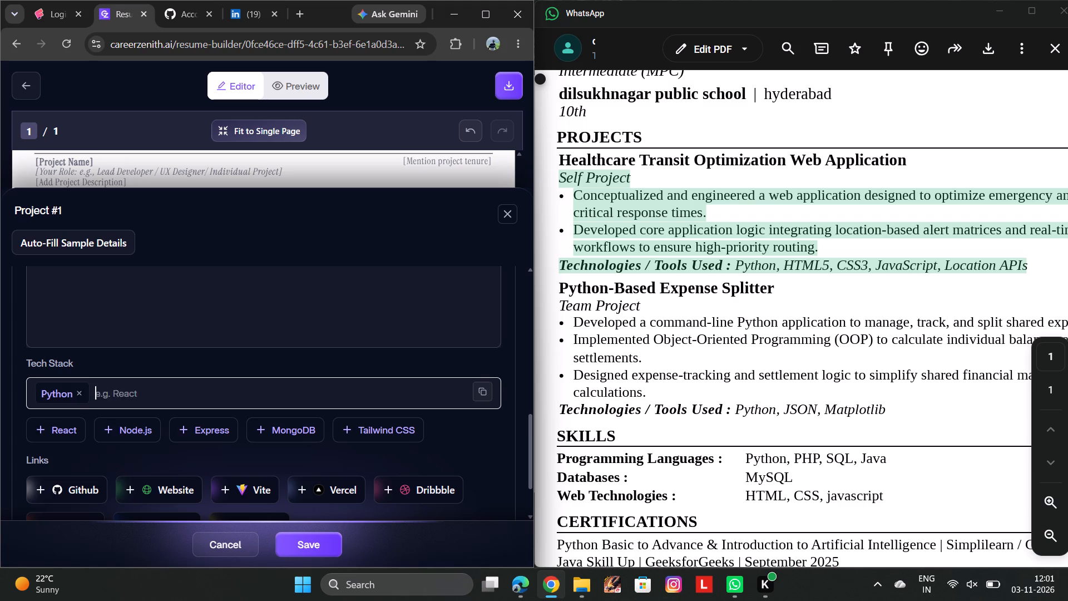
pyautogui.press('space')
pyautogui.write('json')
pyautogui.press('Return')
pyautogui.write('mat')
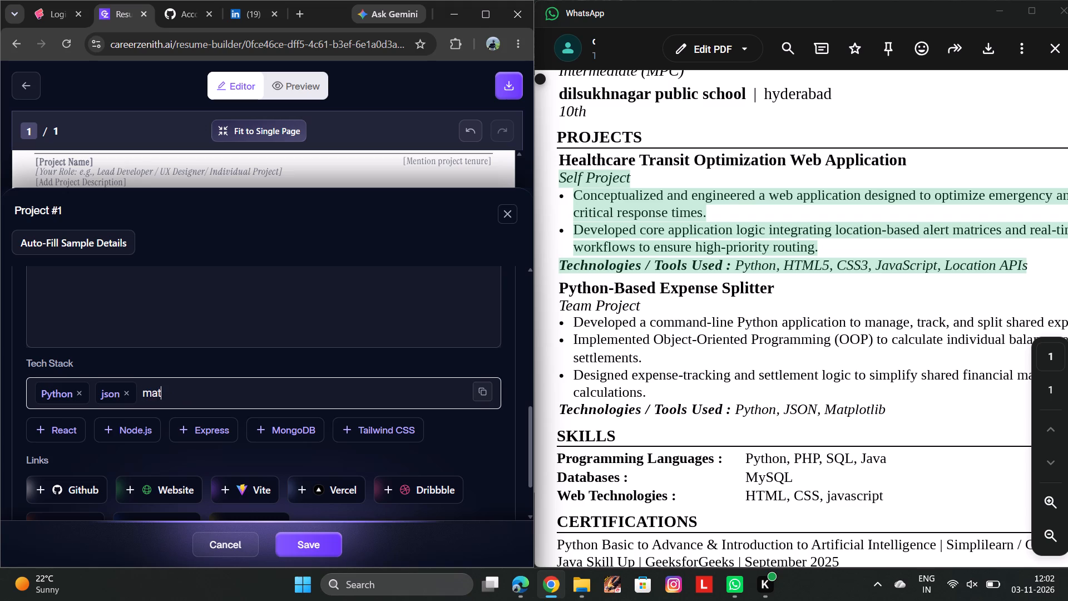
pyautogui.write('plo')
pyautogui.write('tlib')
pyautogui.press('Return')
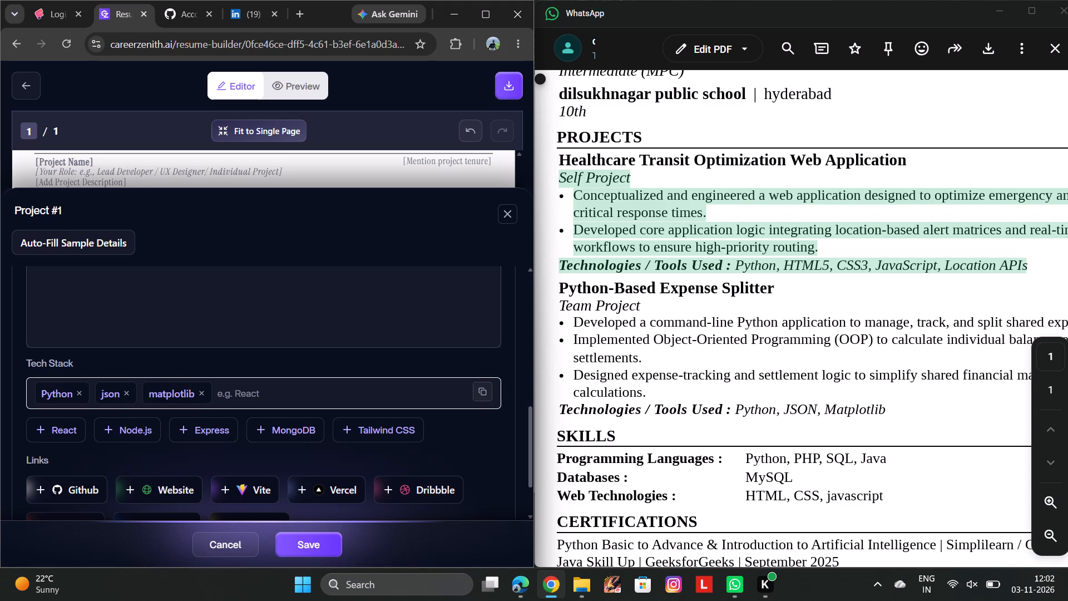
pyautogui.click(320, 542)
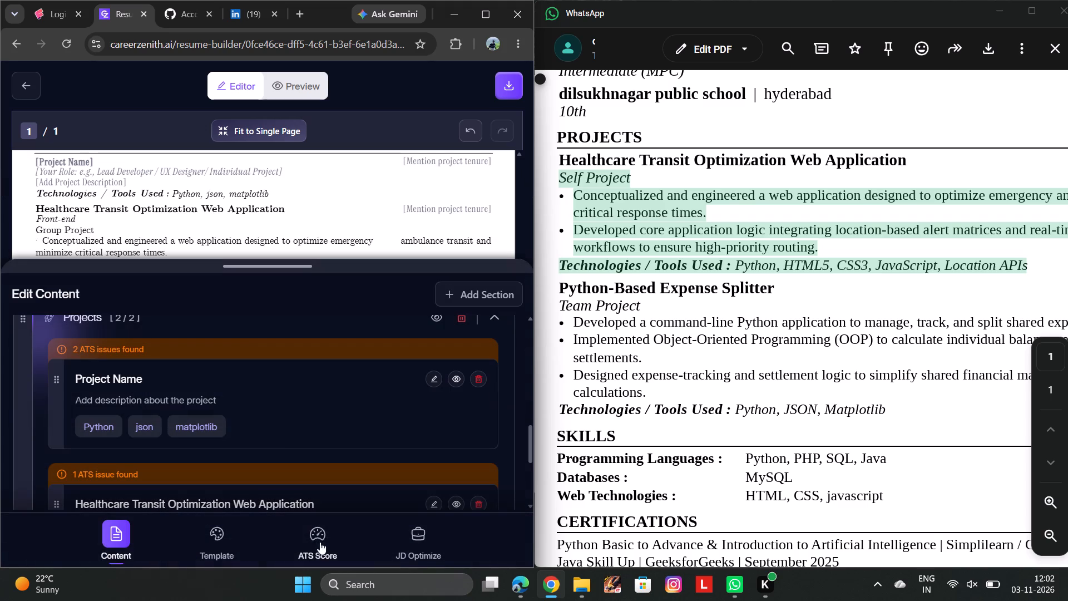
# Review the technologies lines of both project entries in the resume preview, opening and closing Project #1 without editing.
pyautogui.scroll(1, 161, 232)
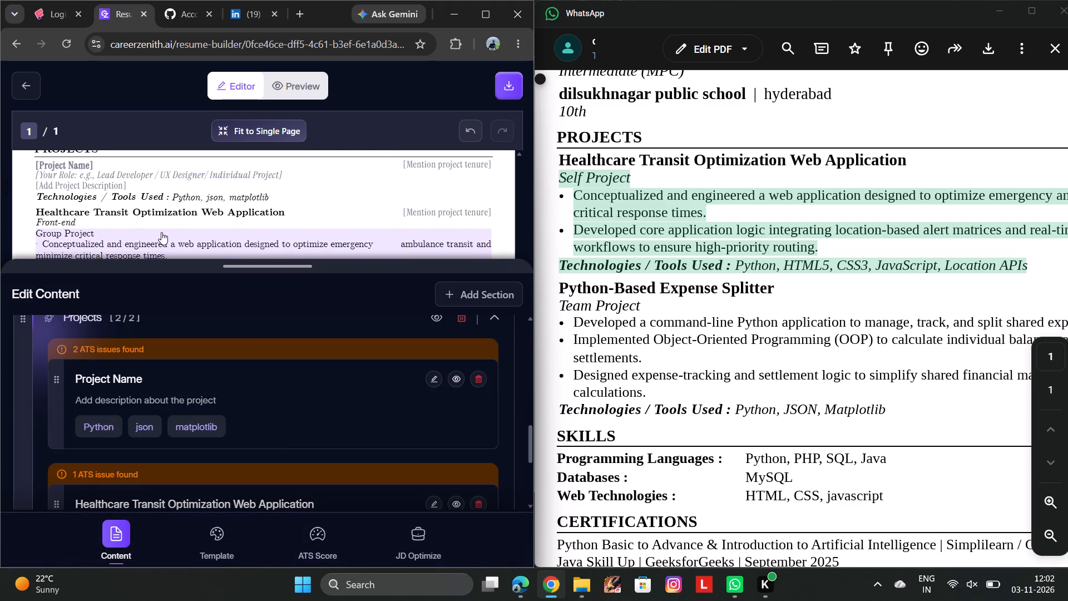
pyautogui.scroll(1, 161, 232)
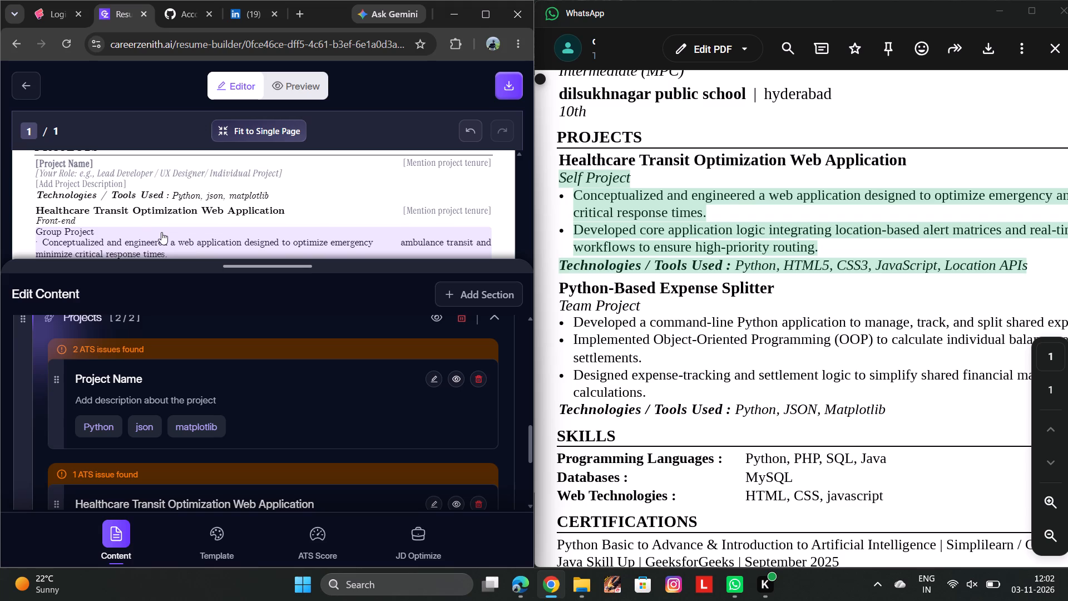
pyautogui.scroll(2, 161, 232)
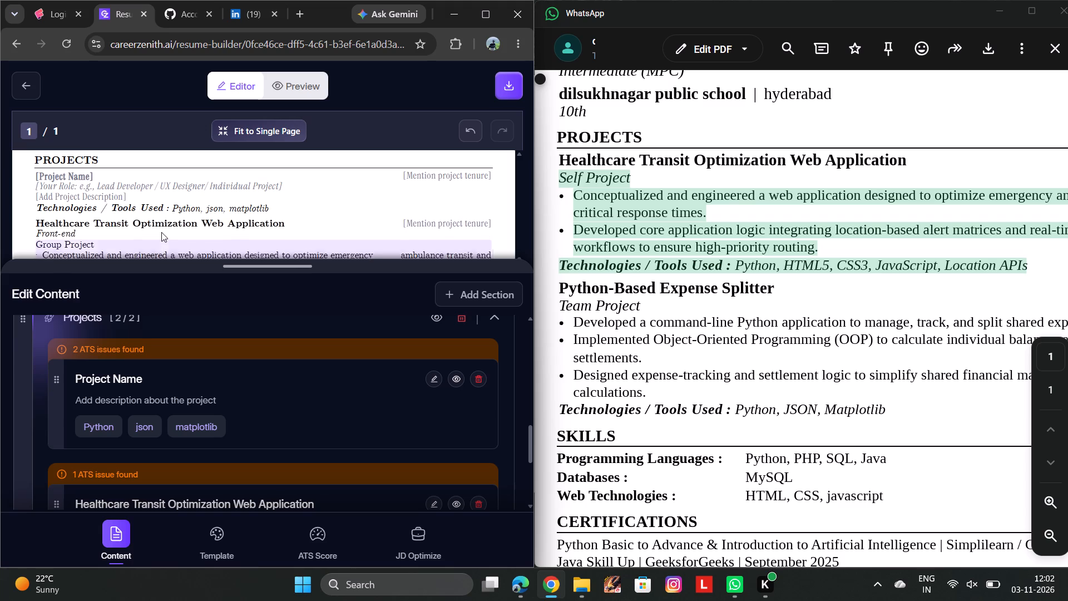
pyautogui.scroll(-3, 185, 216)
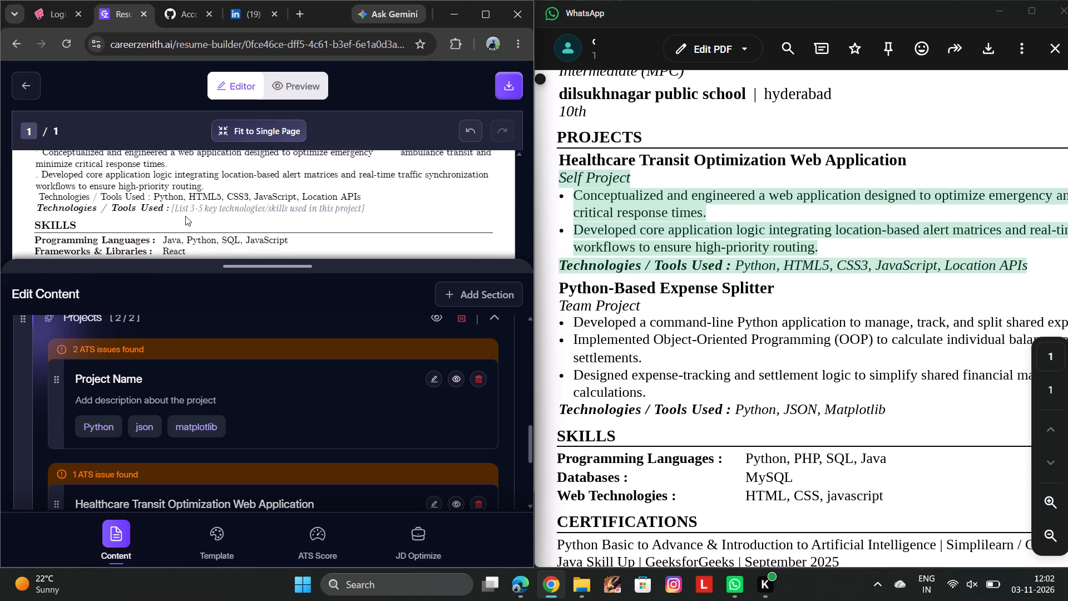
pyautogui.scroll(2, 185, 216)
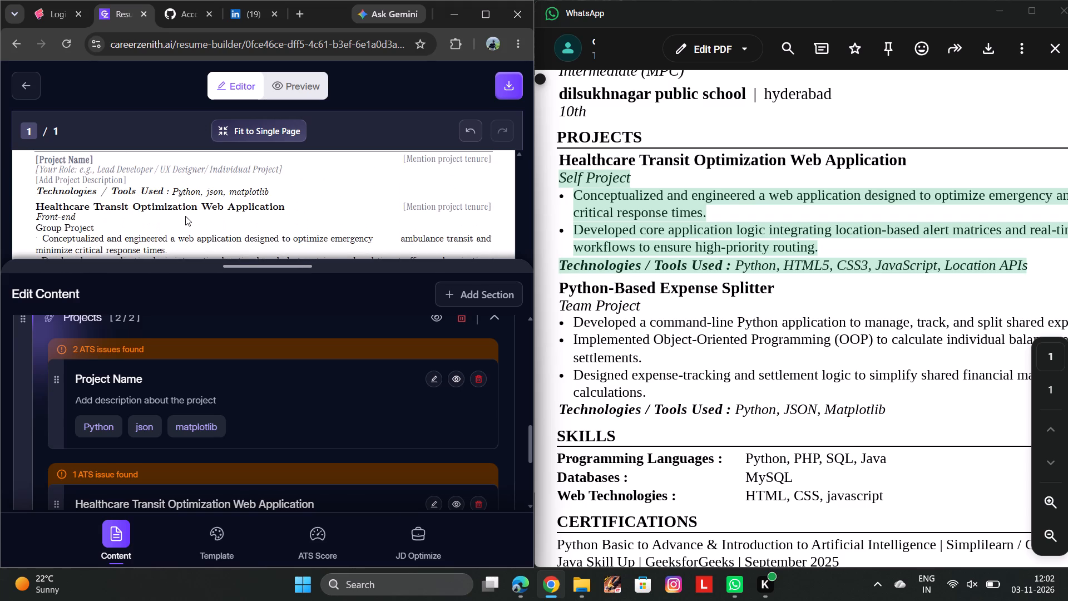
pyautogui.click(192, 190)
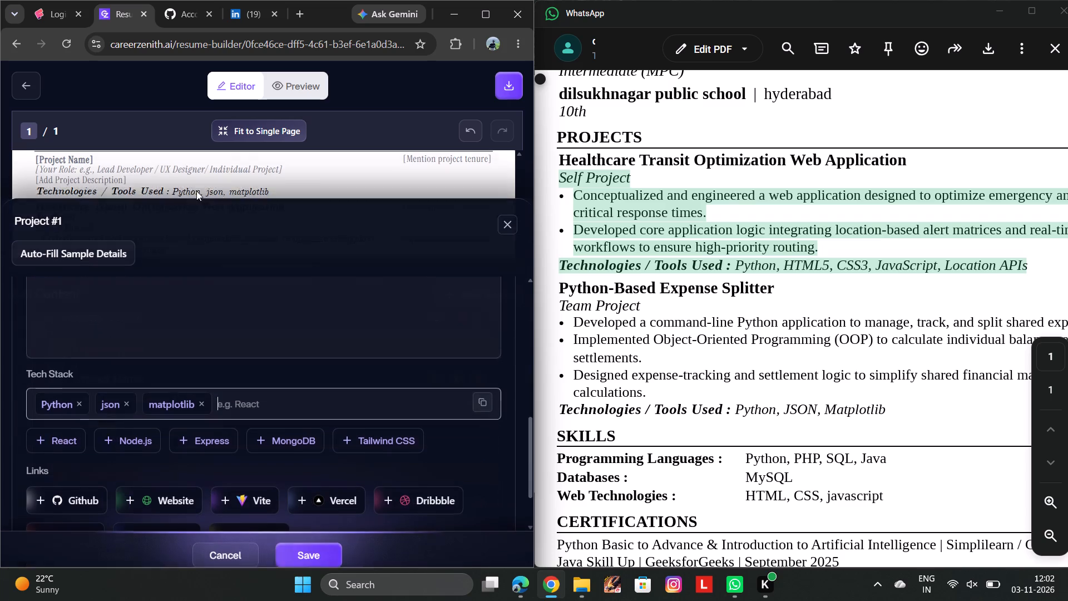
pyautogui.click(516, 213)
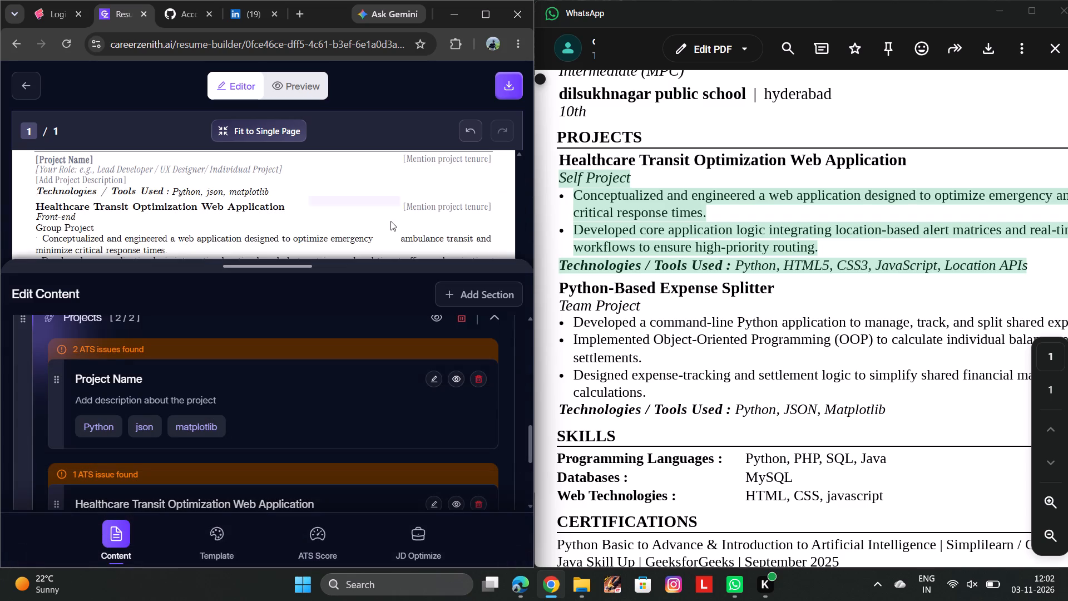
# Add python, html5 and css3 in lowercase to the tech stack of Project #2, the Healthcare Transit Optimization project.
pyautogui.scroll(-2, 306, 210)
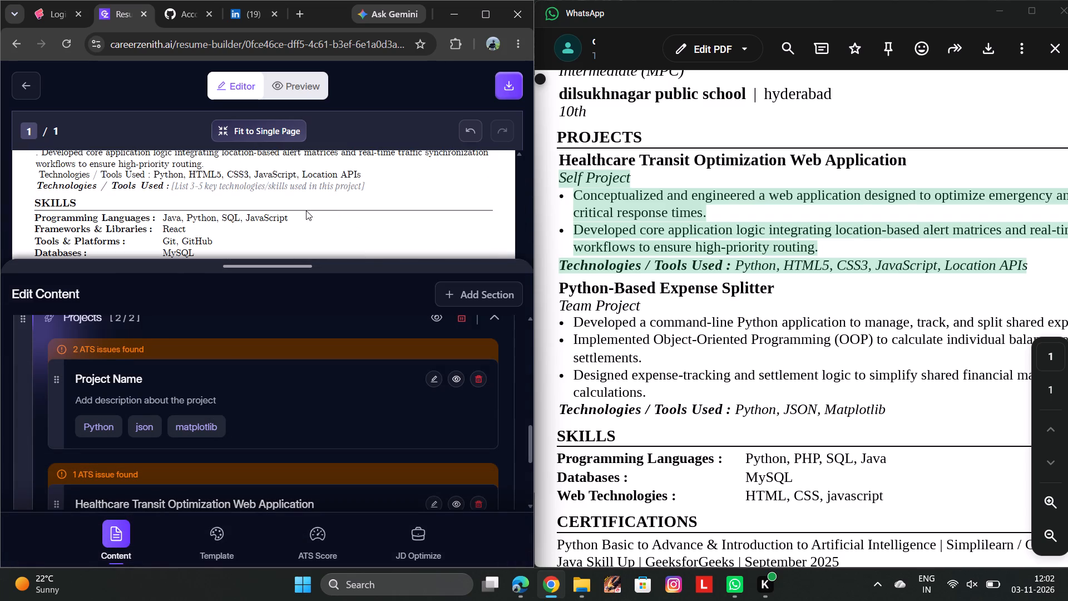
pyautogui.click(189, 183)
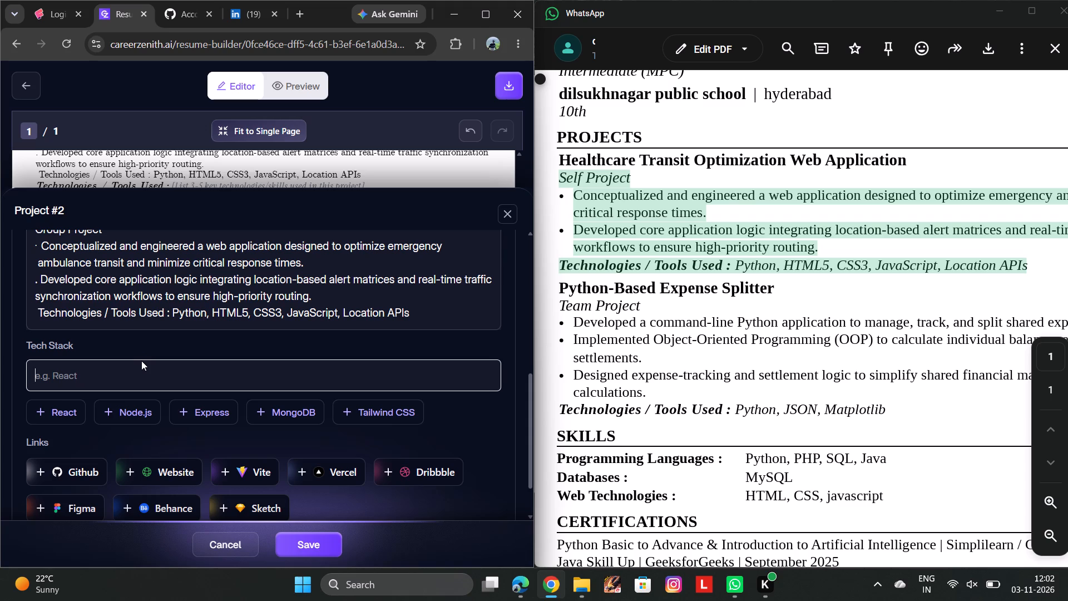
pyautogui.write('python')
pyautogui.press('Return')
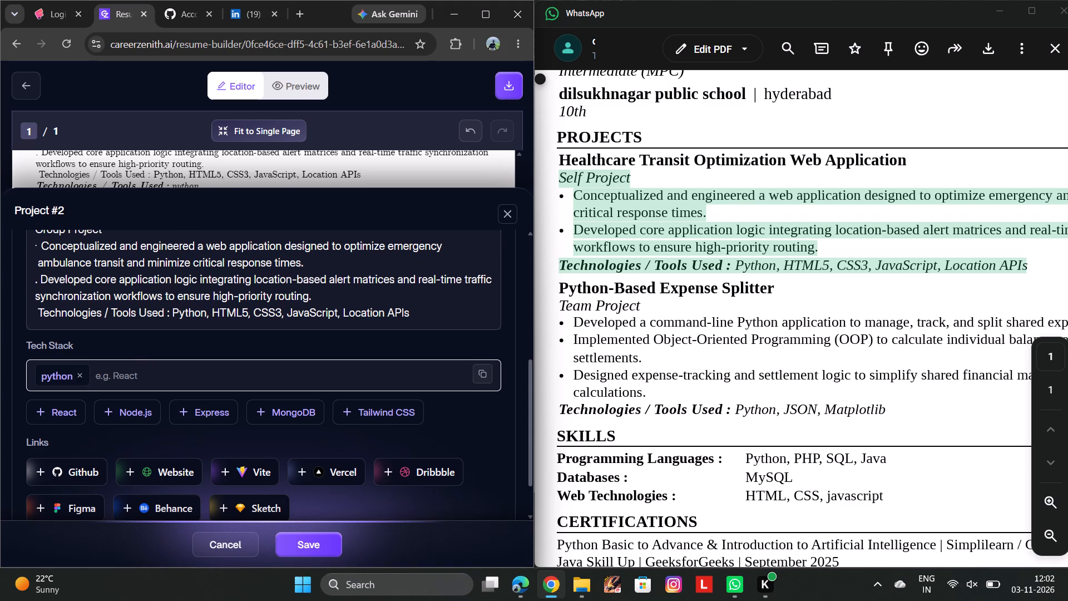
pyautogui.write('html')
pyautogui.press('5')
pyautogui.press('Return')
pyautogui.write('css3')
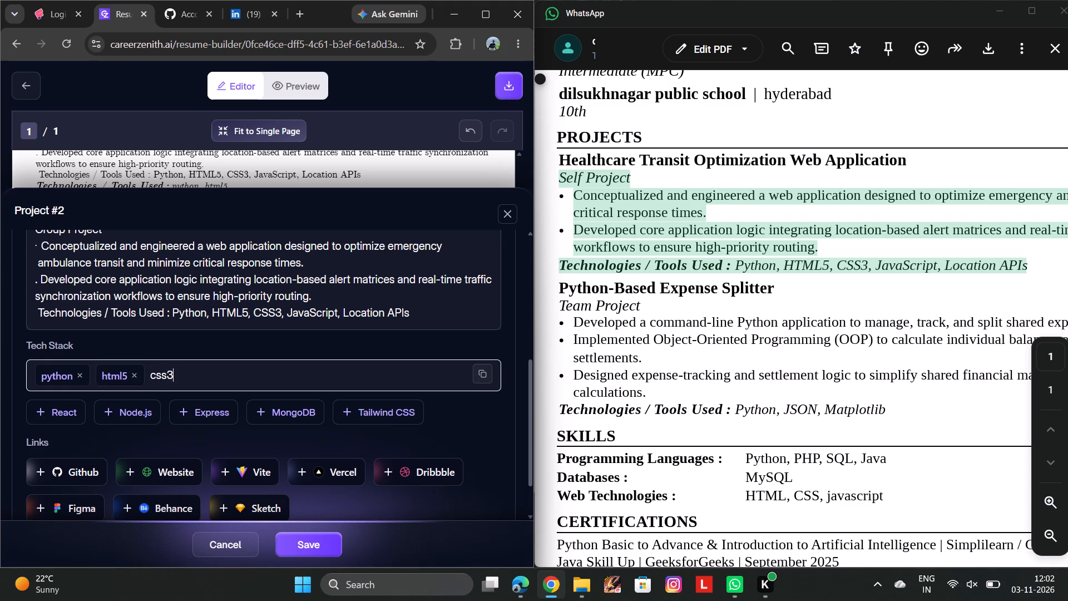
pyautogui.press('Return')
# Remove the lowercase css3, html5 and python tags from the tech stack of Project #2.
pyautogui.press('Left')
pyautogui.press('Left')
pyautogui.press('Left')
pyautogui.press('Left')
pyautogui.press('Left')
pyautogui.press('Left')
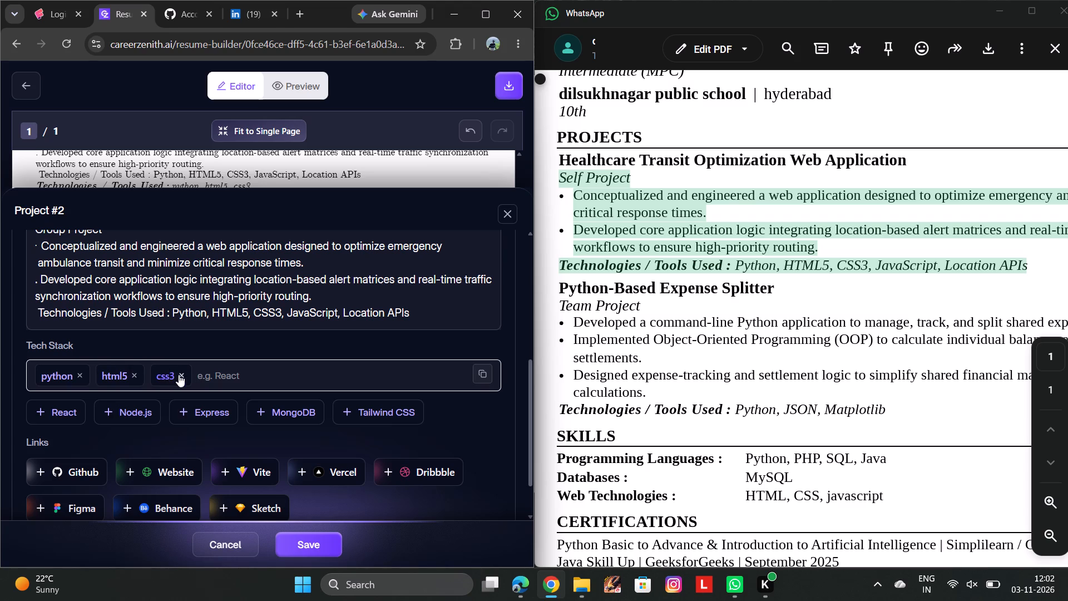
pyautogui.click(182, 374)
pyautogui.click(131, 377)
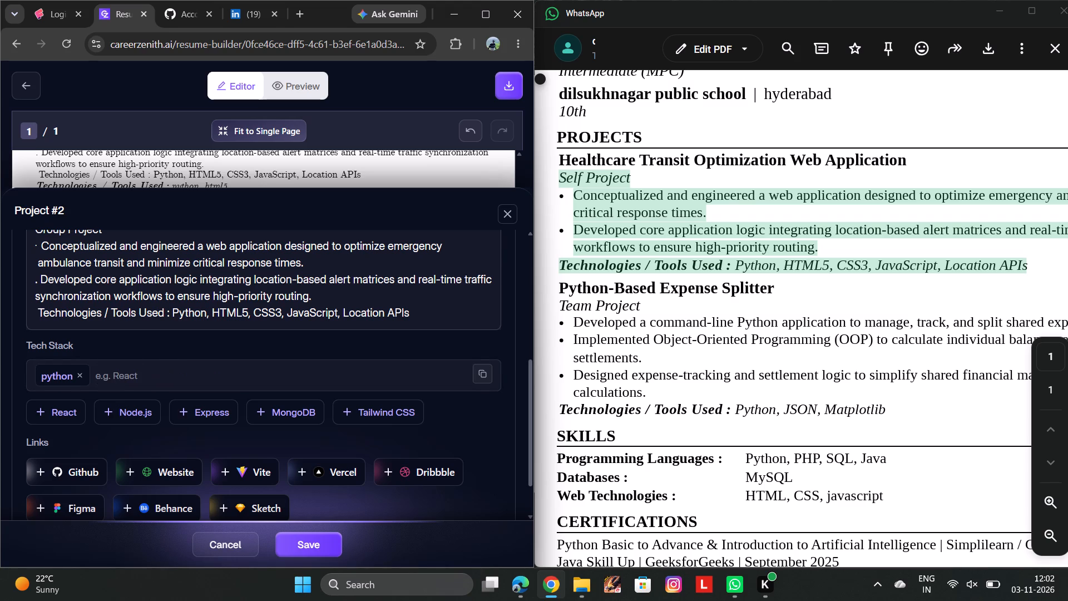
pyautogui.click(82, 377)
# Add Python, HTML5 and CSS3, capitalized as in the reference resume, to the tech stack of Project #2.
pyautogui.write('Python')
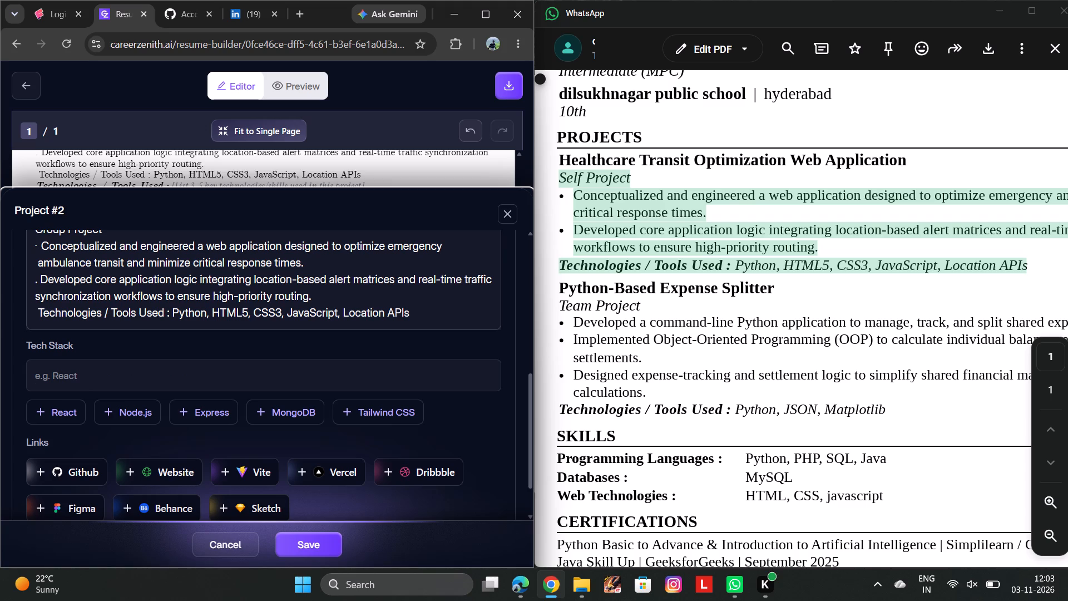
pyautogui.click(82, 377)
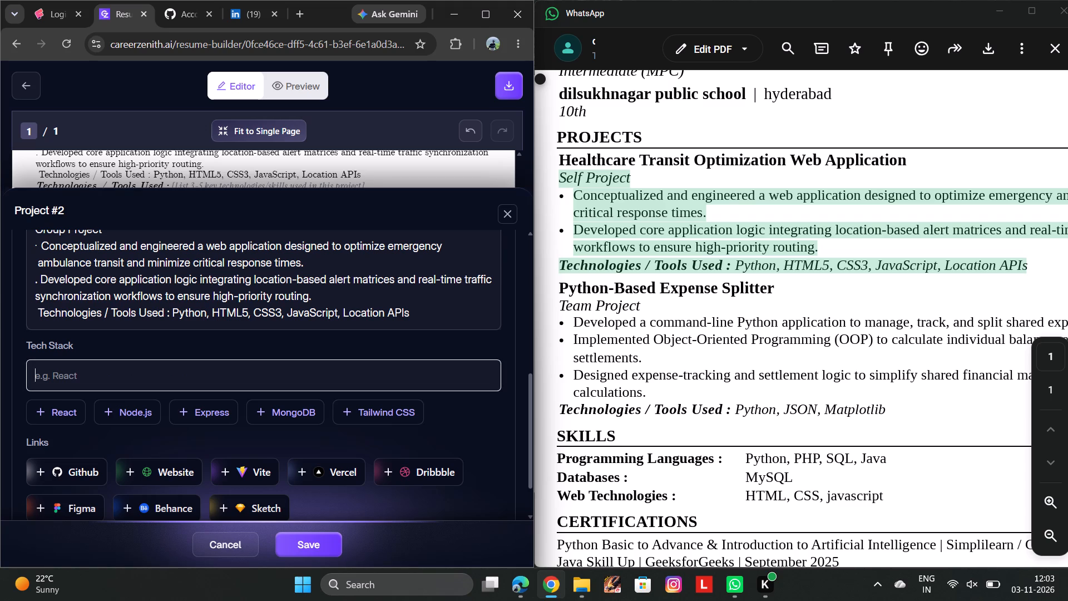
pyautogui.write('Python')
pyautogui.press('Return')
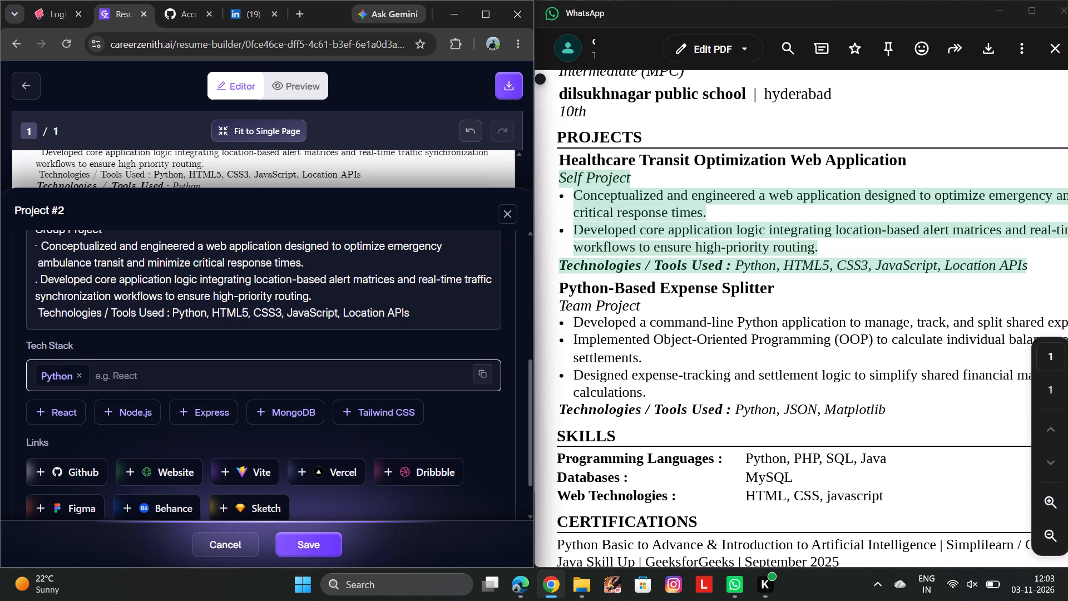
pyautogui.write('HTNL')
pyautogui.press('5')
pyautogui.press('Left')
pyautogui.press('Left')
pyautogui.press('BackSpace')
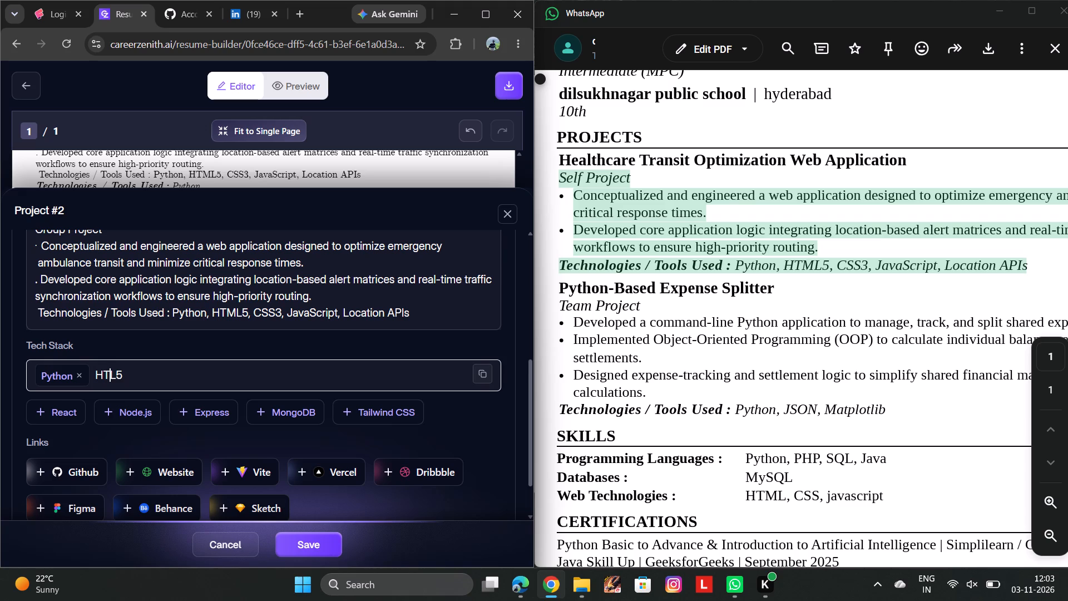
pyautogui.press('m')
pyautogui.press('BackSpace')
pyautogui.hotkey('shift', 'm')
pyautogui.press('Return')
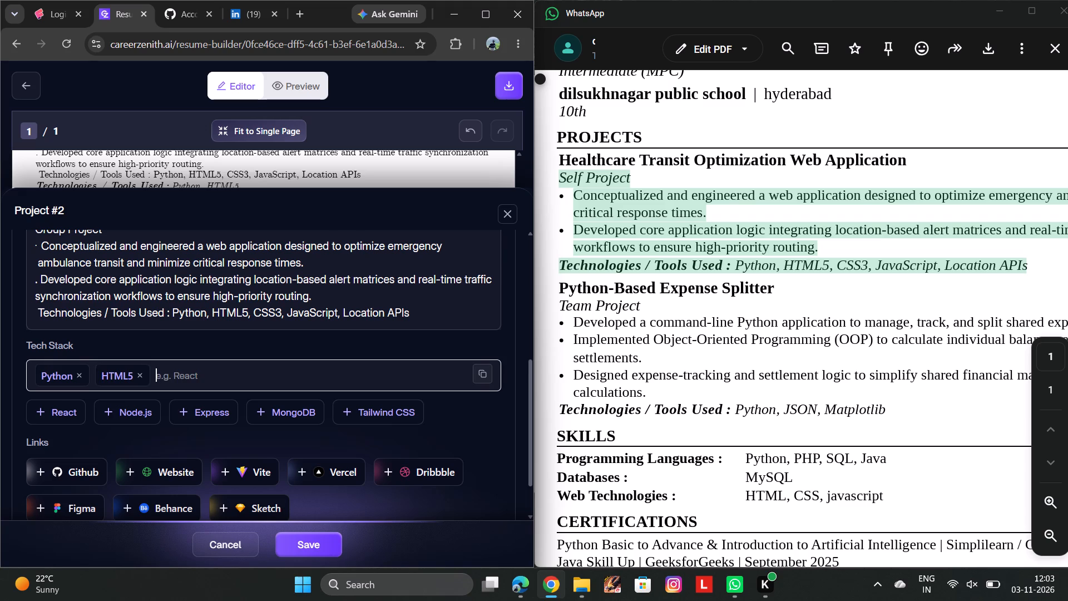
pyautogui.write('CSS3')
pyautogui.press('Return')
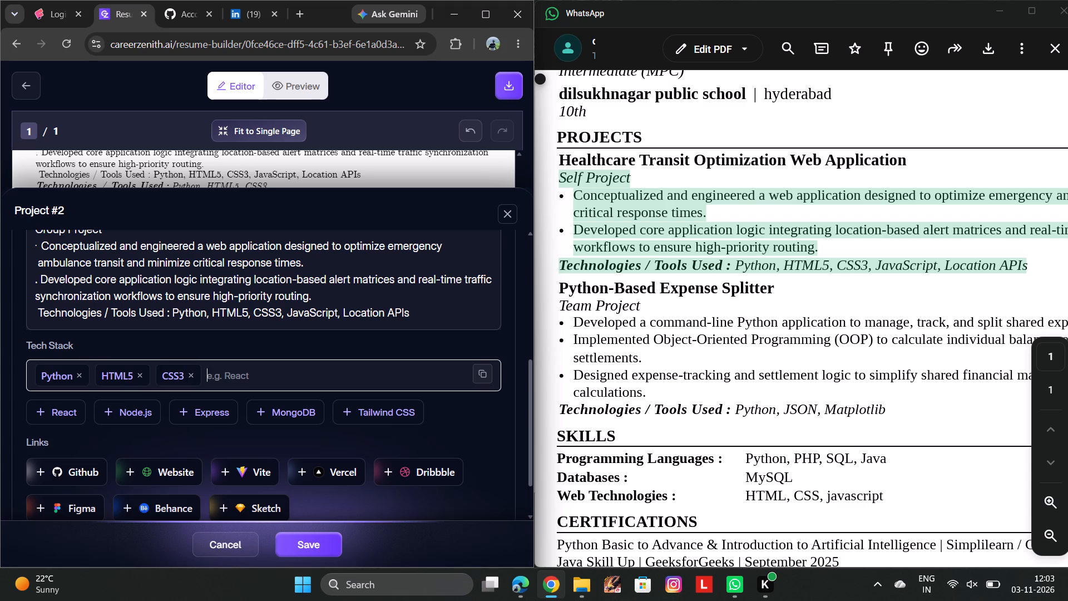
# Add JavaScript and Location APIs to the tech stack of Project #2 and save the project.
pyautogui.press(',')
pyautogui.write('Java')
pyautogui.write('Script')
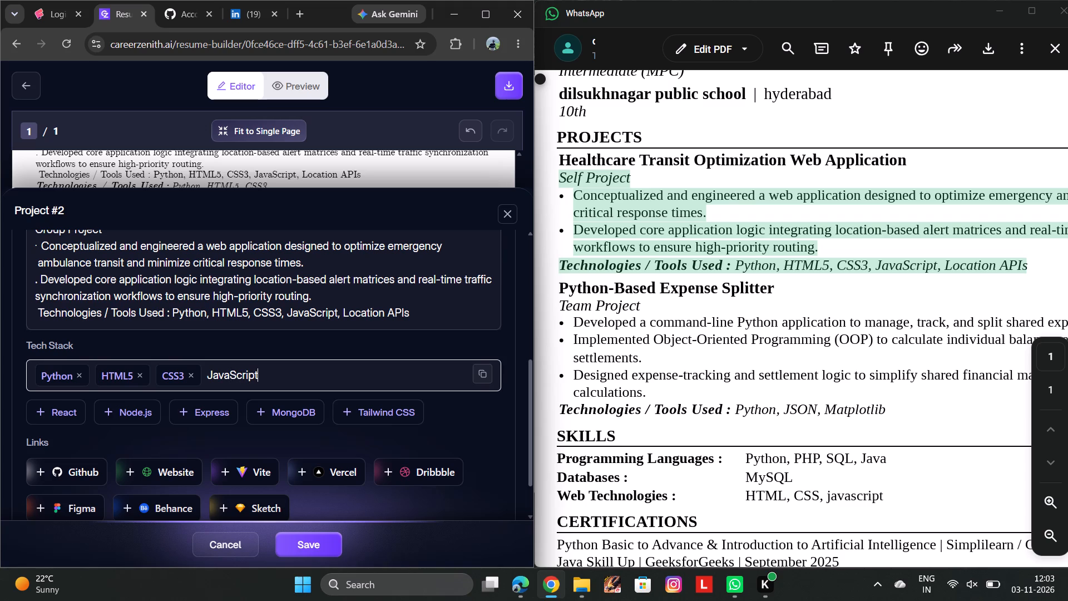
pyautogui.press('Return')
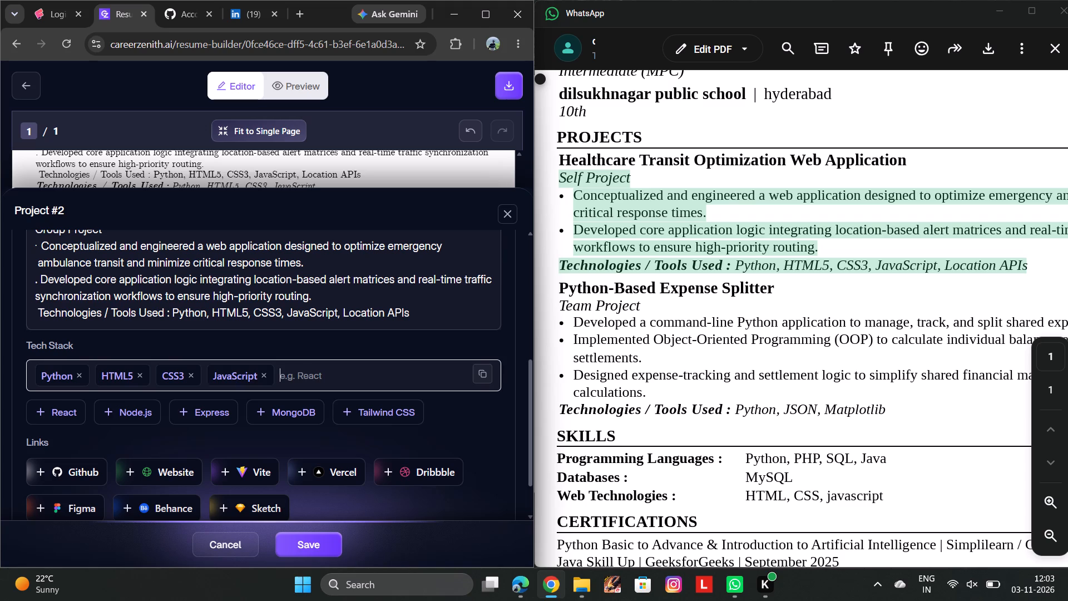
pyautogui.write('Location')
pyautogui.press('space')
pyautogui.write('APL')
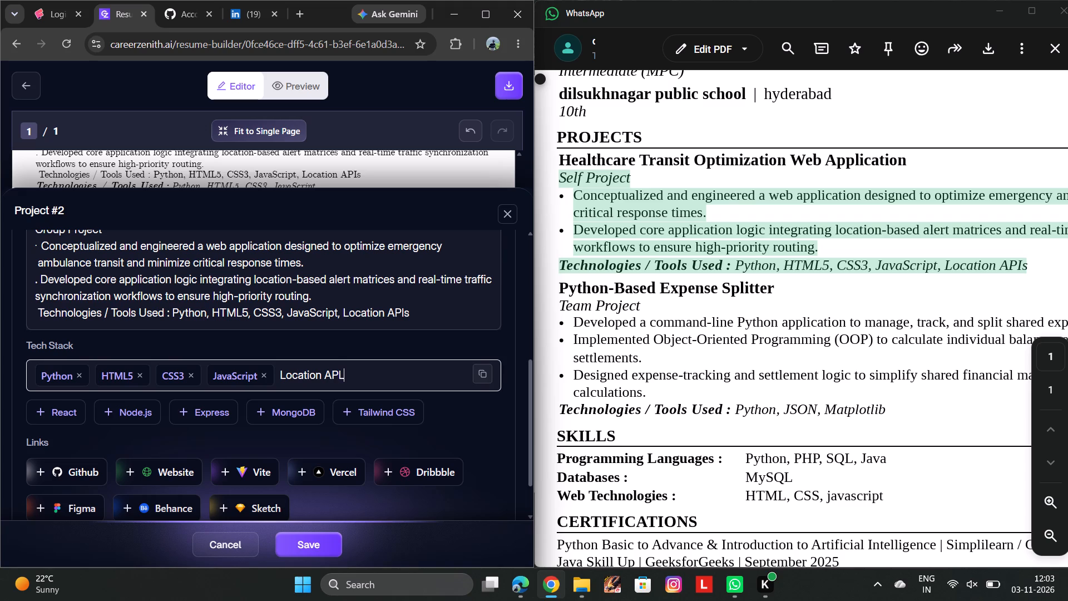
pyautogui.press('BackSpace')
pyautogui.press('BackSpace')
pyautogui.hotkey('shift', 'p')
pyautogui.press('i')
pyautogui.press('BackSpace')
pyautogui.hotkey('shift', 'i')
pyautogui.press('s')
pyautogui.press('Return')
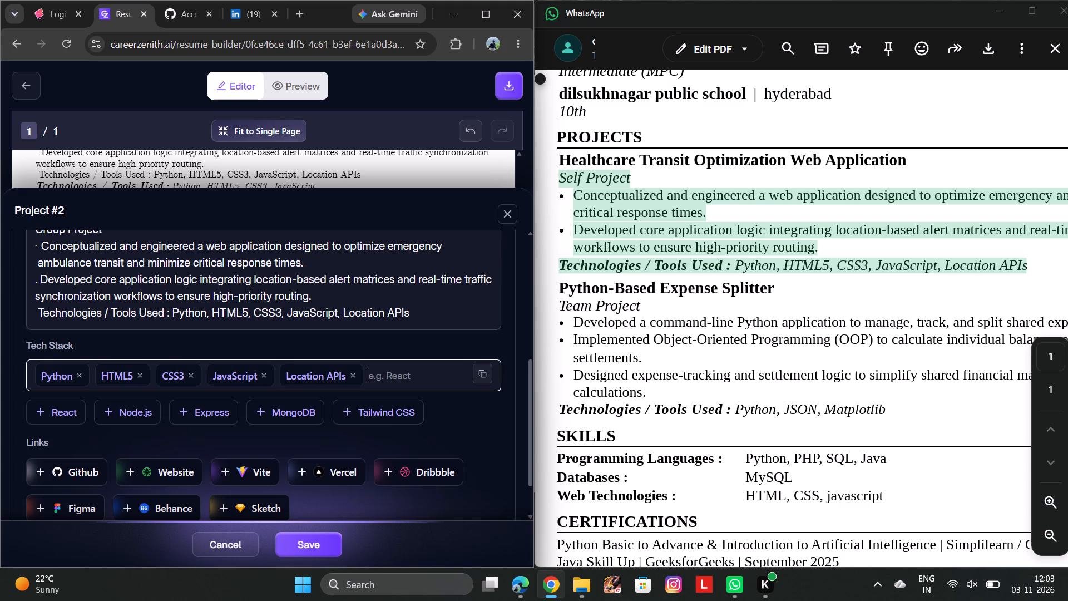
pyautogui.click(315, 543)
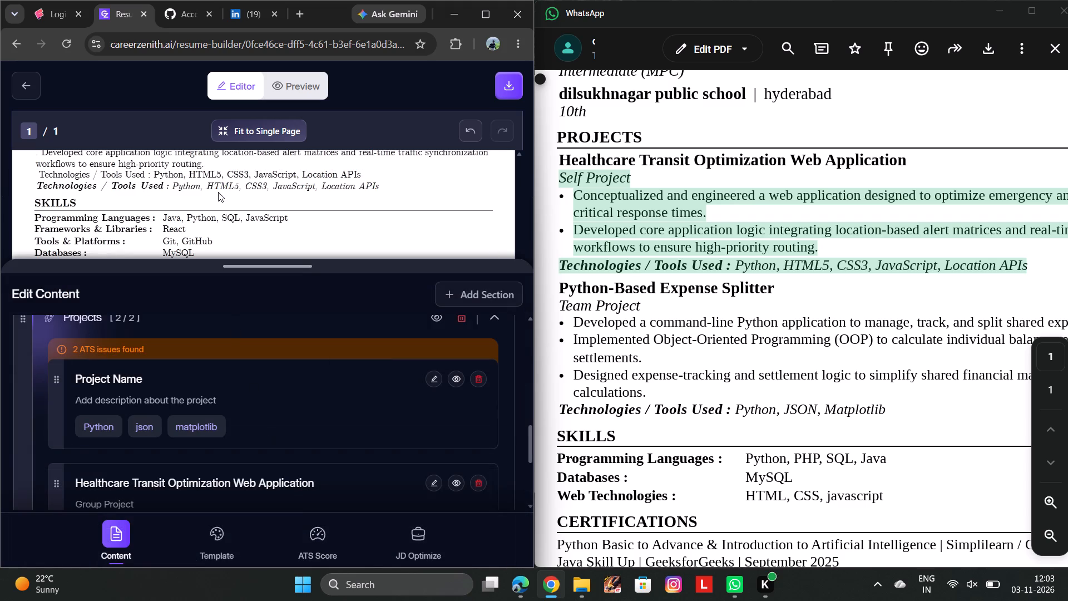
# Open the unnamed Project #1 entry, the one with the Python, json and matplotlib tags, and start editing its project name.
pyautogui.scroll(2, 218, 192)
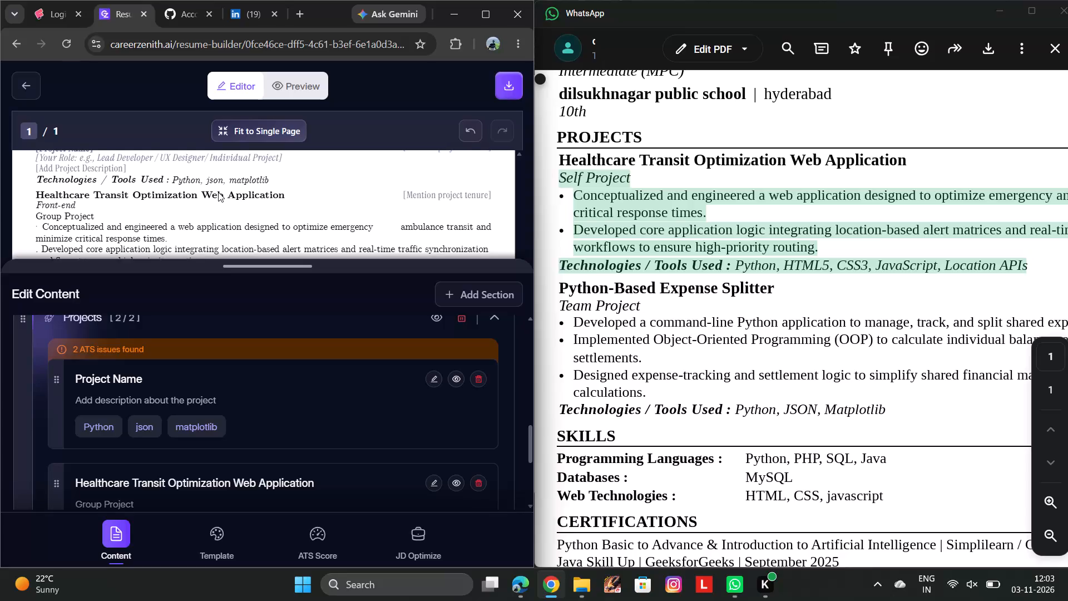
pyautogui.scroll(3, 218, 192)
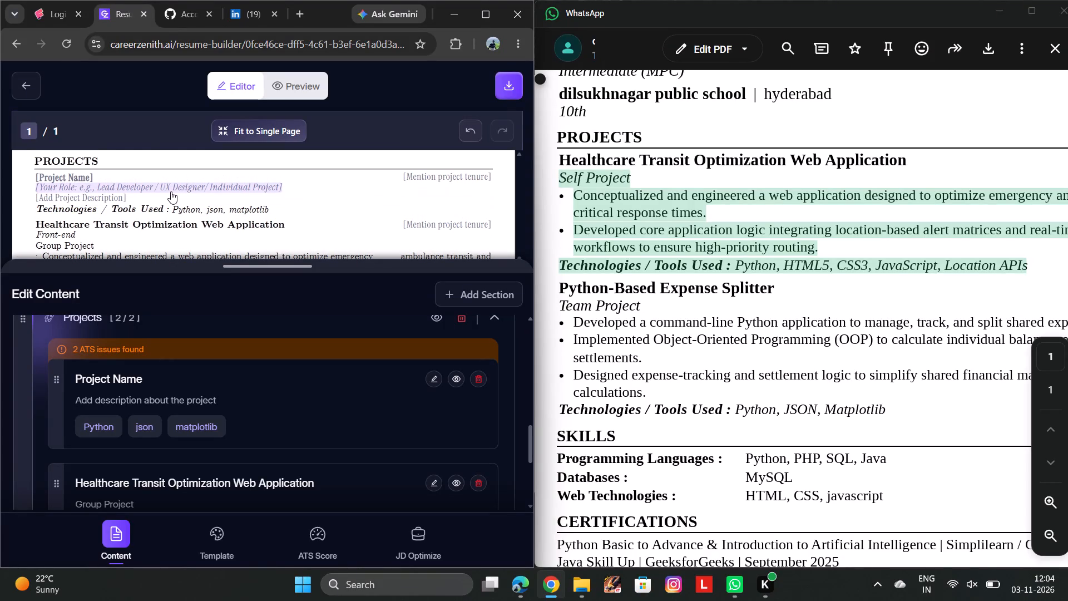
pyautogui.click(171, 191)
pyautogui.doubleClick(171, 191)
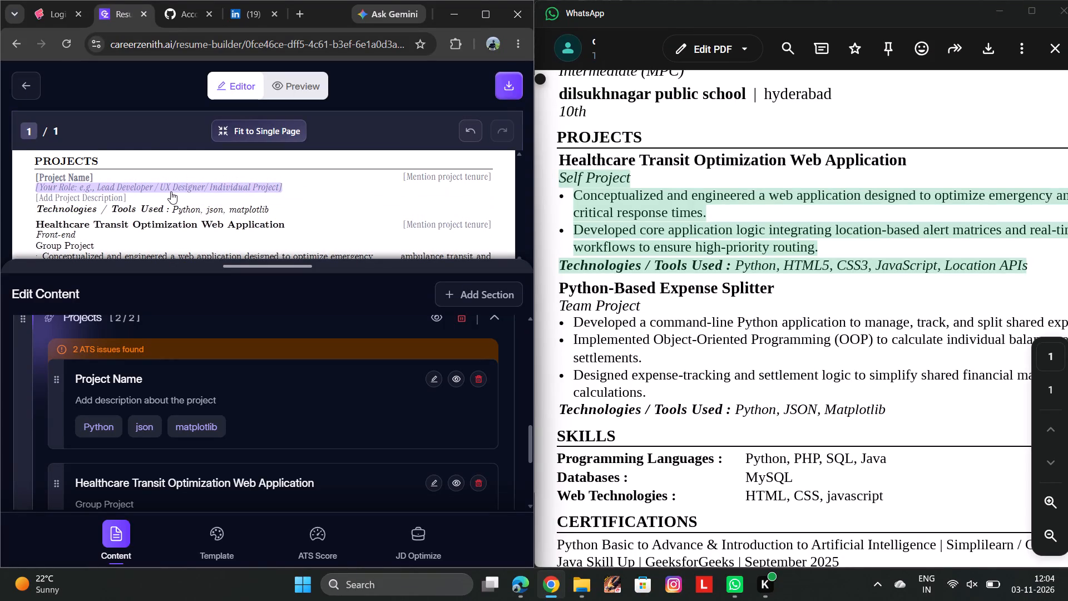
pyautogui.hscroll(-1, 280, 180)
pyautogui.hscroll(2, 262, 367)
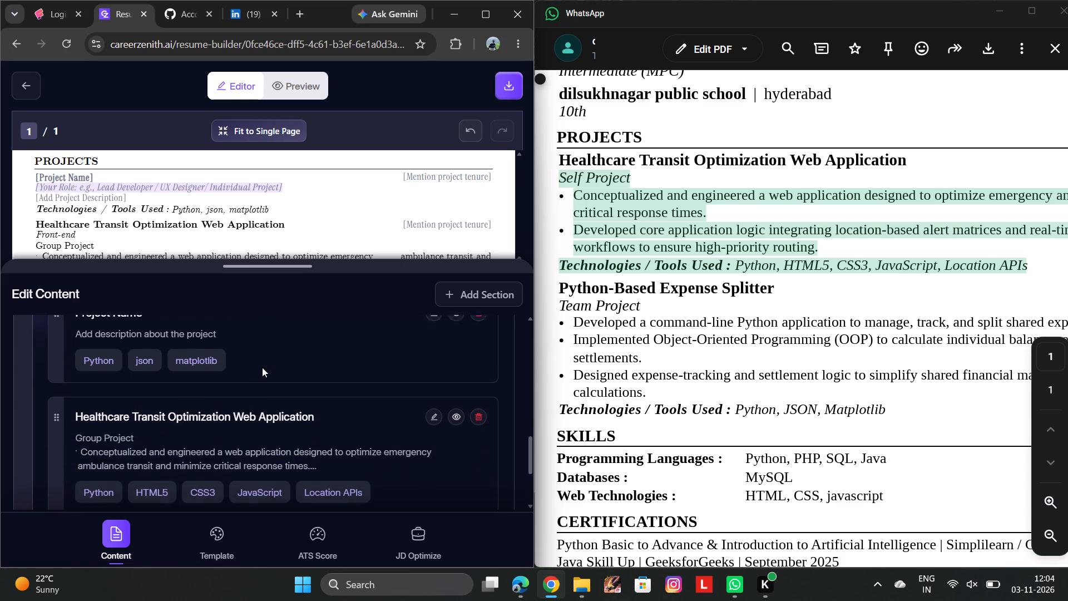
pyautogui.hscroll(1, 262, 367)
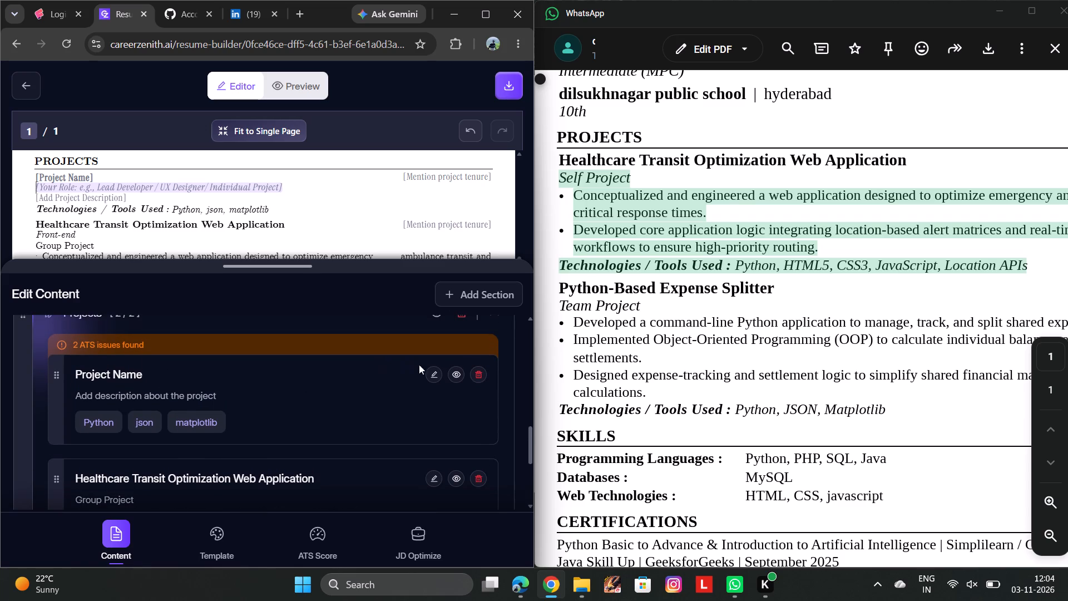
pyautogui.click(438, 369)
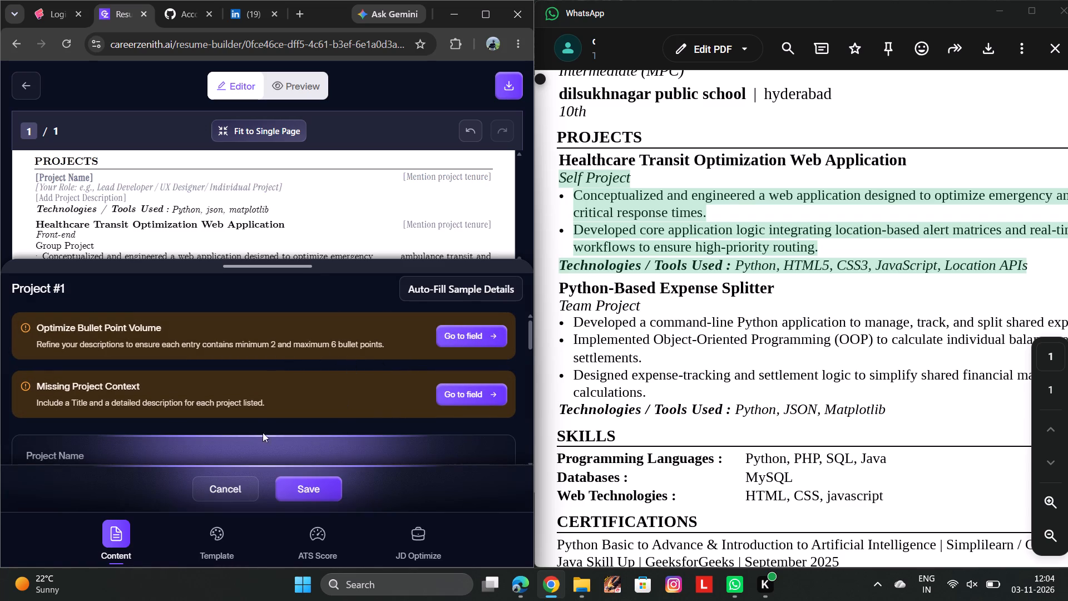
pyautogui.scroll(-1, 248, 411)
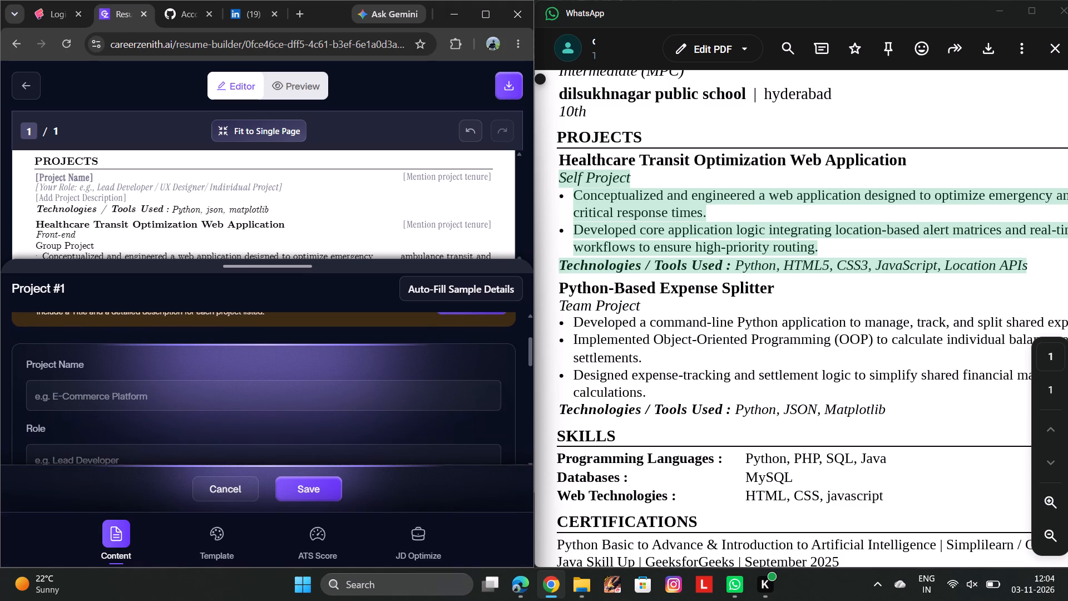
pyautogui.click(141, 399)
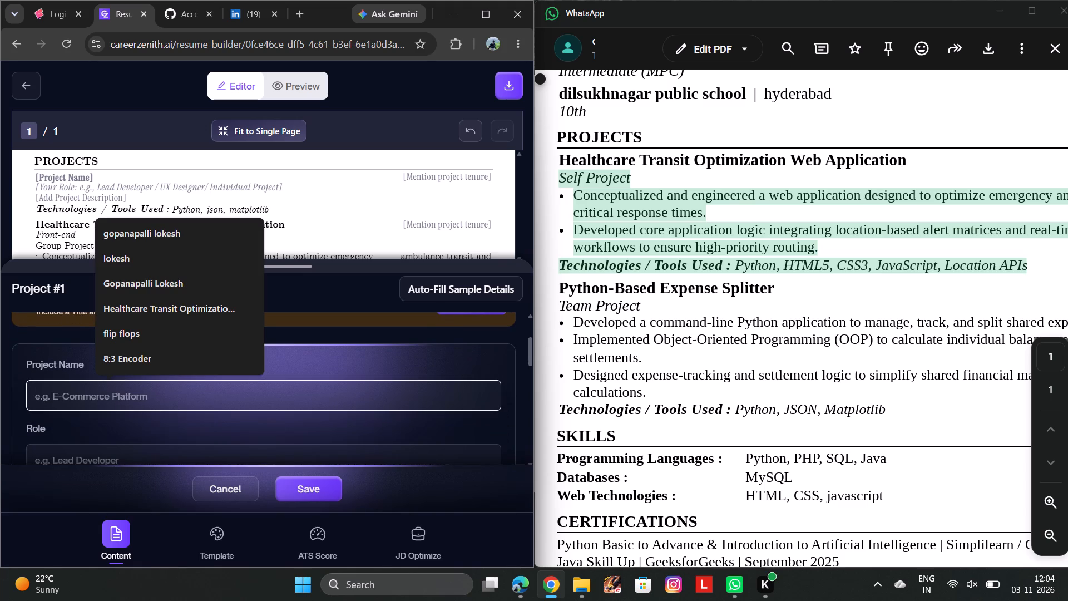
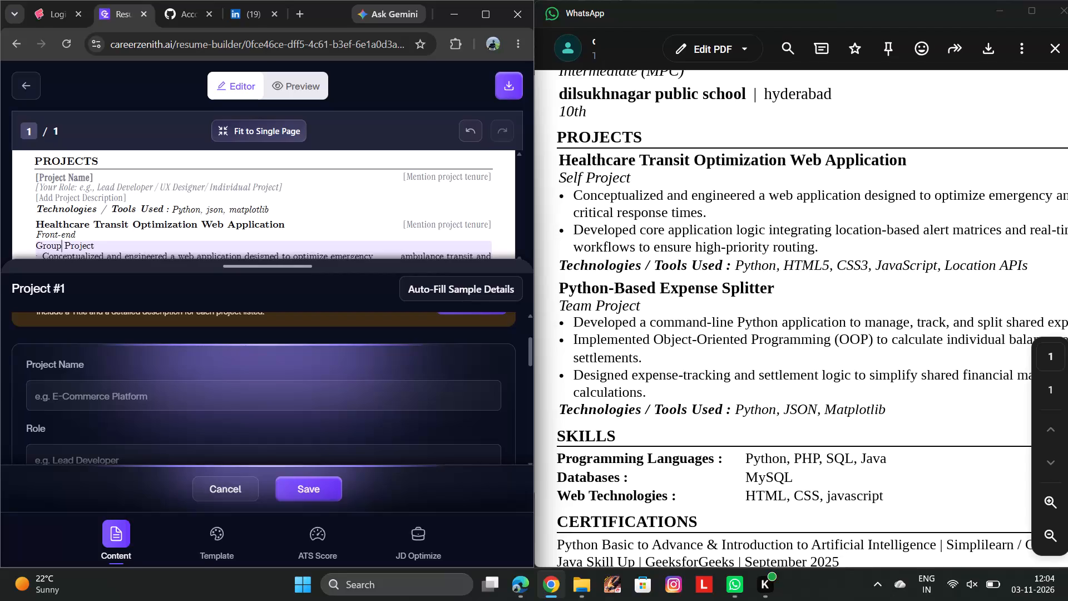
# Reword the project type line of the Healthcare Transit Optimization Web Application entry in the resume preview to Self Project.
pyautogui.press('BackSpace')
pyautogui.press('BackSpace')
pyautogui.press('BackSpace')
pyautogui.press('BackSpace')
pyautogui.press('BackSpace')
pyautogui.write('Self')
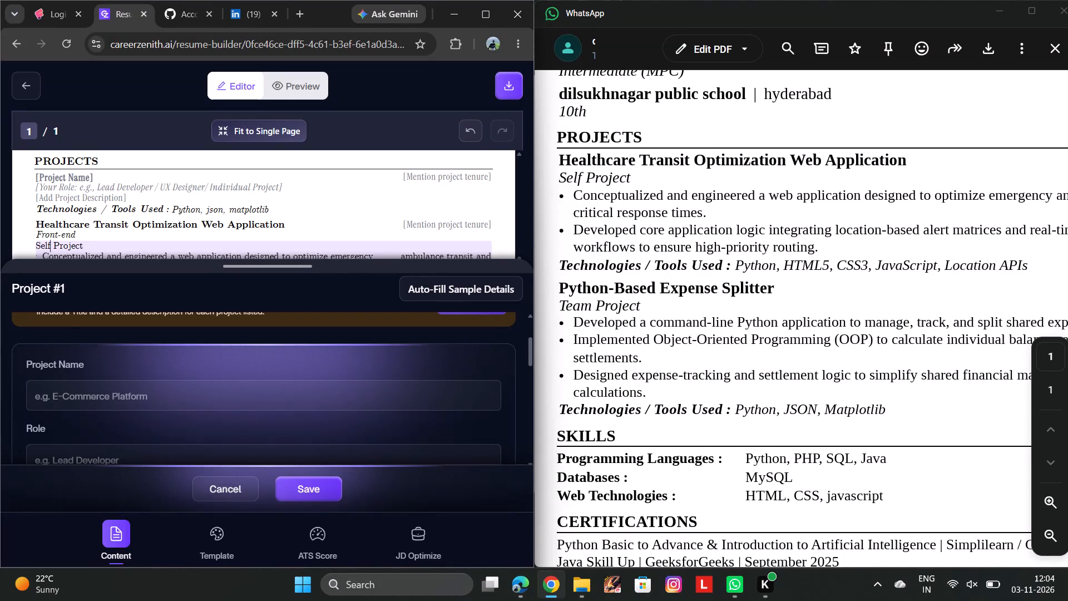
# Start editing the empty project name of Project #1.
pyautogui.click(116, 394)
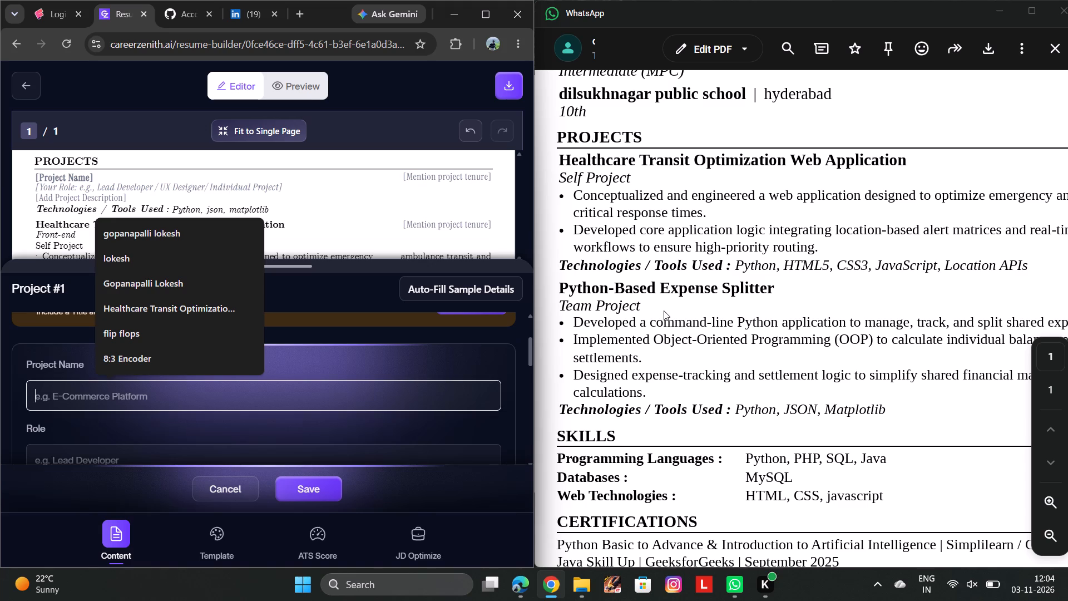
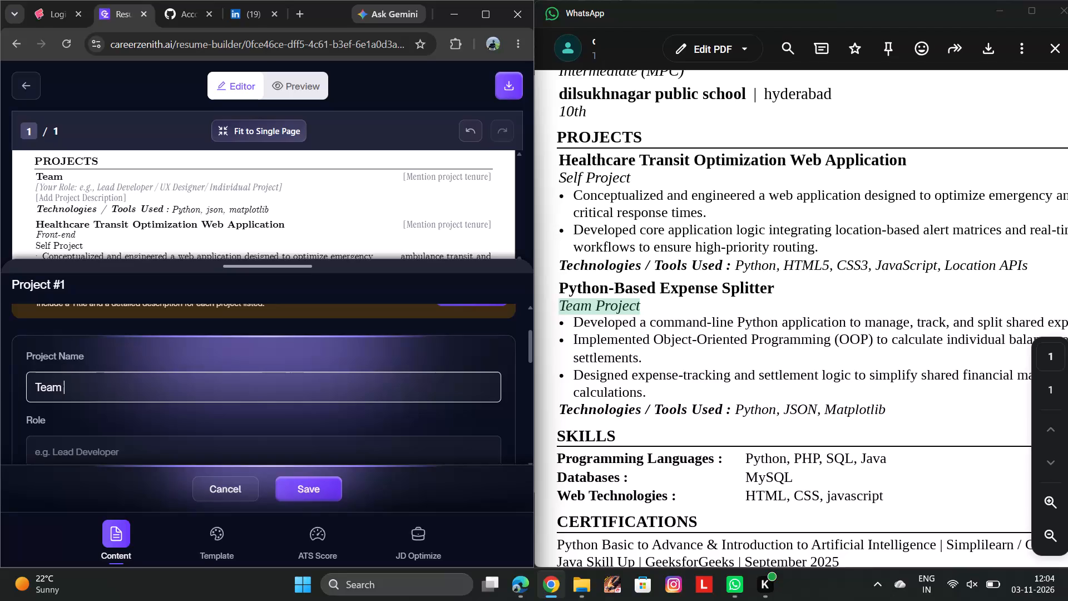
# Complete the project name of Project #1 as Team Project, with a space between the two words.
pyautogui.press('BackSpace')
pyautogui.press('-')
pyautogui.press('BackSpace')
pyautogui.write('Project')
pyautogui.press('Left')
pyautogui.press('Left')
pyautogui.press('Left')
pyautogui.press('Left')
pyautogui.press('Left')
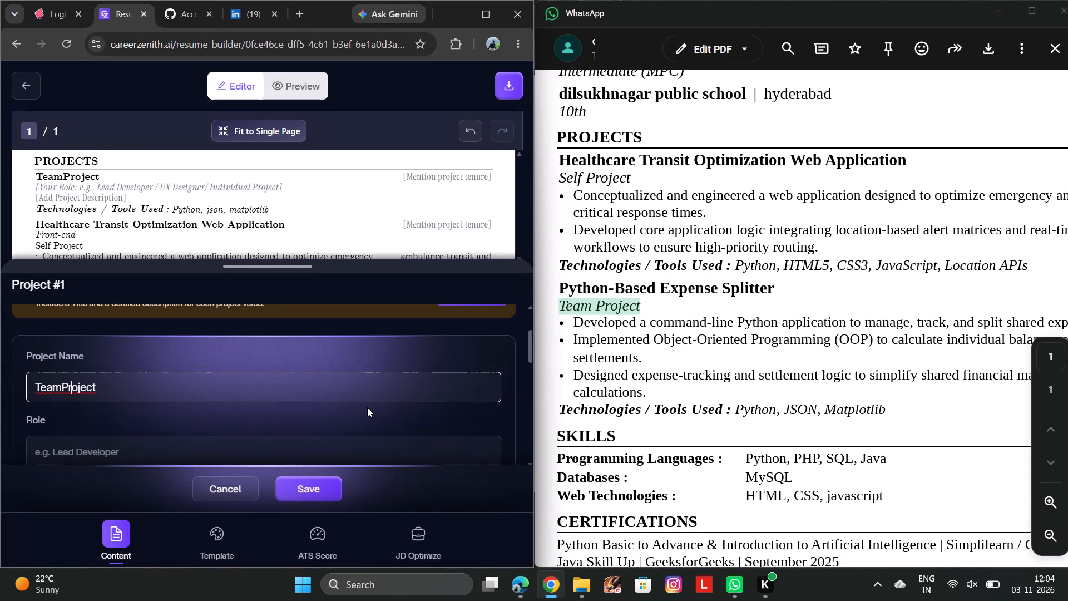
pyautogui.press('Left')
pyautogui.press('Left')
pyautogui.press('space')
# Start editing the empty role of Project #1.
pyautogui.scroll(-1, 337, 401)
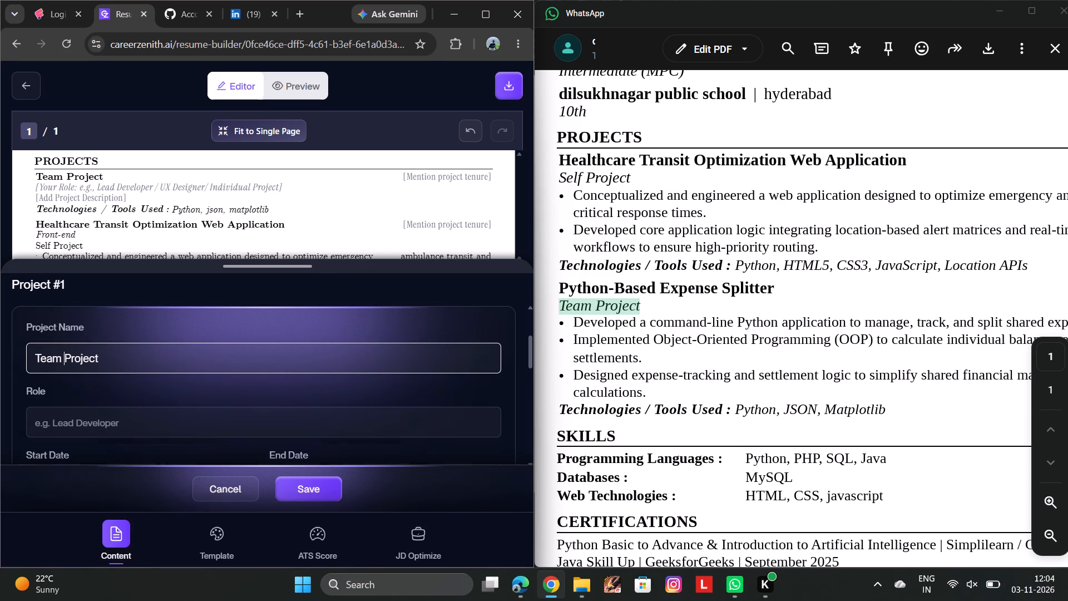
pyautogui.scroll(-1, 337, 401)
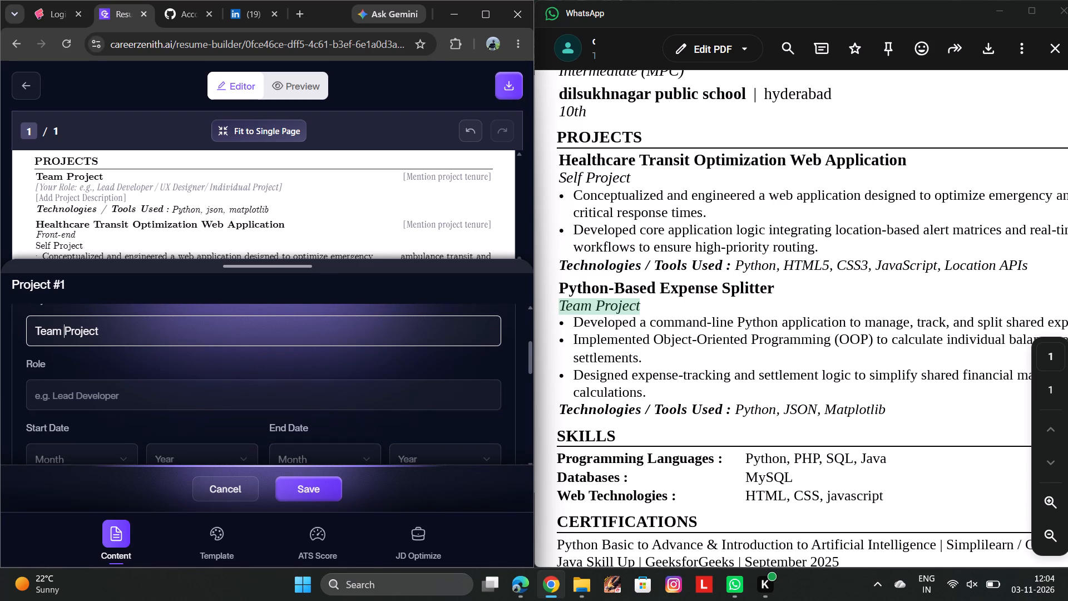
pyautogui.click(314, 398)
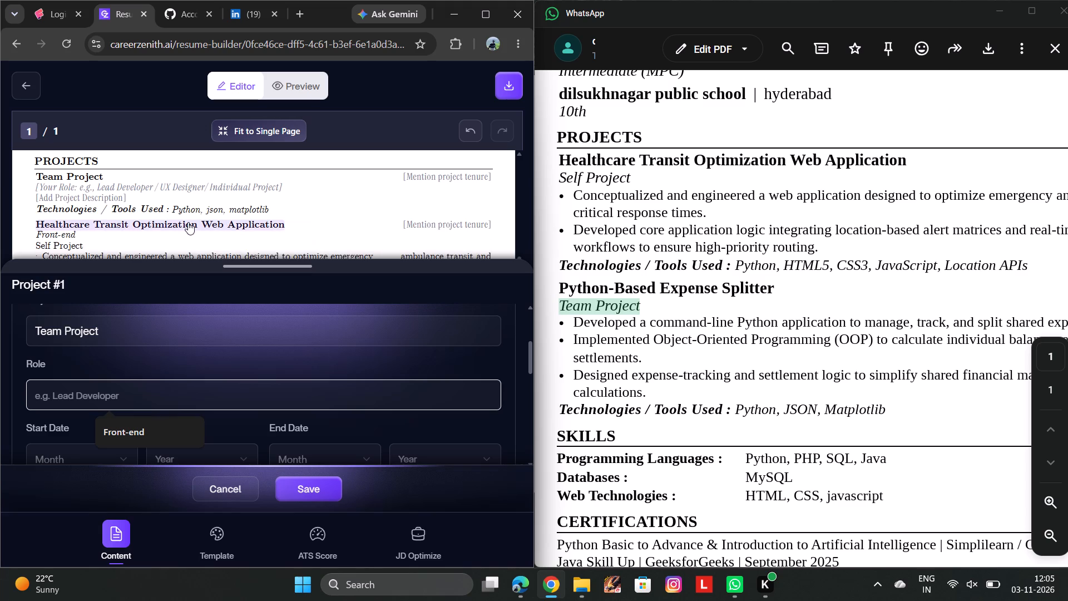
pyautogui.scroll(-1, 188, 222)
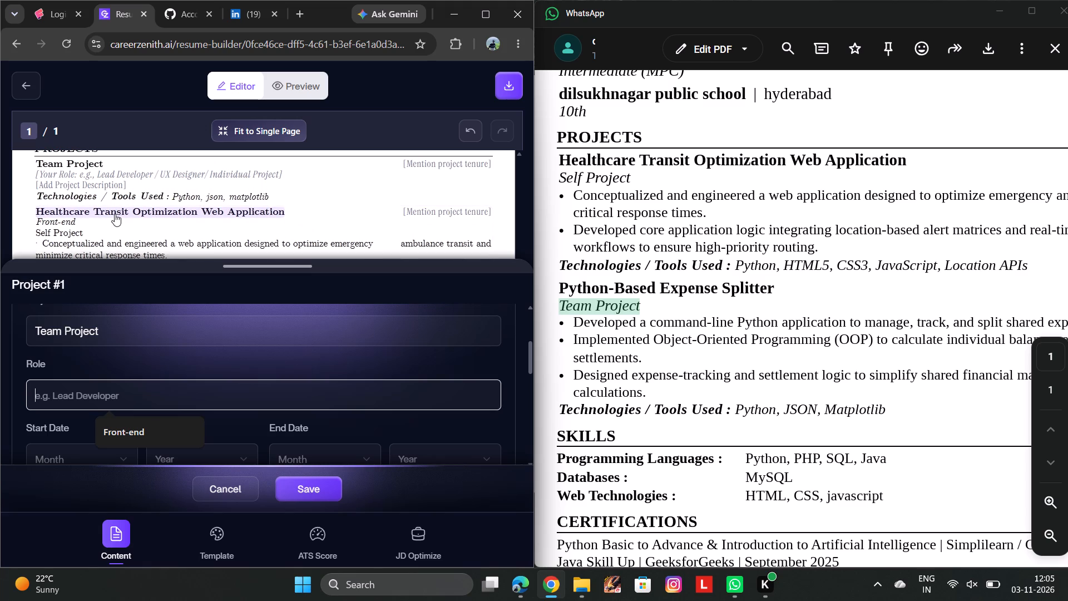
pyautogui.click(76, 220)
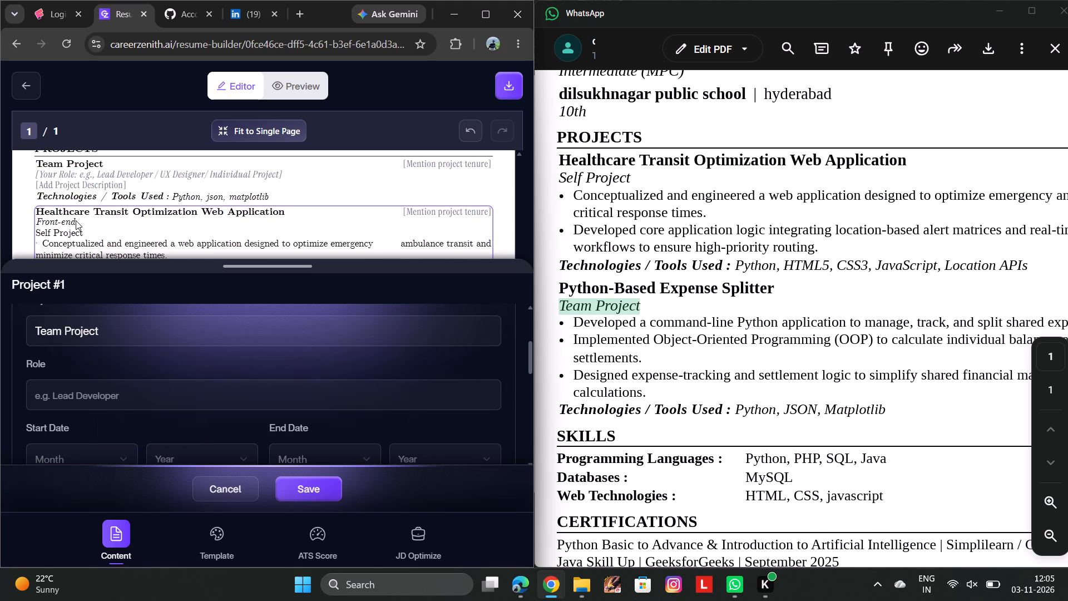
pyautogui.click(76, 220)
pyautogui.click(82, 218)
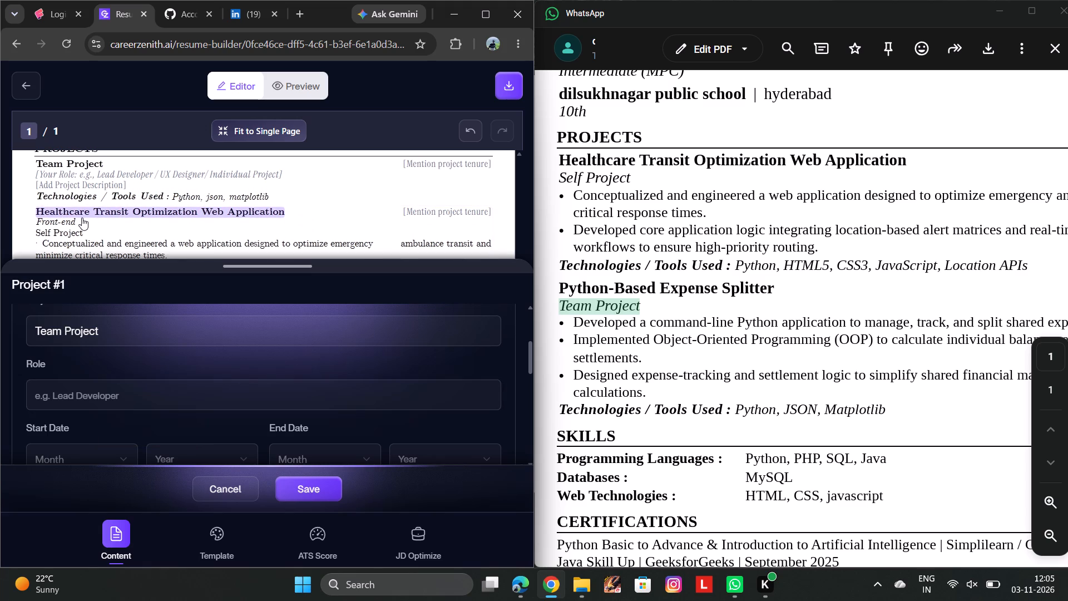
pyautogui.click(82, 223)
pyautogui.click(78, 220)
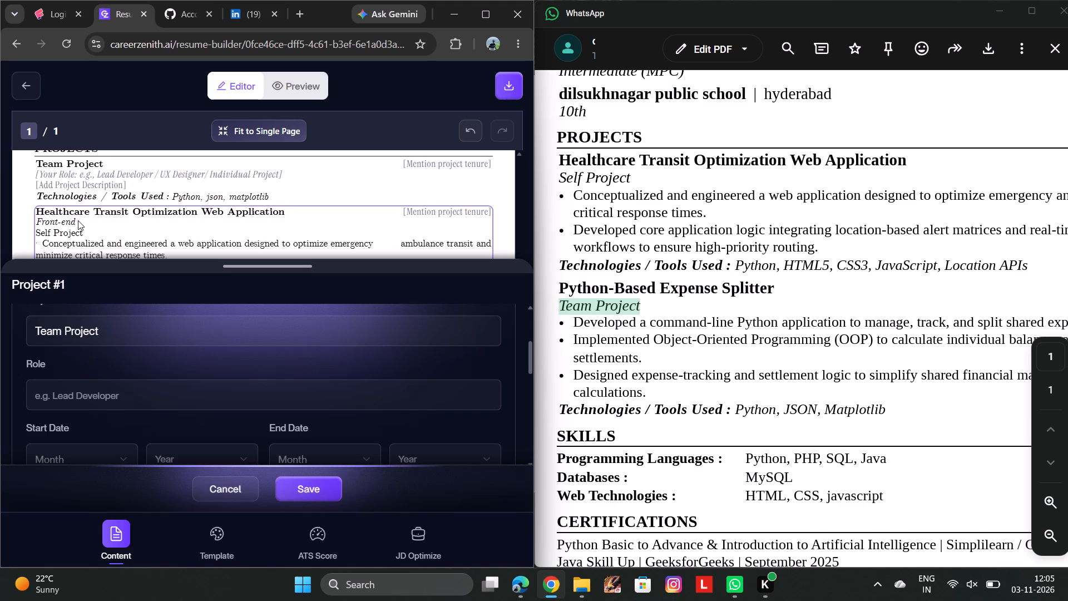
pyautogui.click(78, 220)
pyautogui.click(72, 220)
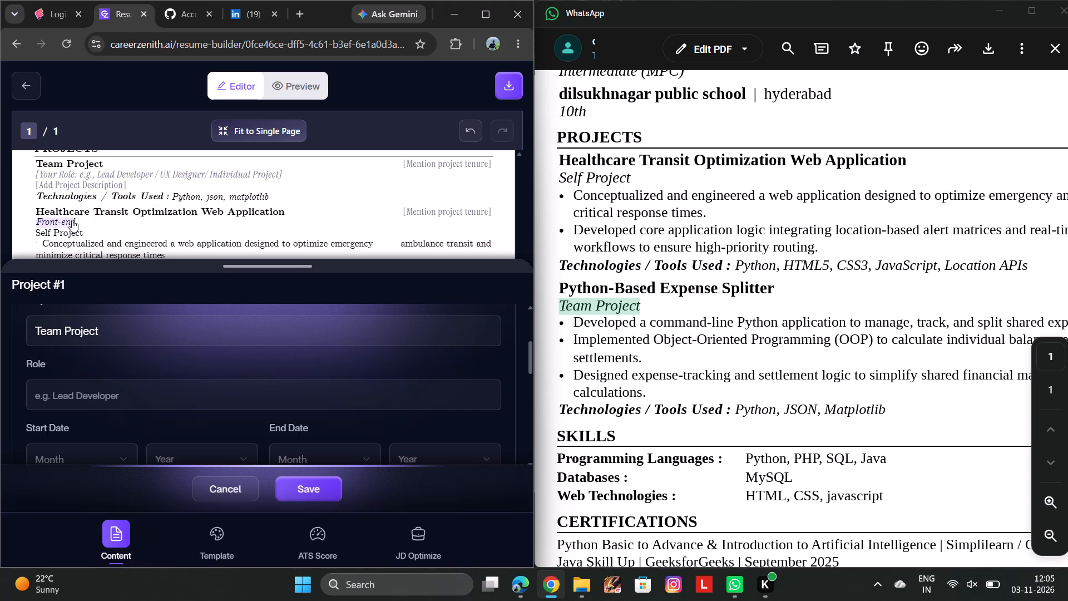
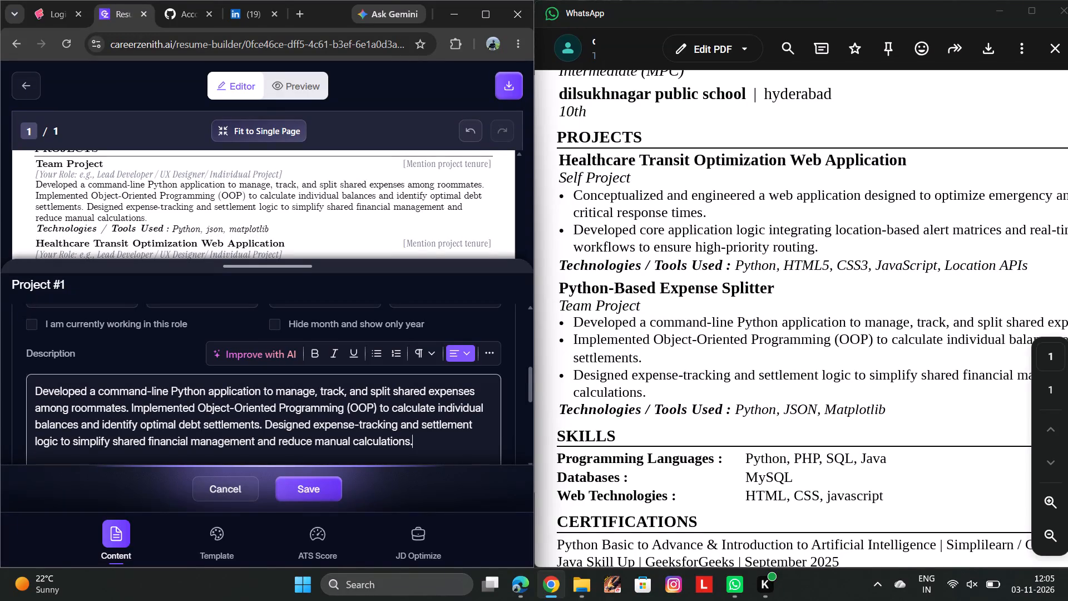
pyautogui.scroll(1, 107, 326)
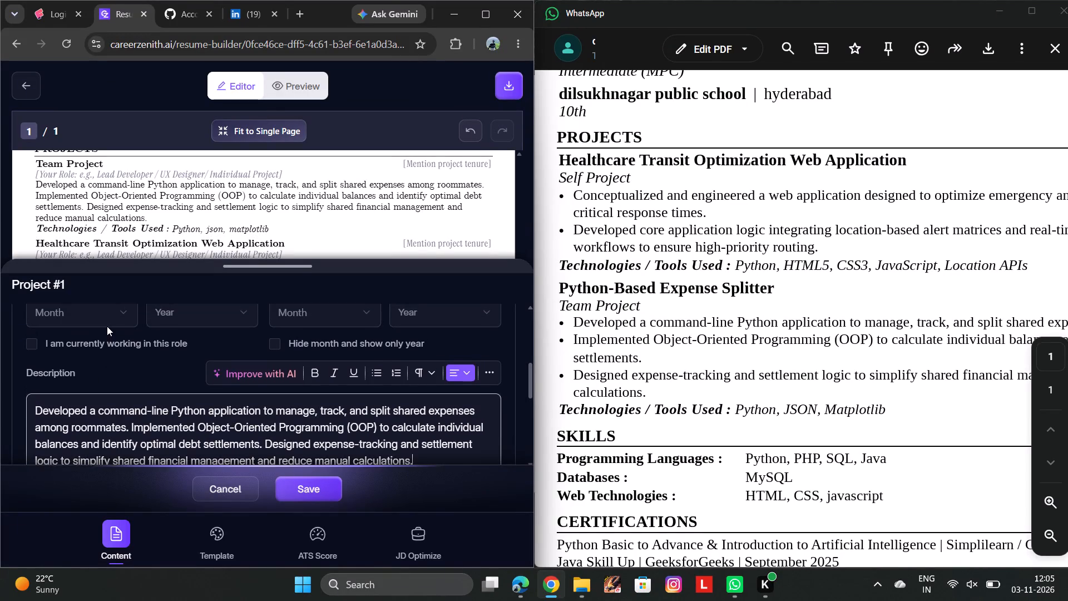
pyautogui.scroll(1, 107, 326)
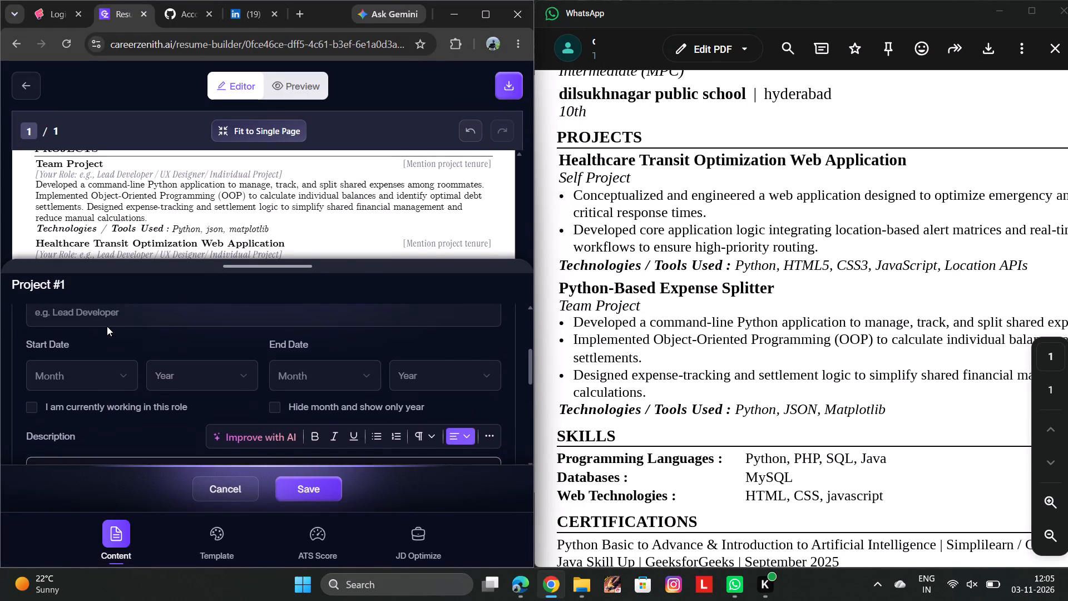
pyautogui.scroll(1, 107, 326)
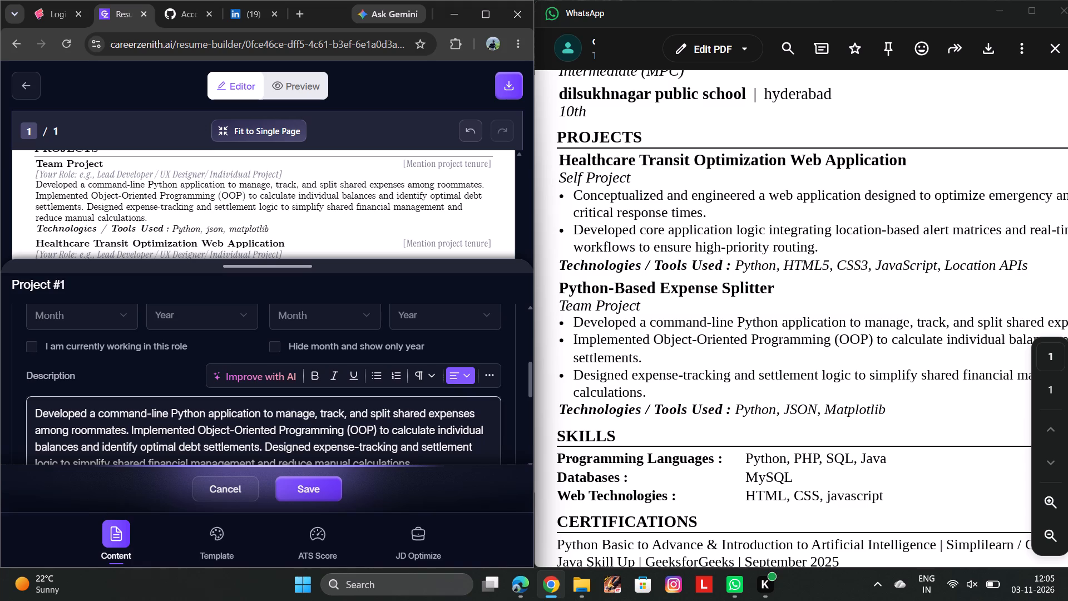
# Split the Project #1 description into three lines, breaking before "Implemented Object-Oriented Programming" and before "Designed expense-tracking".
pyautogui.click(130, 430)
pyautogui.press('Return')
pyautogui.scroll(-1, 130, 430)
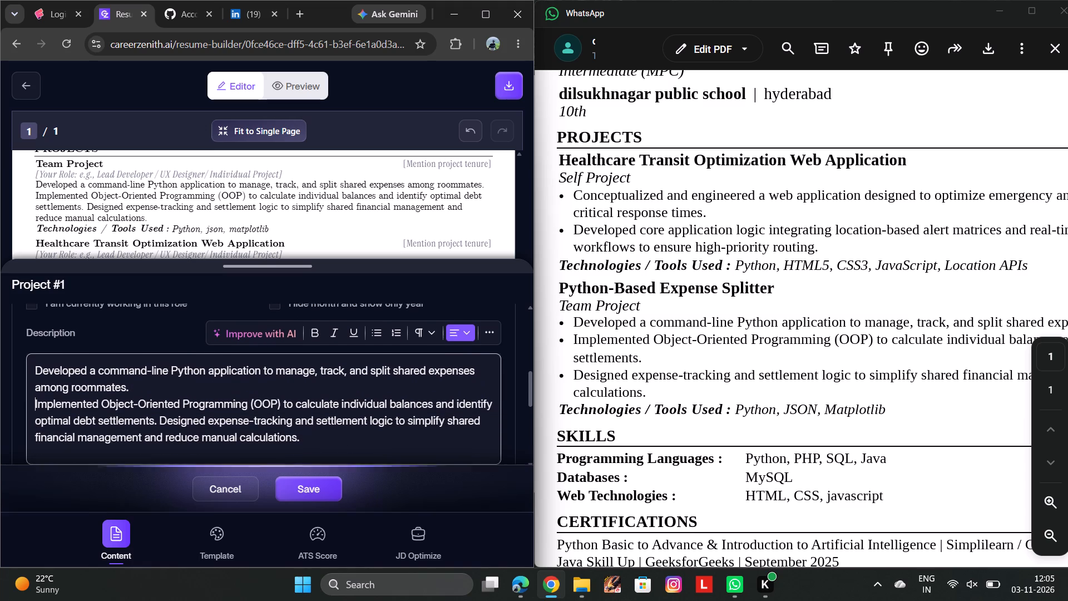
pyautogui.scroll(-1, 130, 430)
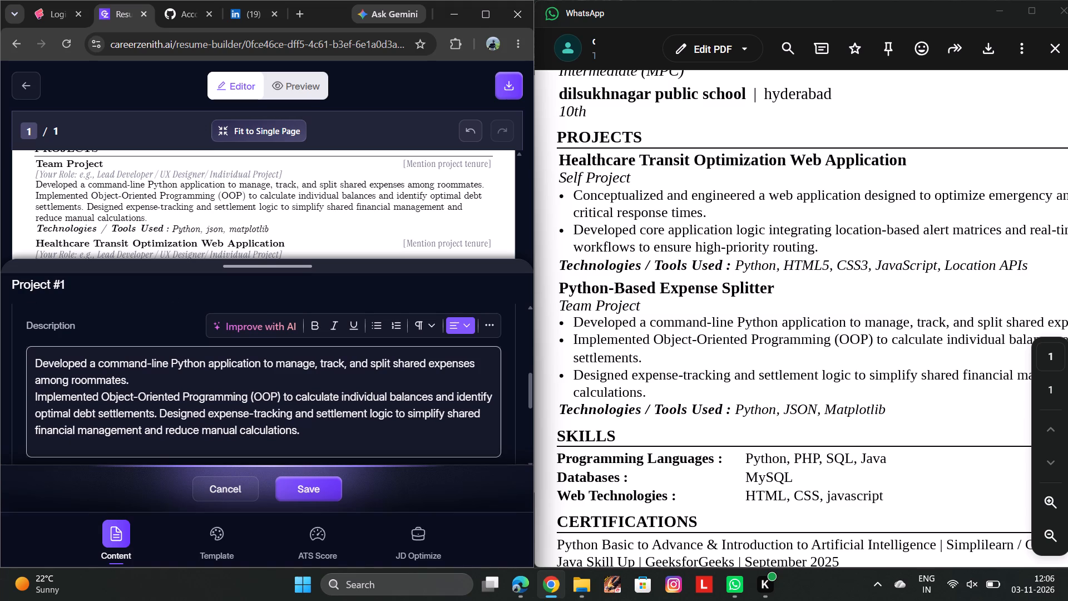
pyautogui.click(157, 412)
pyautogui.press('Return')
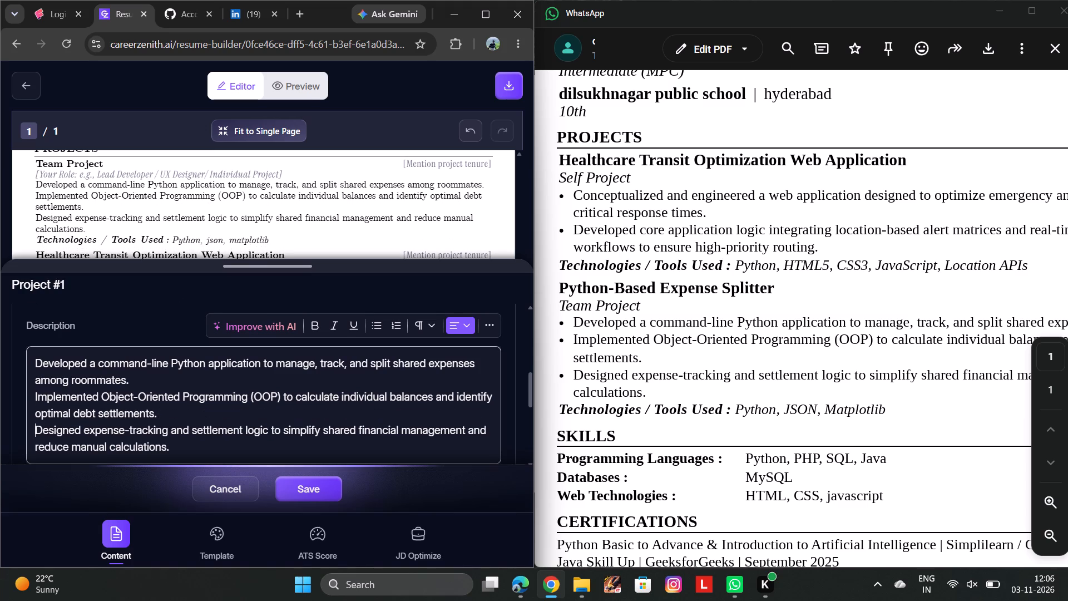
# Start each of the three Project #1 description lines with a dot and a space, and indent the first two lines' wrapped text.
pyautogui.scroll(-1, 207, 416)
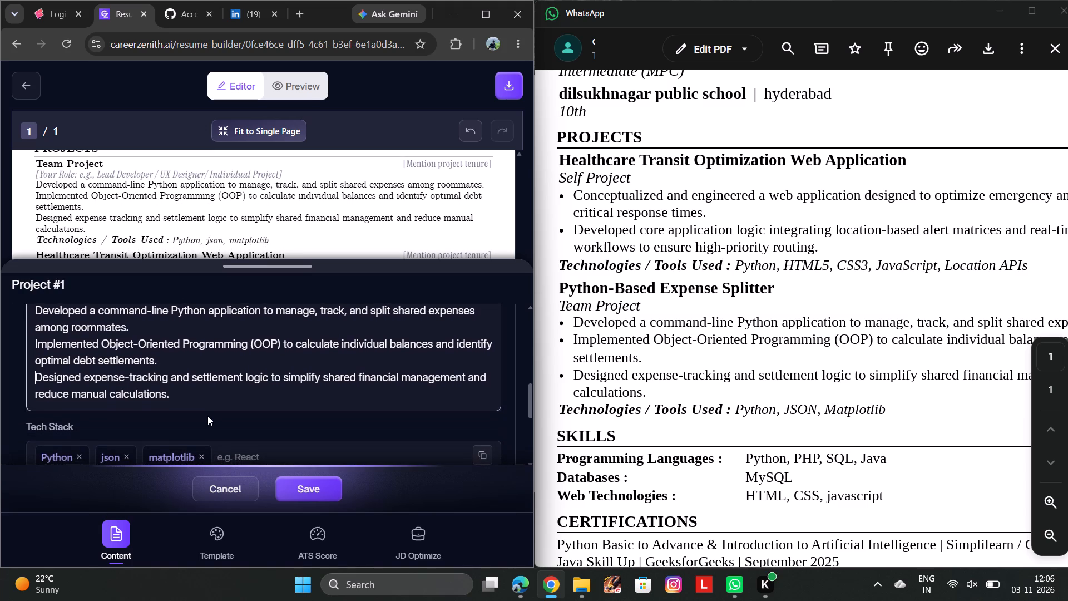
pyautogui.scroll(4, 207, 416)
pyautogui.scroll(-1, 207, 416)
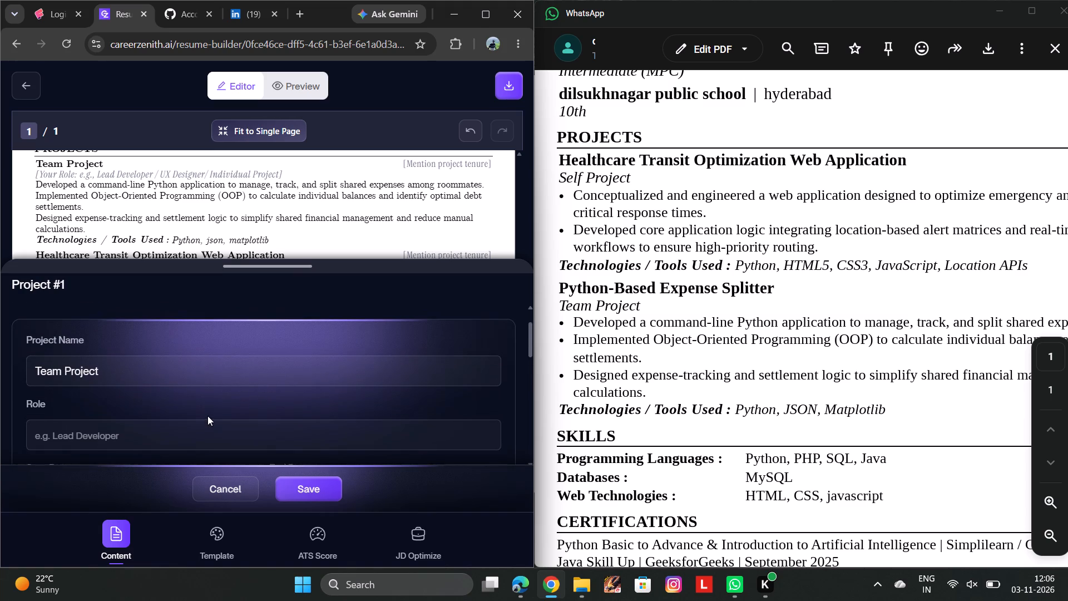
pyautogui.scroll(-1, 207, 416)
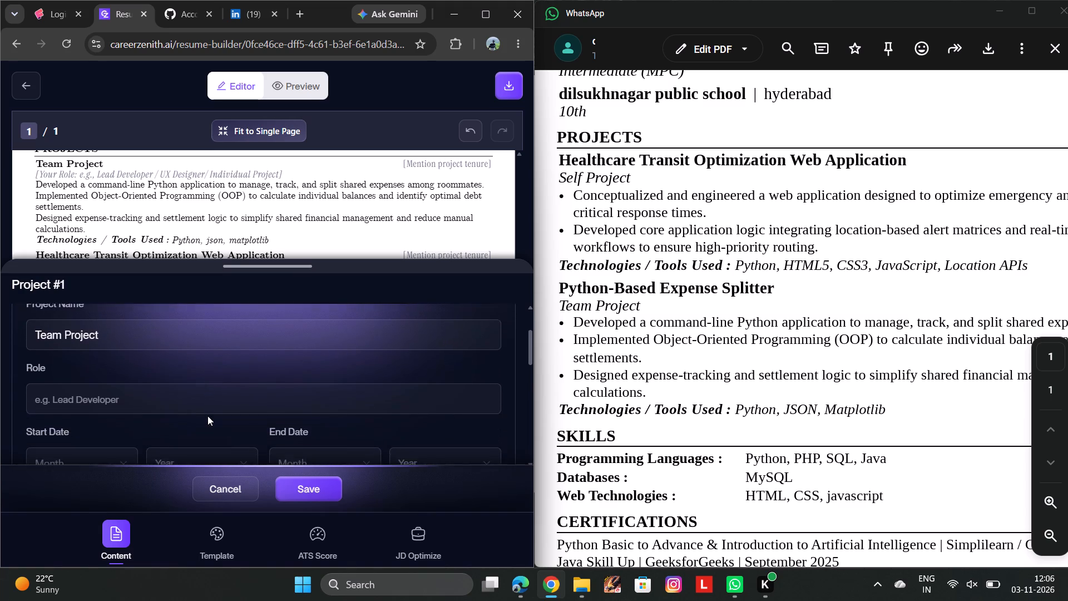
pyautogui.scroll(-2, 207, 416)
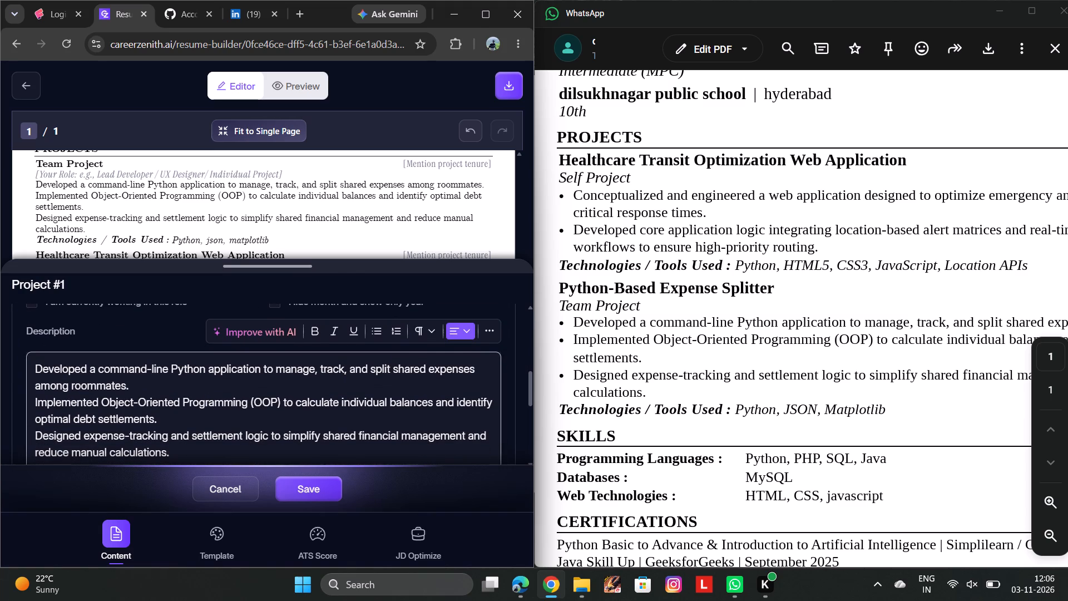
pyautogui.click(34, 365)
# Start the first Project #1 description line with a dot and a space, and indent its wrapped text "among roommates" with four spaces.
pyautogui.hotkey('shift', '>')
pyautogui.press('BackSpace')
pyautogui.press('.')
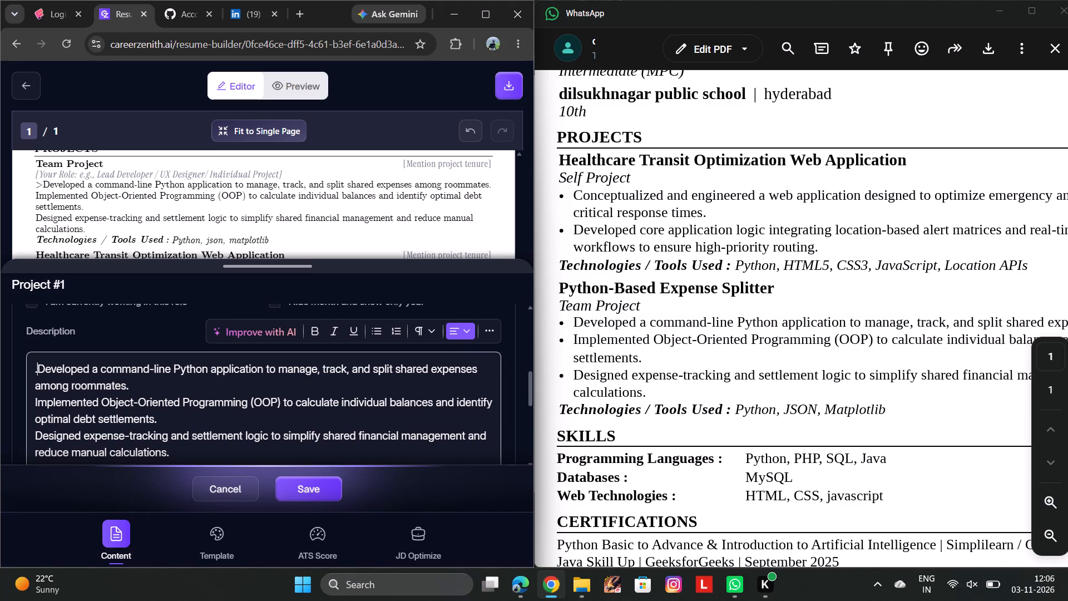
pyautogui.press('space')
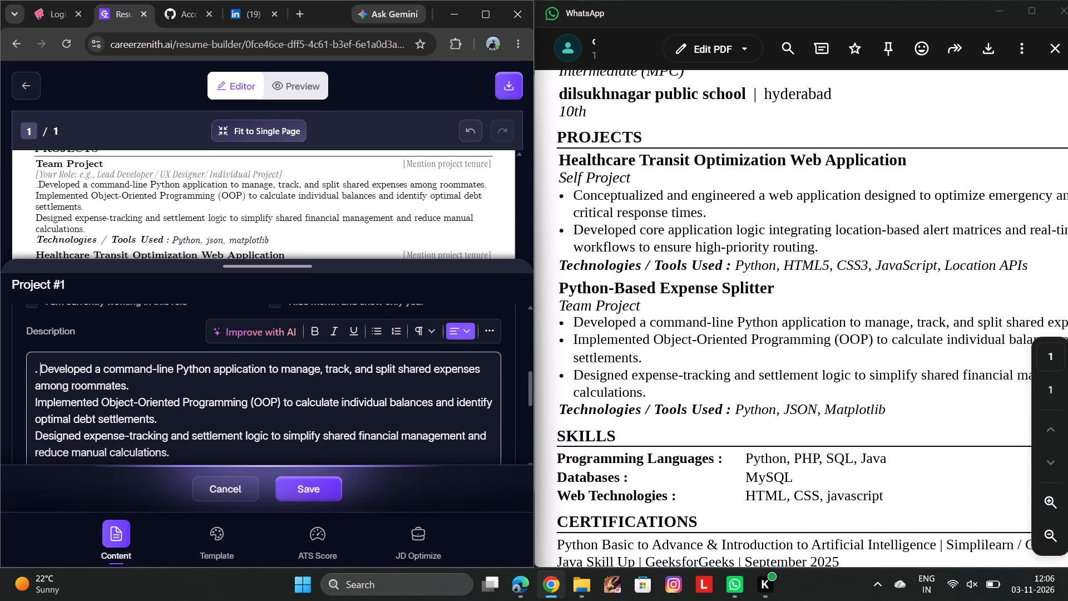
pyautogui.click(34, 389)
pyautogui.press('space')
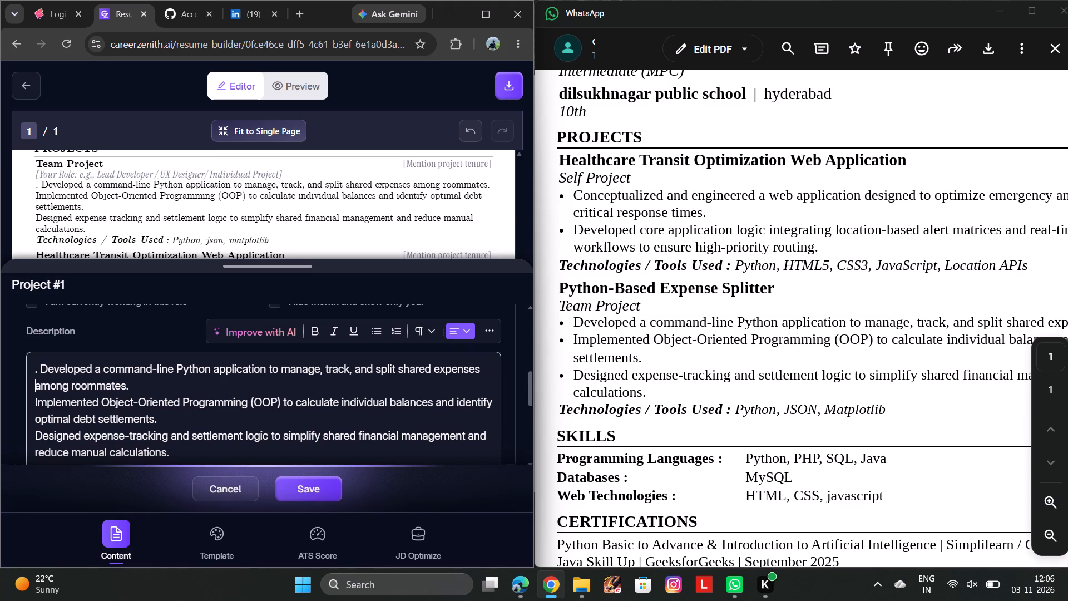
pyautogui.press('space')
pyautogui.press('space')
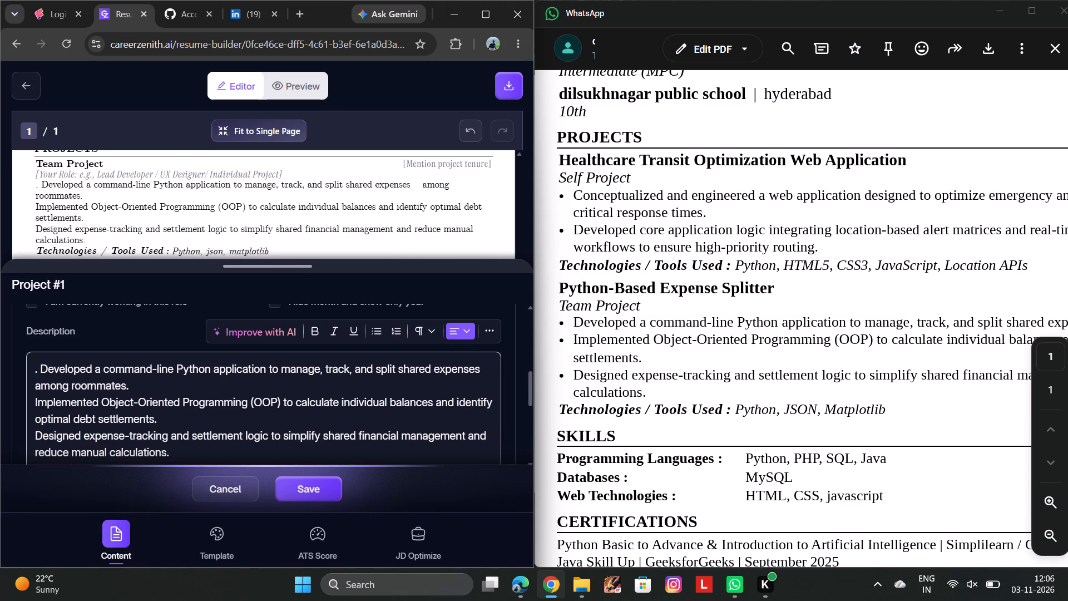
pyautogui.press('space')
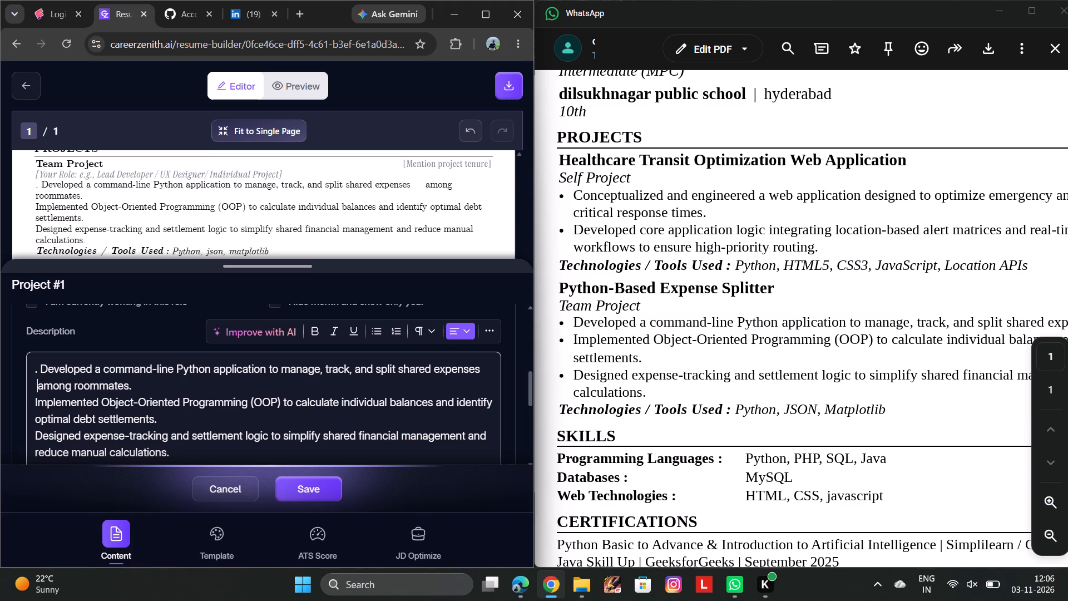
# Start the "Implemented Object-Oriented Programming" line with a dot and a space, and indent its wrapped text "identify optimal debt settlements" with four spaces.
pyautogui.click(34, 401)
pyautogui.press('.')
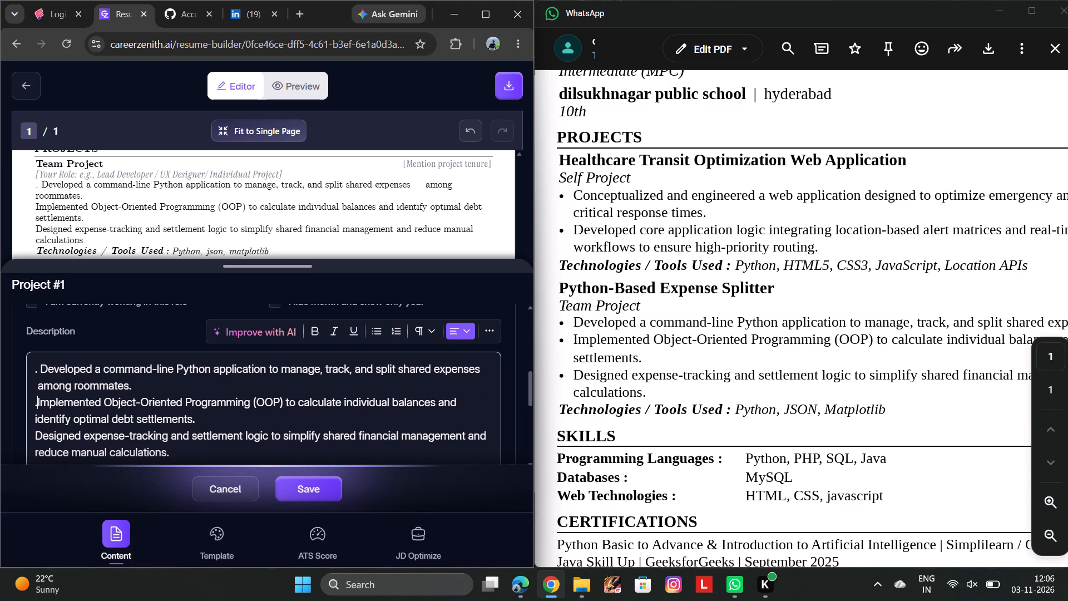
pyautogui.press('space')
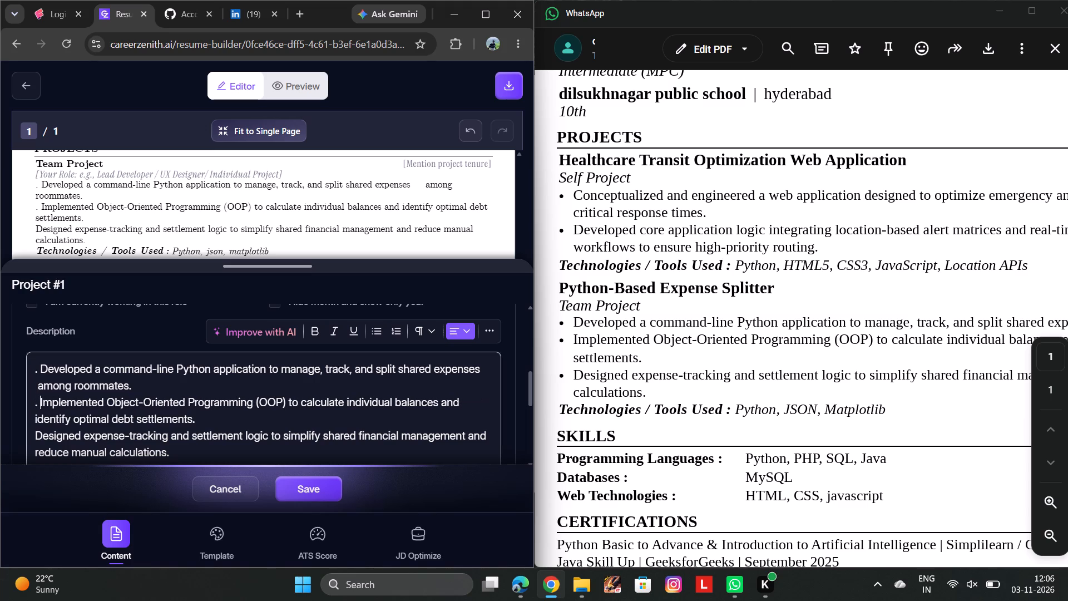
pyautogui.click(33, 418)
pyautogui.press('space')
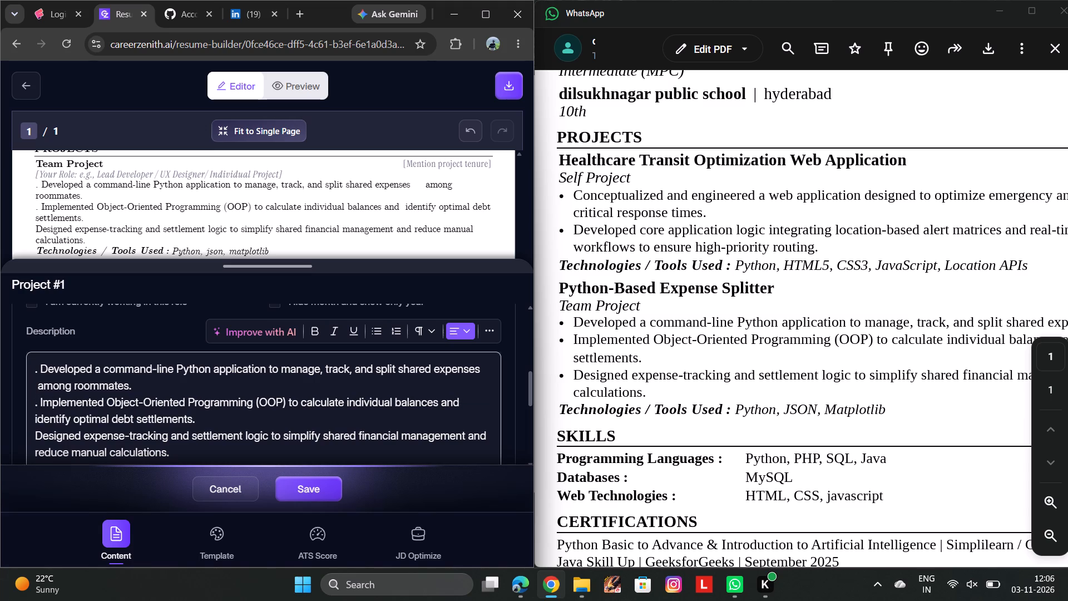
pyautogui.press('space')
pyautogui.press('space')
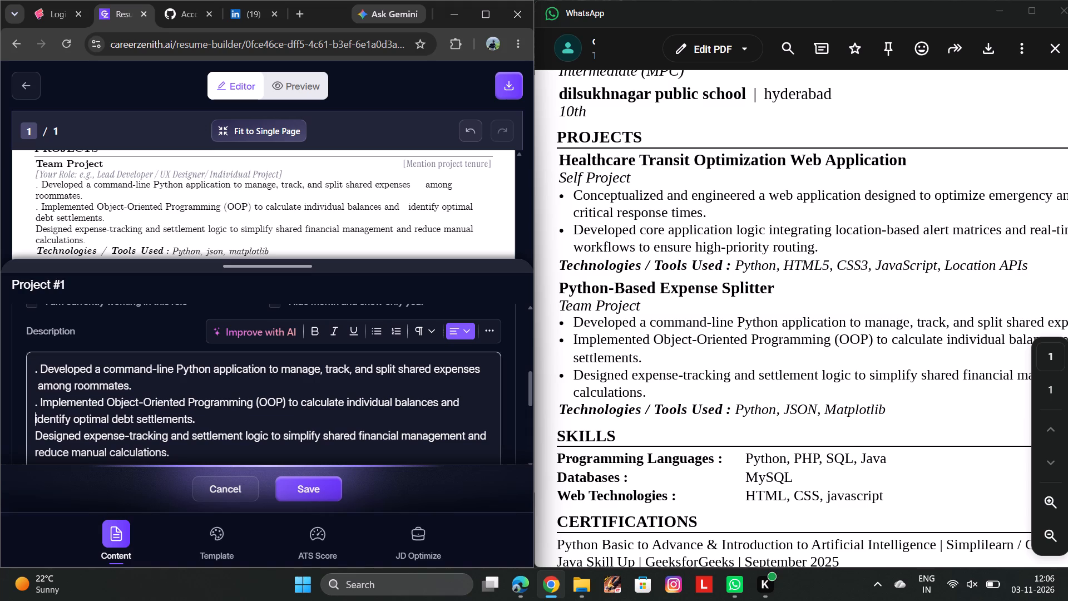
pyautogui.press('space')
# Start the "Designed expense-tracking" line with a dot and a space, and try to indent its wrapped text "reduce manual calculations".
pyautogui.scroll(-1, 50, 441)
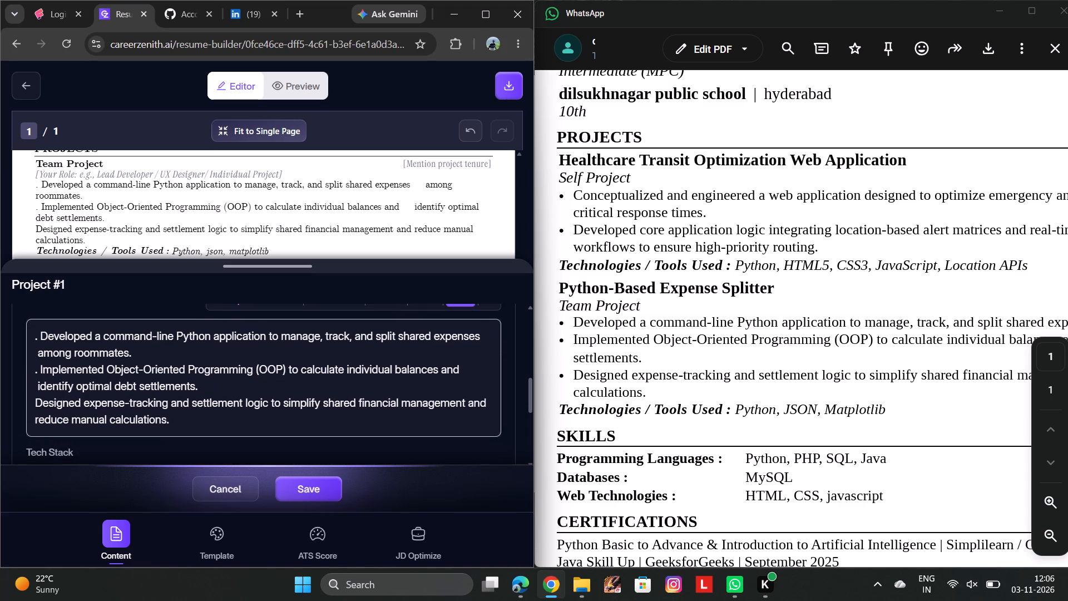
pyautogui.click(36, 403)
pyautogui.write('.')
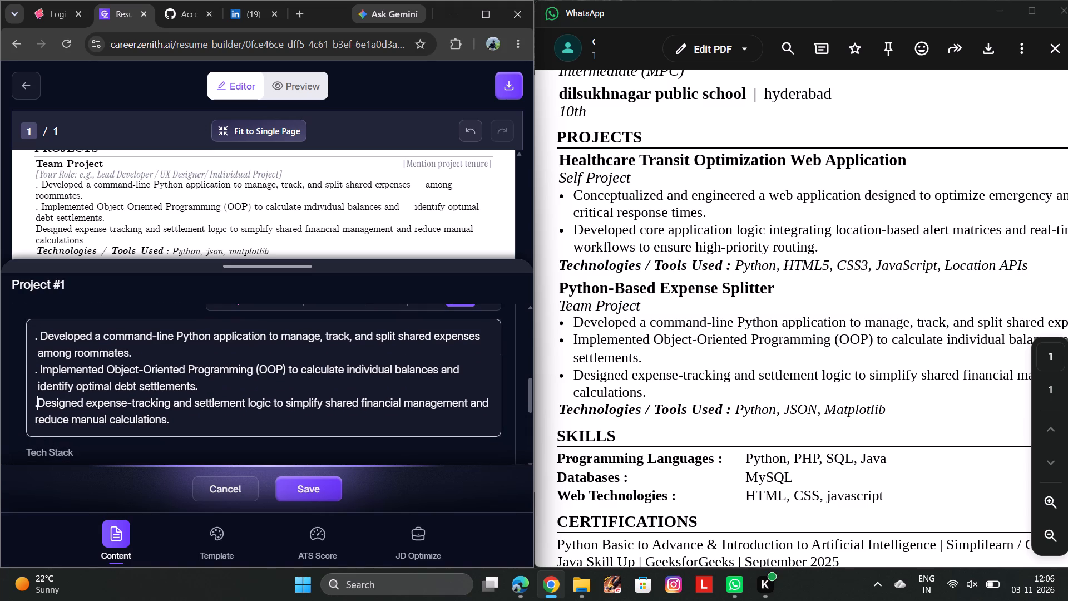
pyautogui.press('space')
pyautogui.click(34, 418)
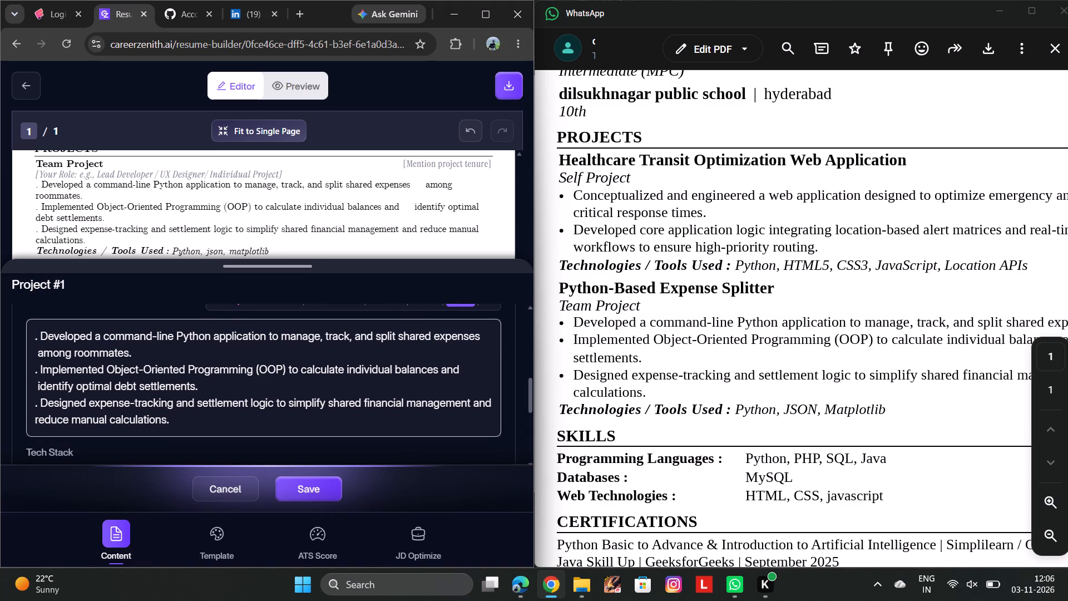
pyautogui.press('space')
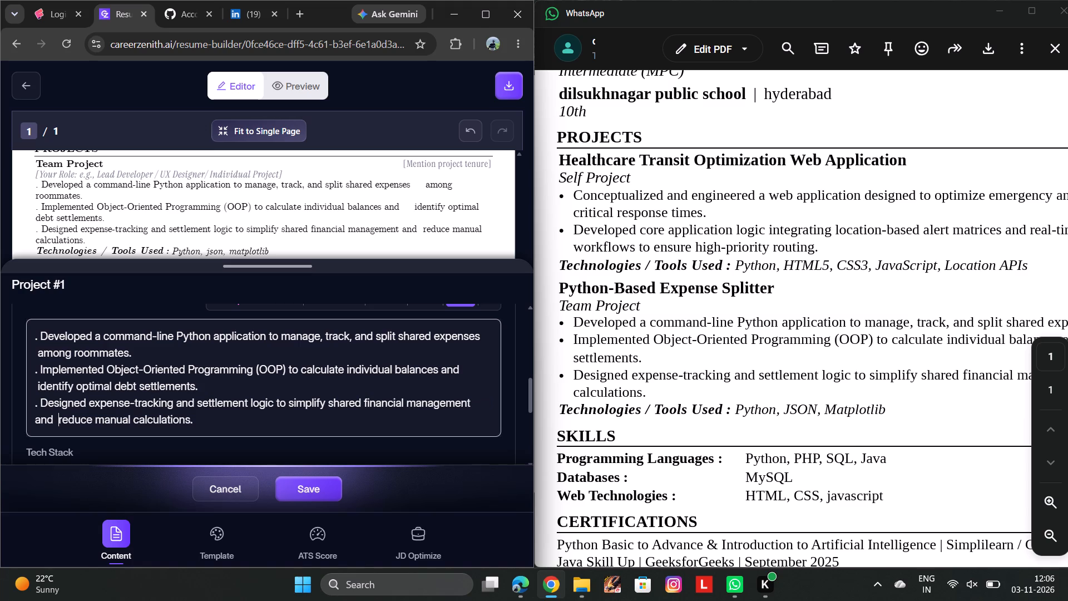
pyautogui.press('BackSpace')
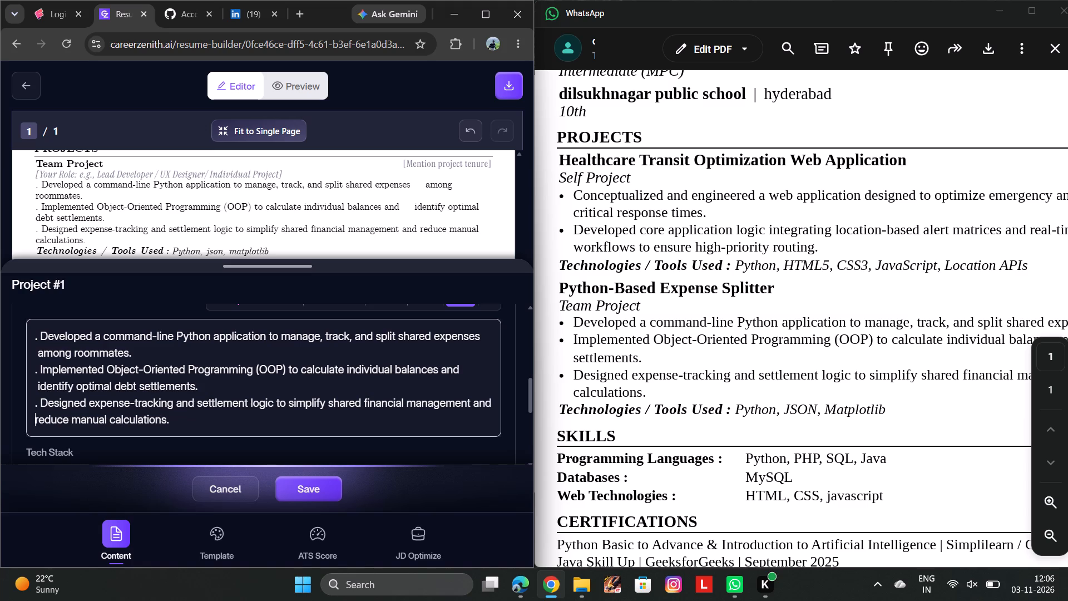
# Add spaces before "and reduce manual calculations" in the third description line to indent its wrapped text.
pyautogui.press('space')
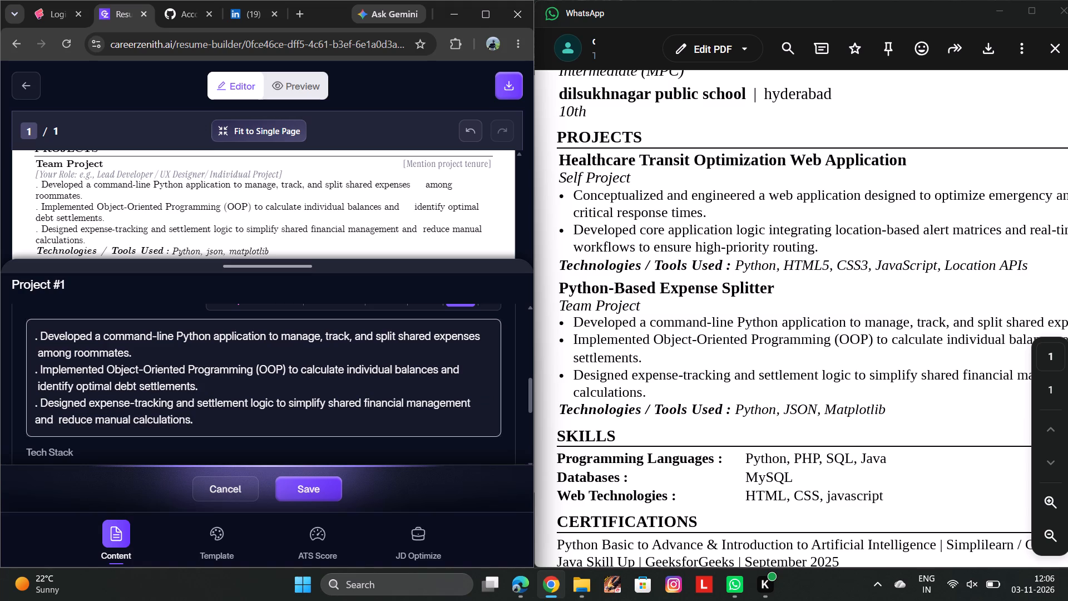
pyautogui.press('Left')
pyautogui.press('Left')
pyautogui.press('Left')
pyautogui.press('Right')
pyautogui.press('Right')
pyautogui.press('Right')
pyautogui.press('BackSpace')
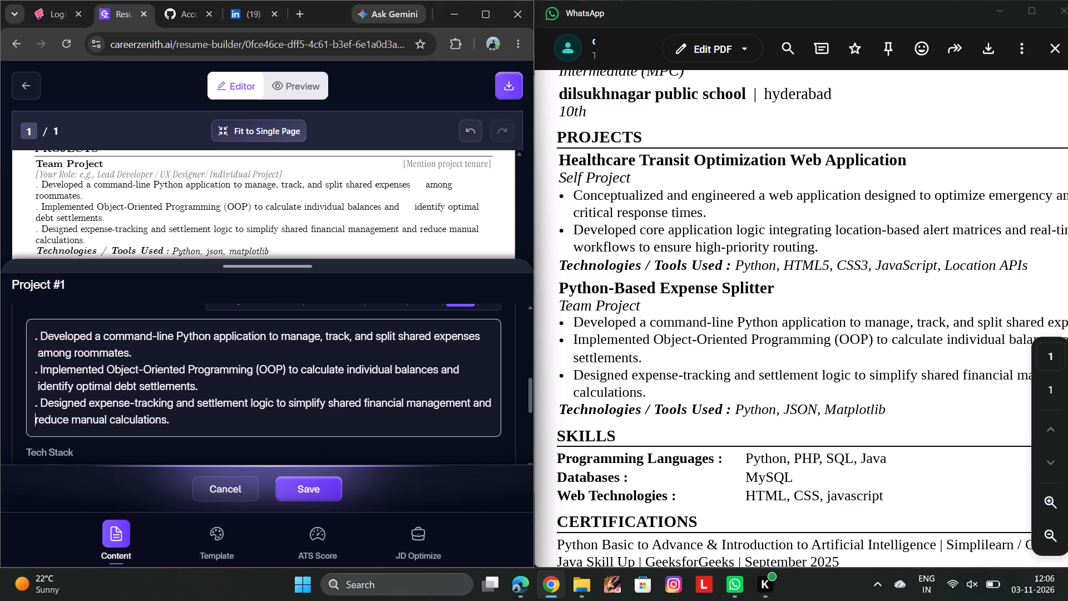
pyautogui.press('space')
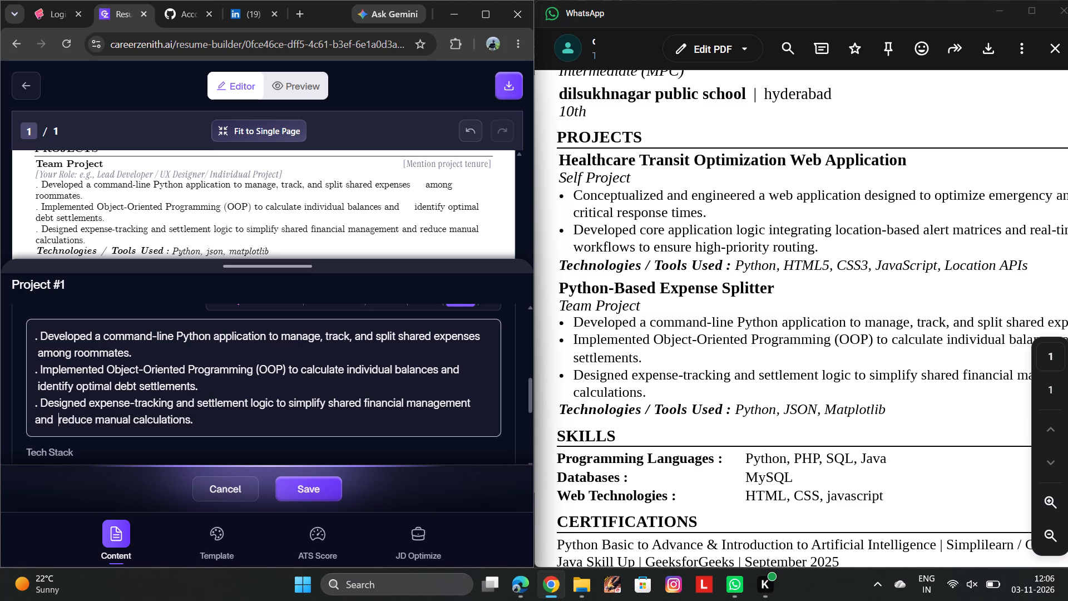
pyautogui.click(35, 421)
pyautogui.press('space')
pyautogui.press('space')
pyautogui.press('space')
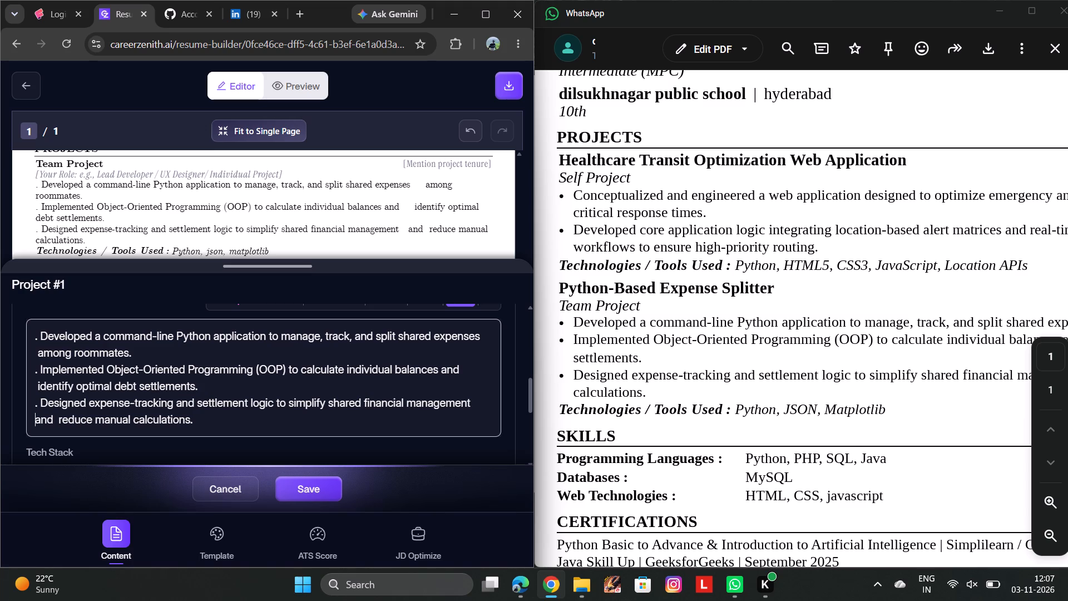
pyautogui.press('space')
# Save the edited Project #1 entry.
pyautogui.scroll(-1, 238, 394)
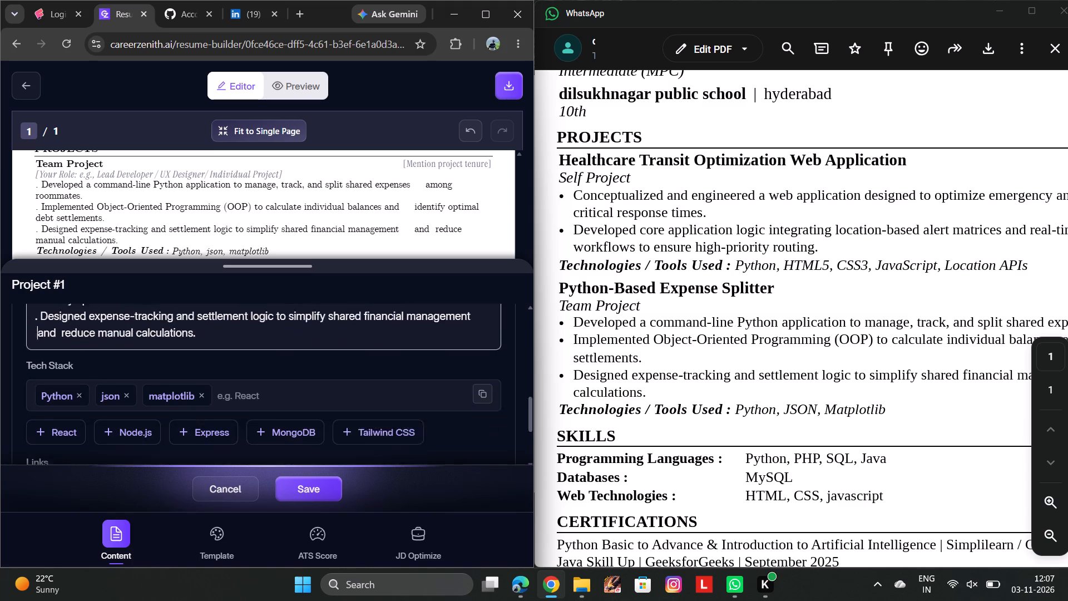
pyautogui.scroll(-3, 238, 394)
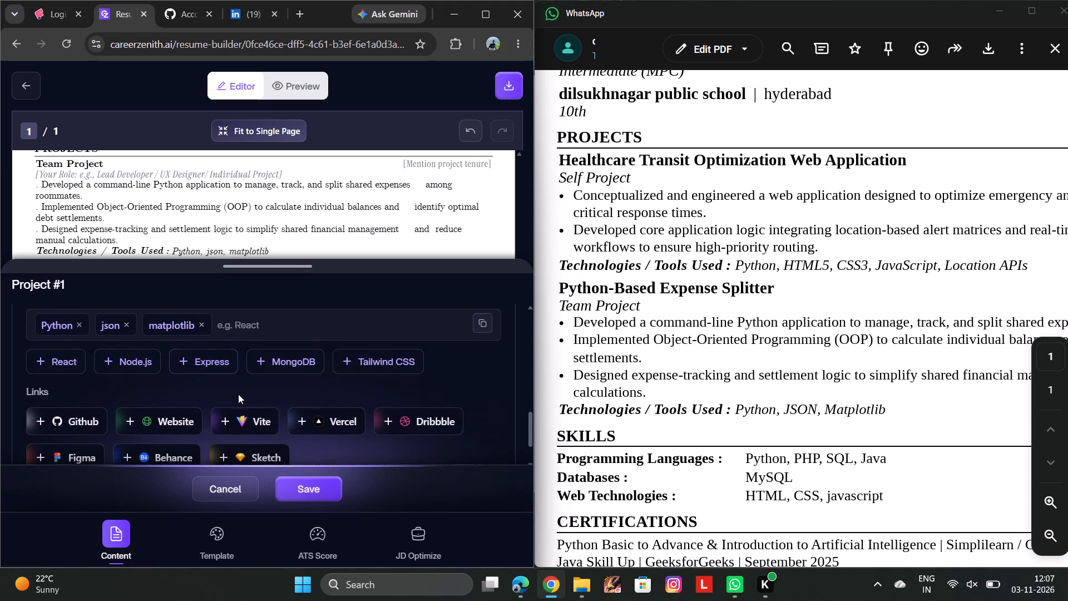
pyautogui.scroll(-1, 238, 394)
pyautogui.click(302, 488)
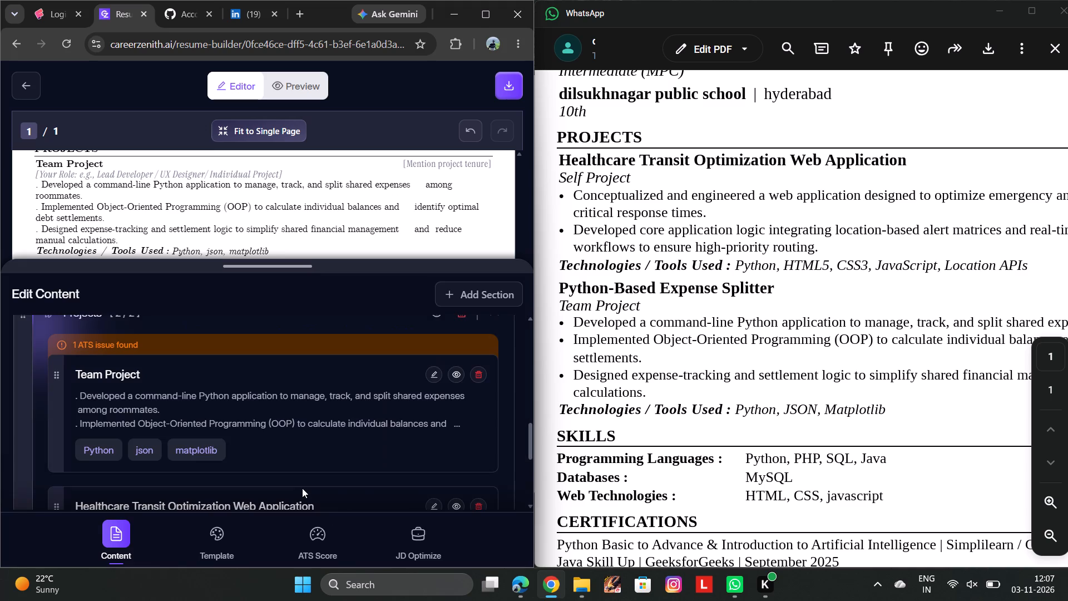
# Review both project entries in the resume preview against the projects in the reference PDF.
pyautogui.scroll(-2, 306, 445)
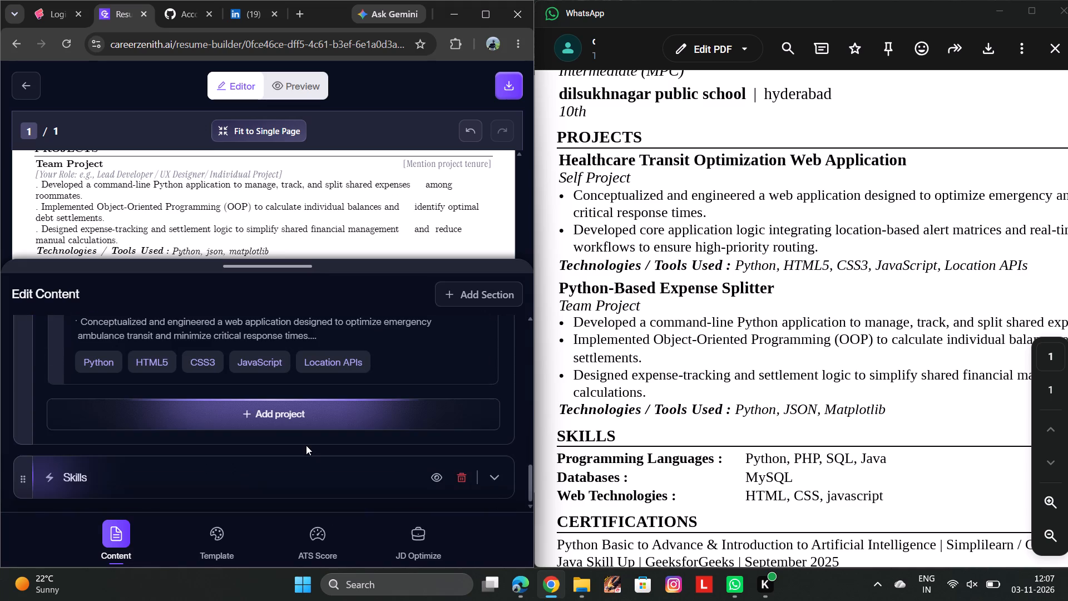
pyautogui.scroll(-1, 306, 445)
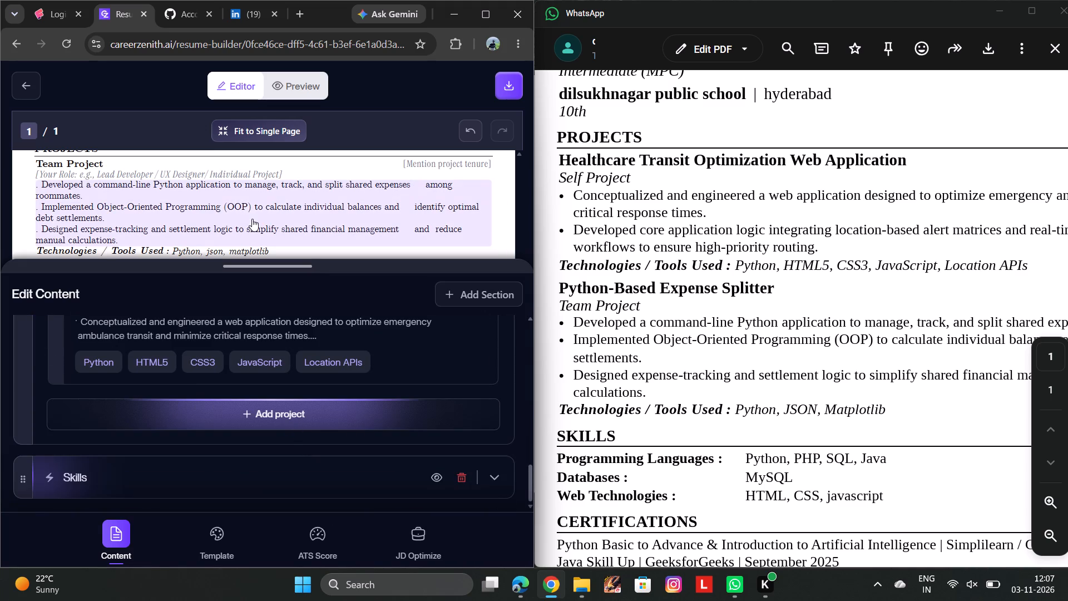
pyautogui.scroll(-1, 210, 203)
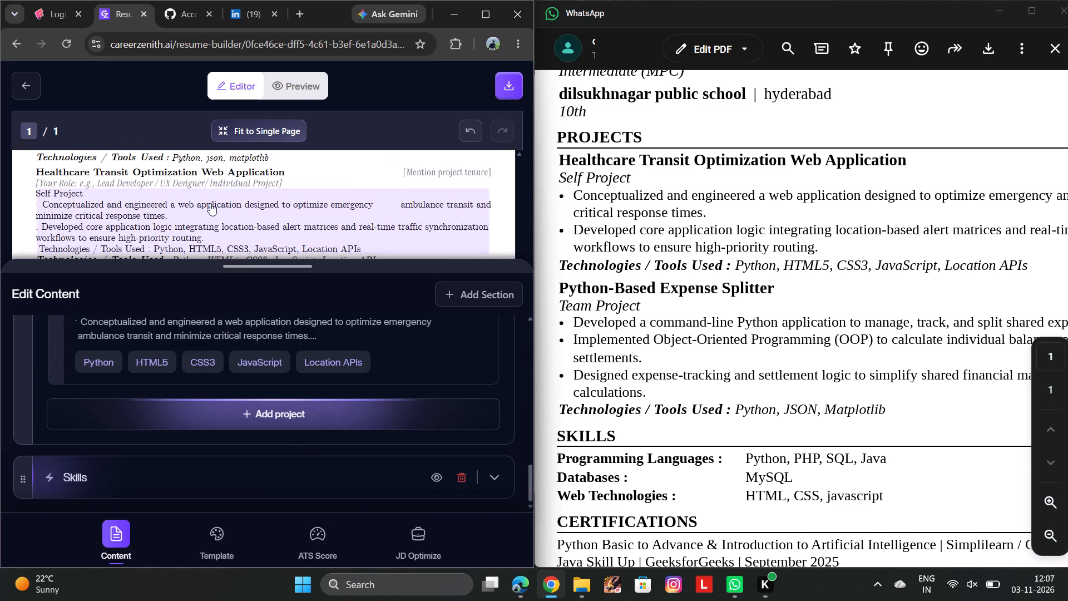
pyautogui.scroll(-3, 210, 203)
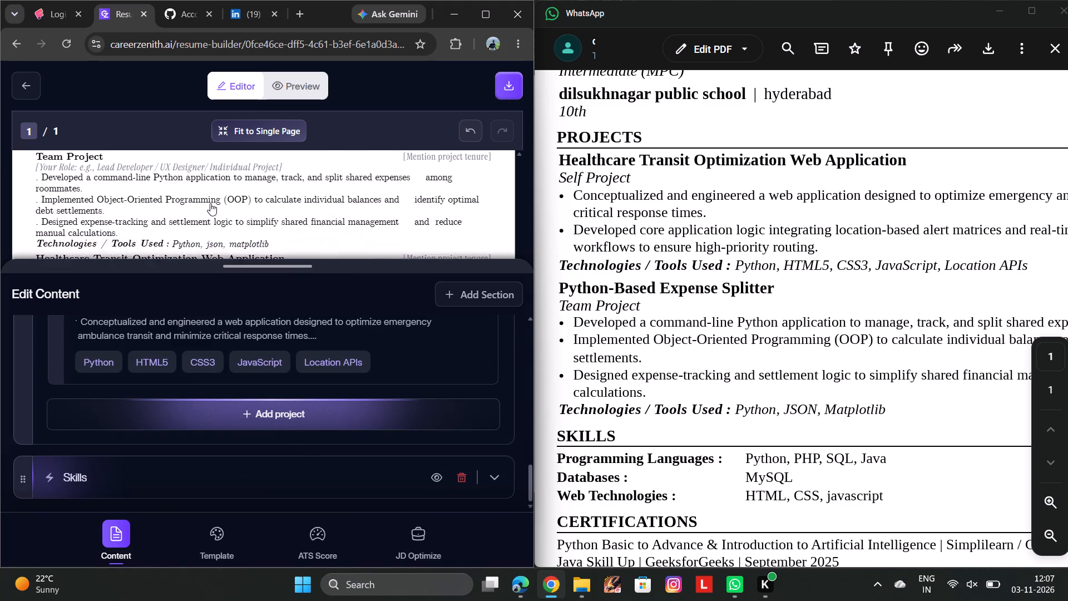
pyautogui.scroll(-1, 210, 203)
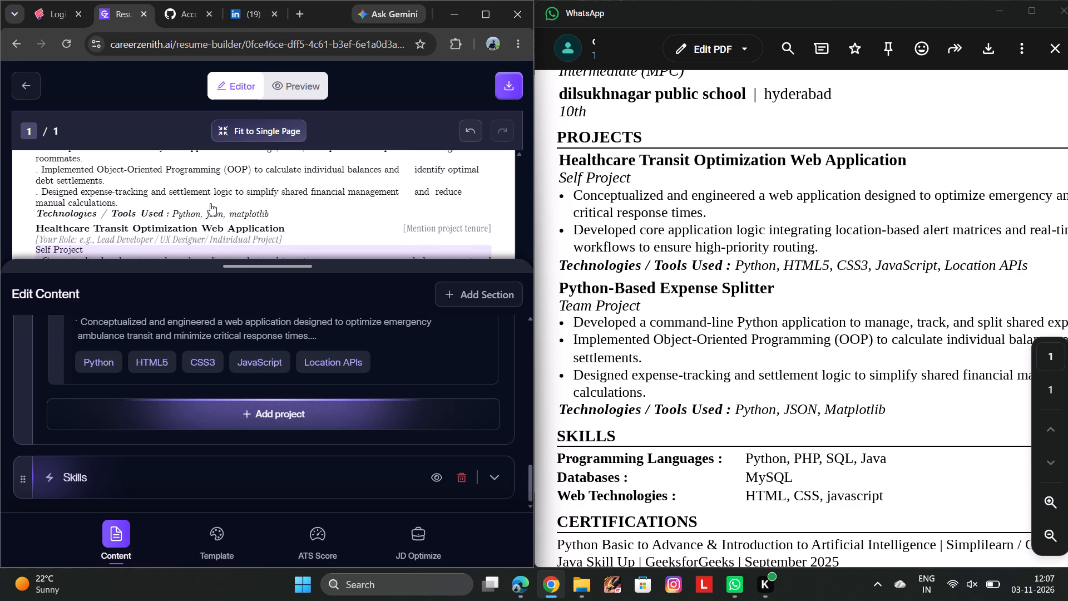
pyautogui.scroll(-2, 210, 203)
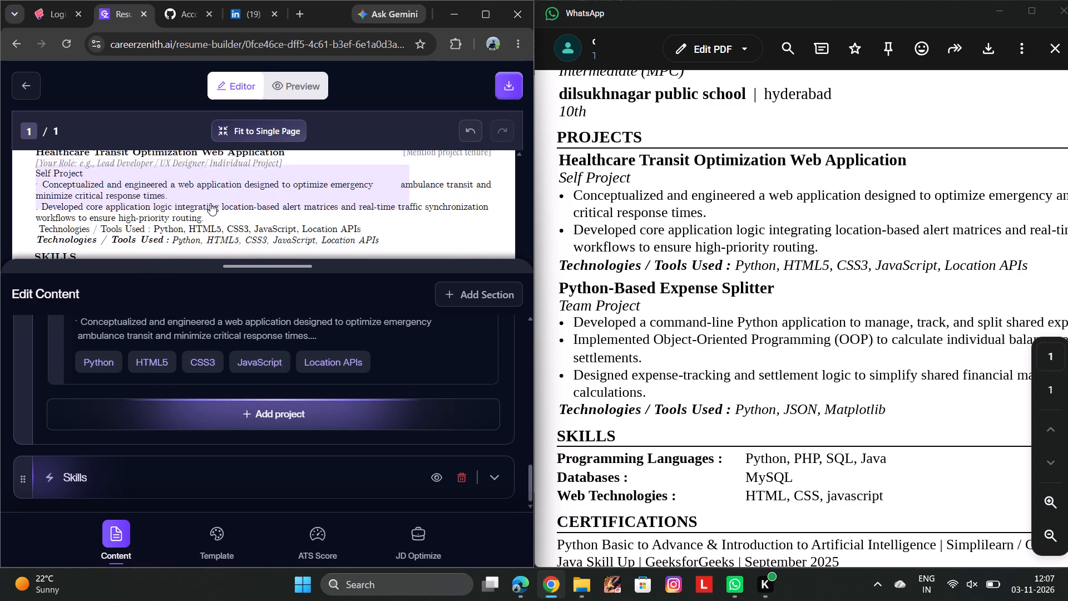
pyautogui.scroll(-2, 210, 203)
pyautogui.scroll(2, 210, 203)
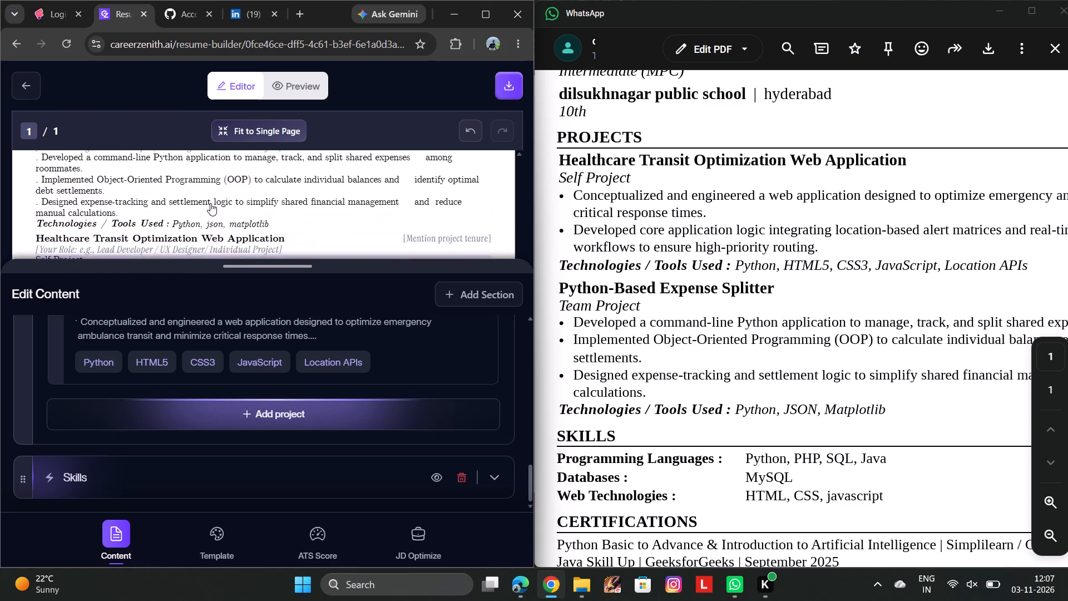
pyautogui.scroll(3, 210, 203)
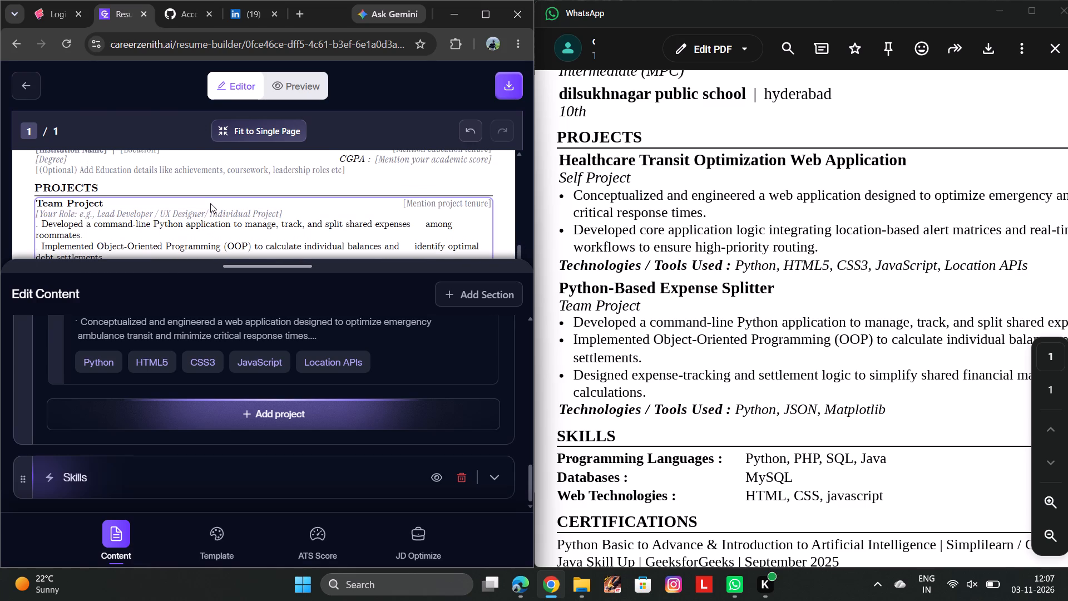
pyautogui.scroll(-1, 210, 203)
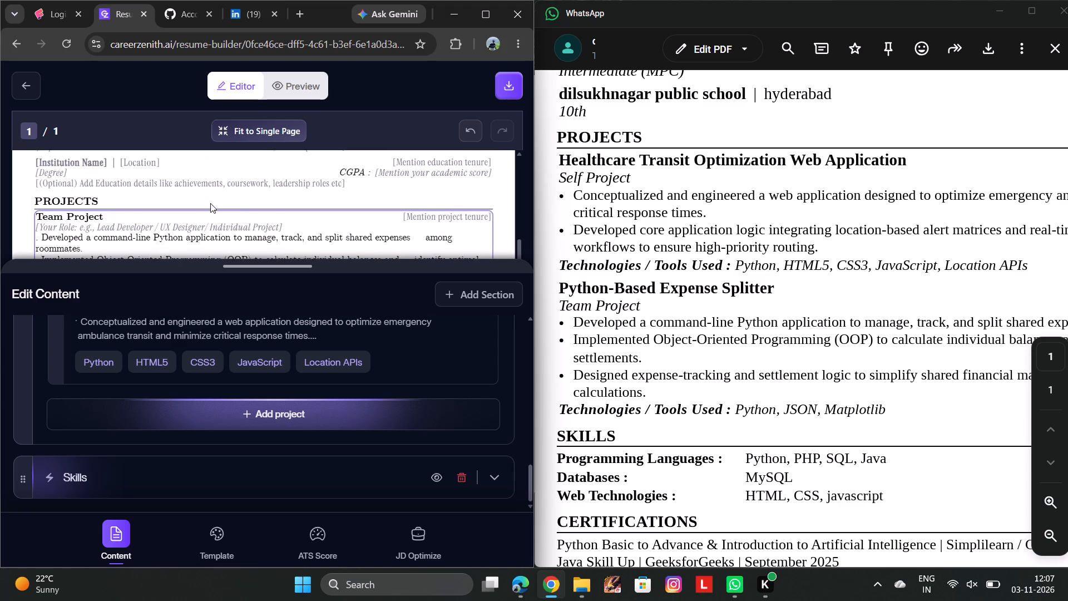
pyautogui.scroll(-2, 210, 203)
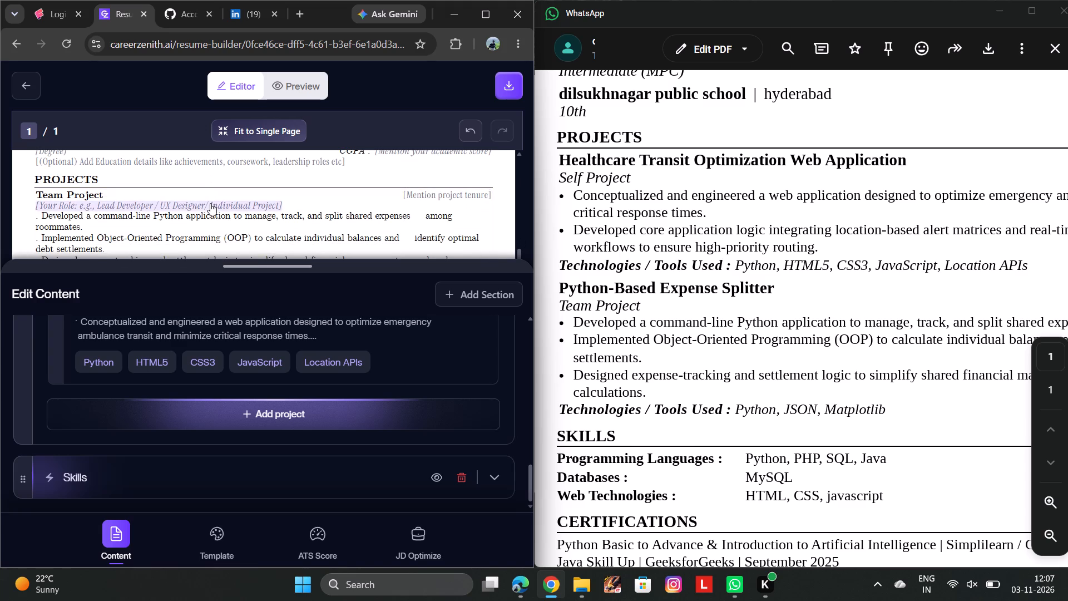
pyautogui.scroll(-2, 210, 203)
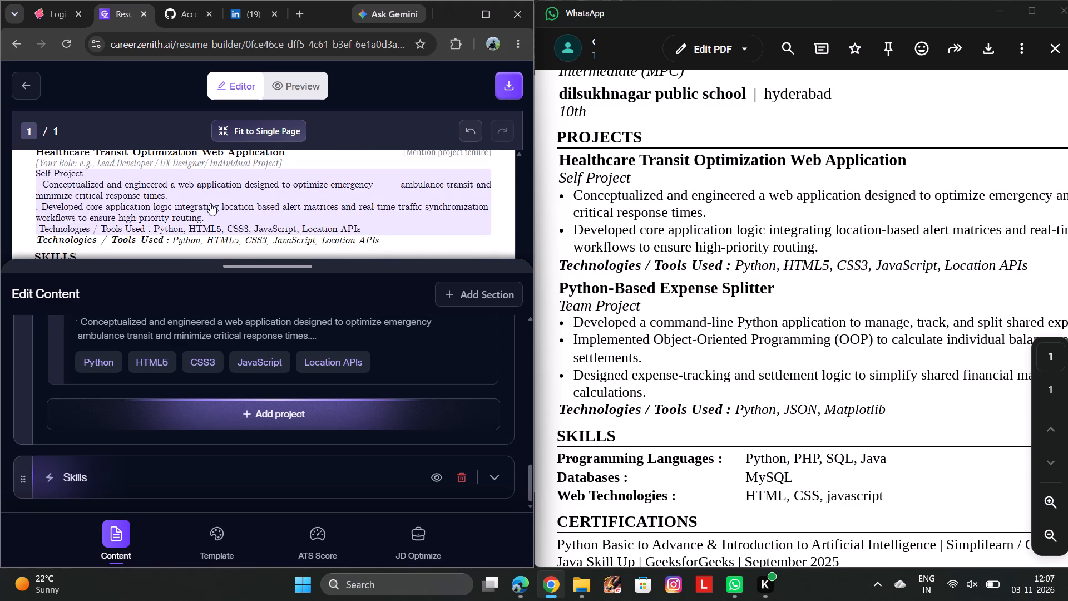
pyautogui.scroll(-1, 210, 203)
pyautogui.scroll(1, 226, 197)
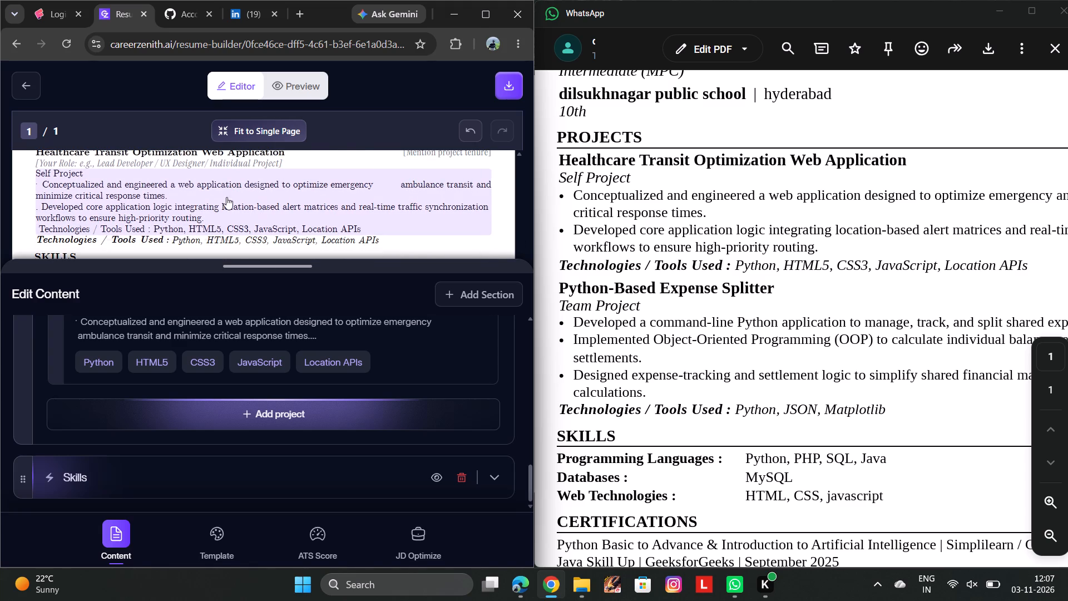
pyautogui.scroll(3, 226, 197)
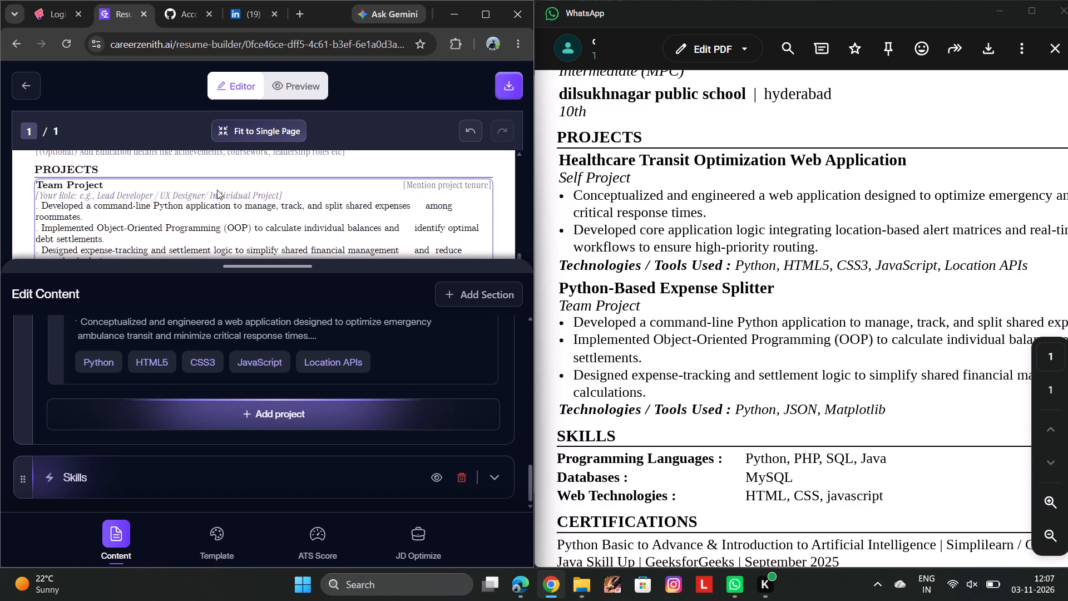
# Reopen the Team Project entry and clear its project name.
pyautogui.click(217, 190)
pyautogui.scroll(2, 212, 396)
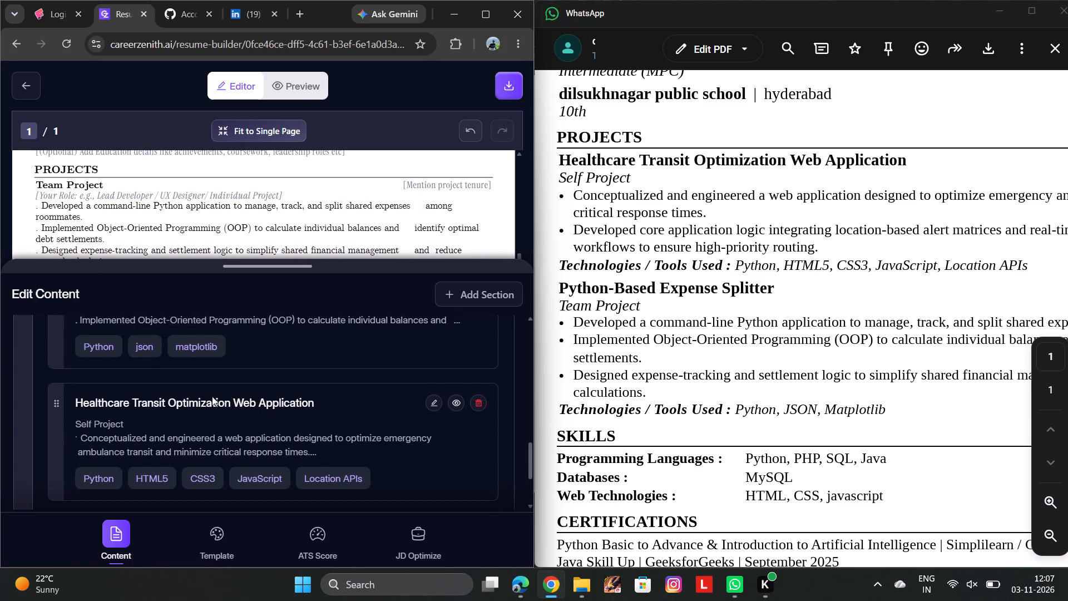
pyautogui.scroll(3, 212, 396)
pyautogui.click(180, 386)
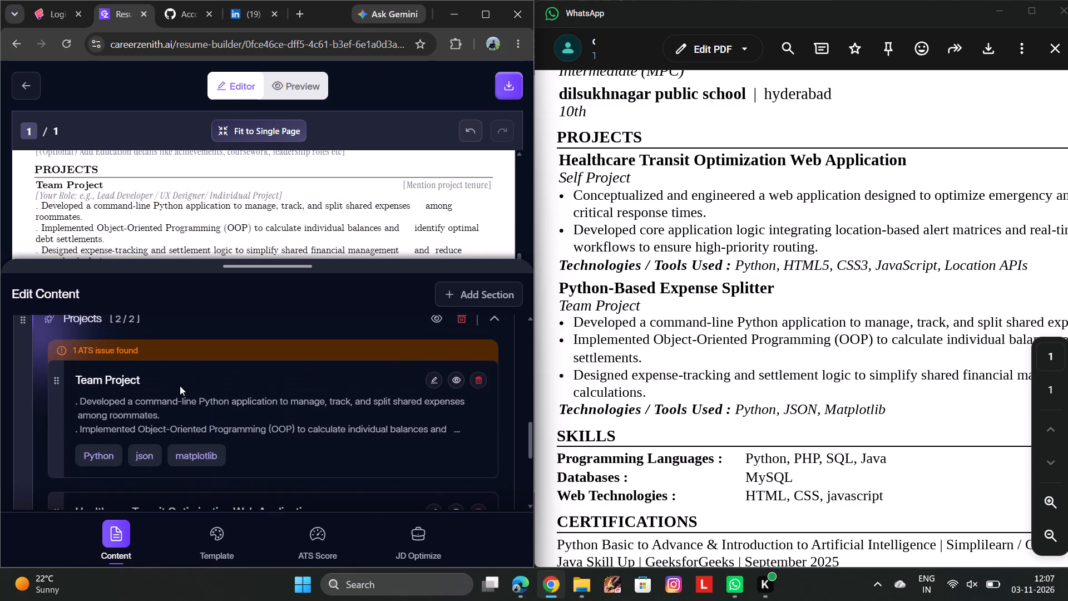
pyautogui.click(436, 377)
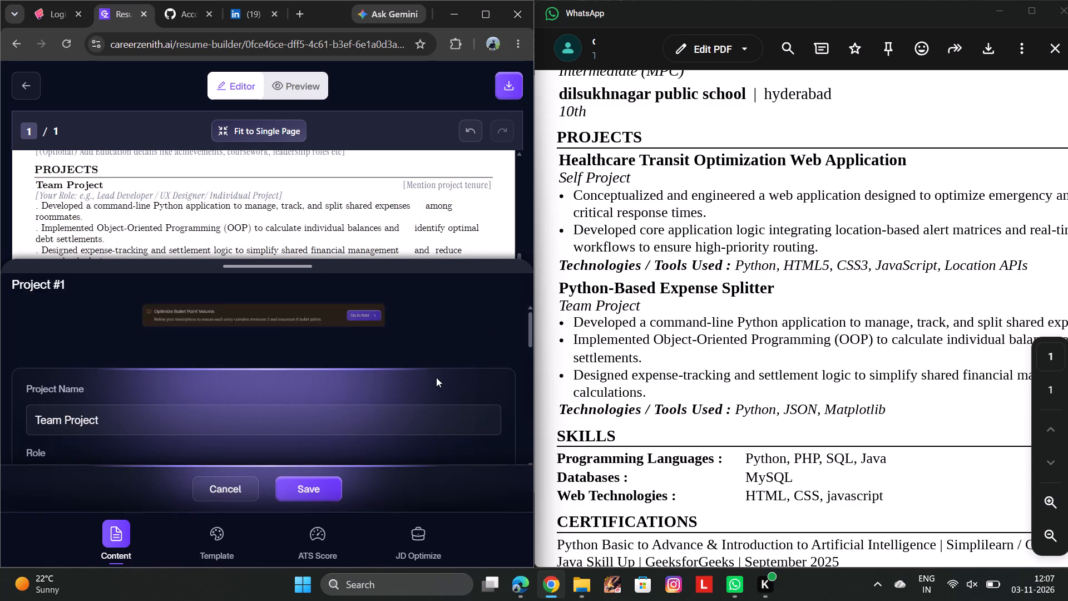
pyautogui.click(137, 424)
pyautogui.press('BackSpace')
pyautogui.press('BackSpace')
pyautogui.press('BackSpace')
pyautogui.press('BackSpace')
pyautogui.press('BackSpace')
pyautogui.press('BackSpace')
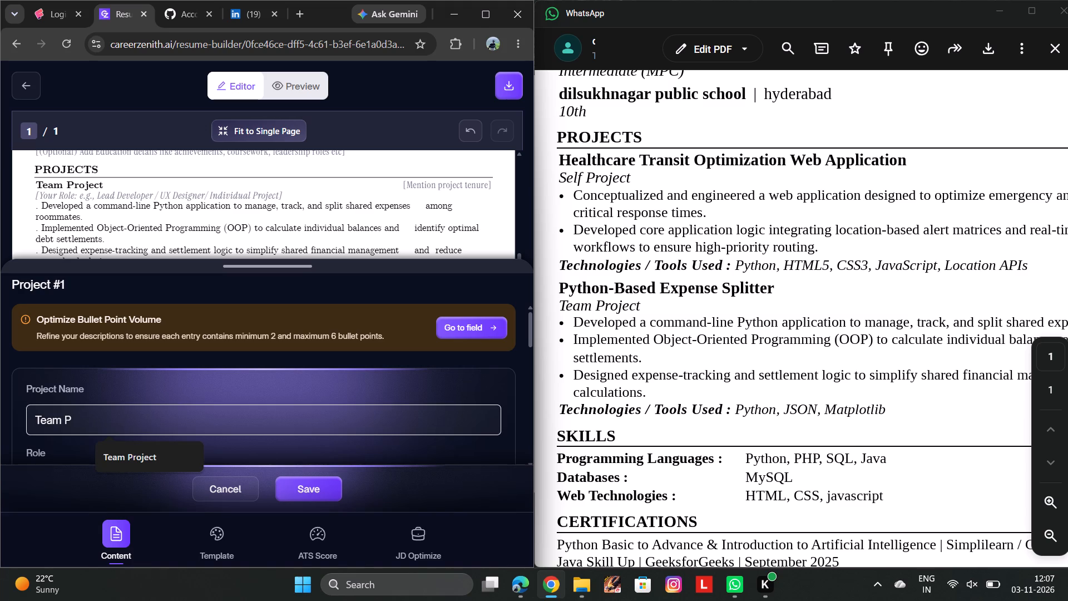
pyautogui.press('BackSpace')
pyautogui.press('BackSpace')
pyautogui.press('BackSpace')
pyautogui.press('BackSpace')
pyautogui.press('BackSpace')
pyautogui.press('BackSpace')
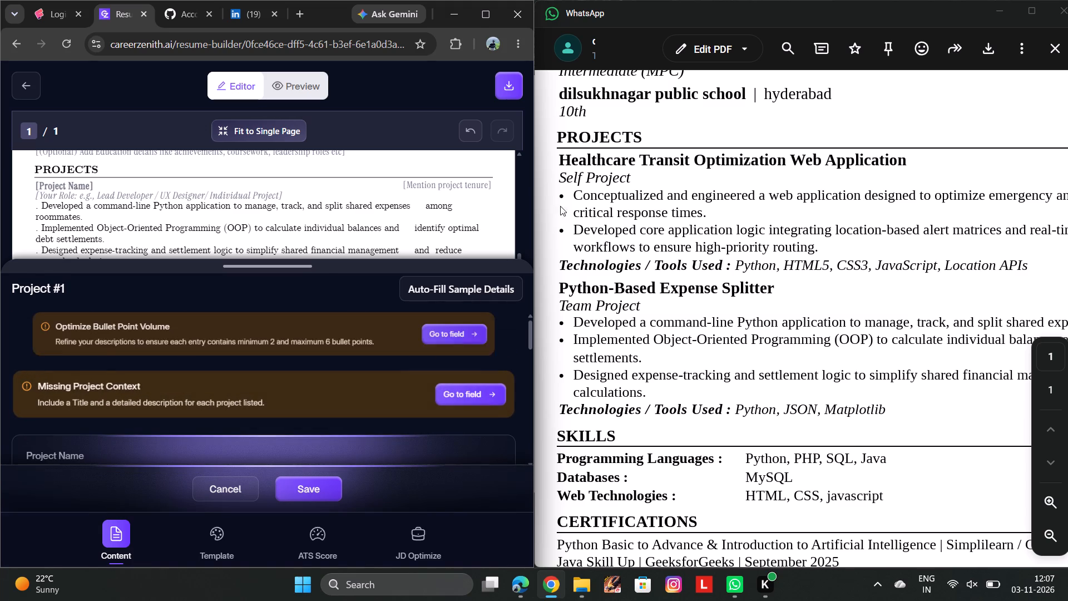
pyautogui.scroll(-2, 514, 331)
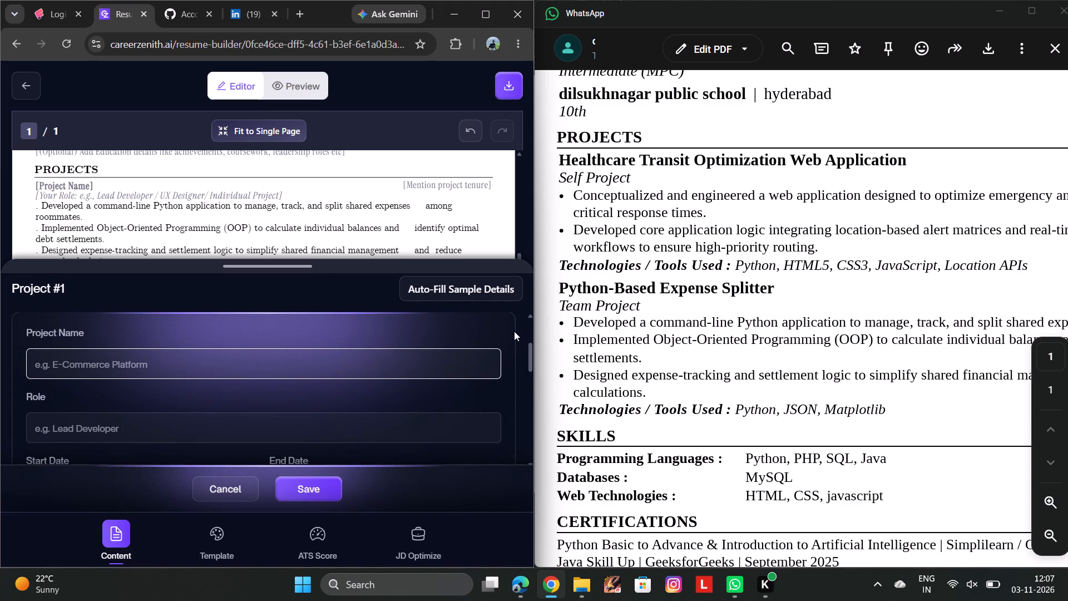
pyautogui.scroll(-3, 336, 374)
pyautogui.scroll(3, 336, 374)
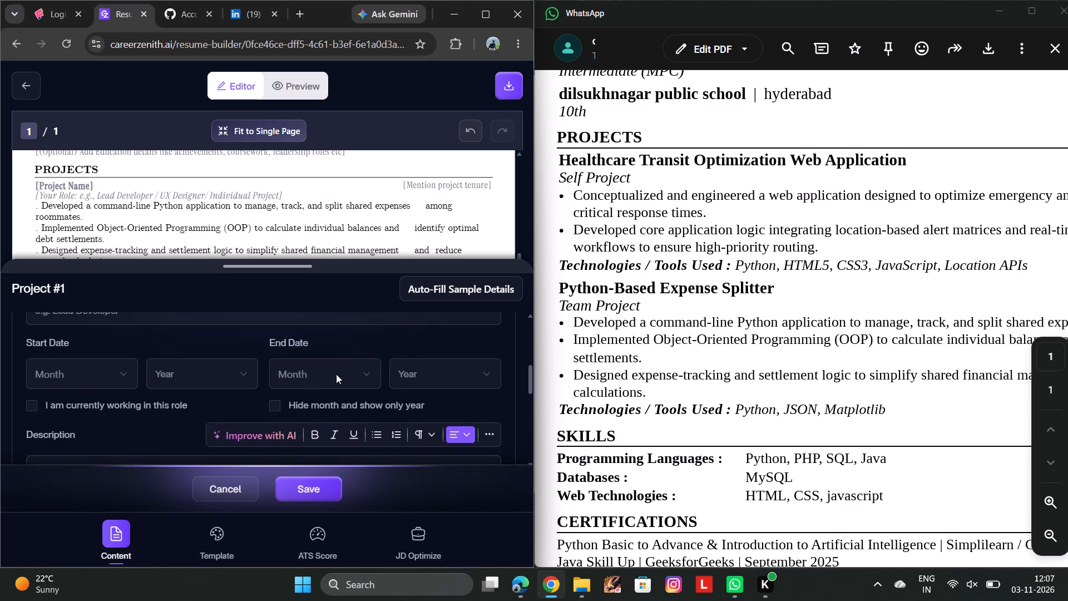
pyautogui.scroll(3, 336, 374)
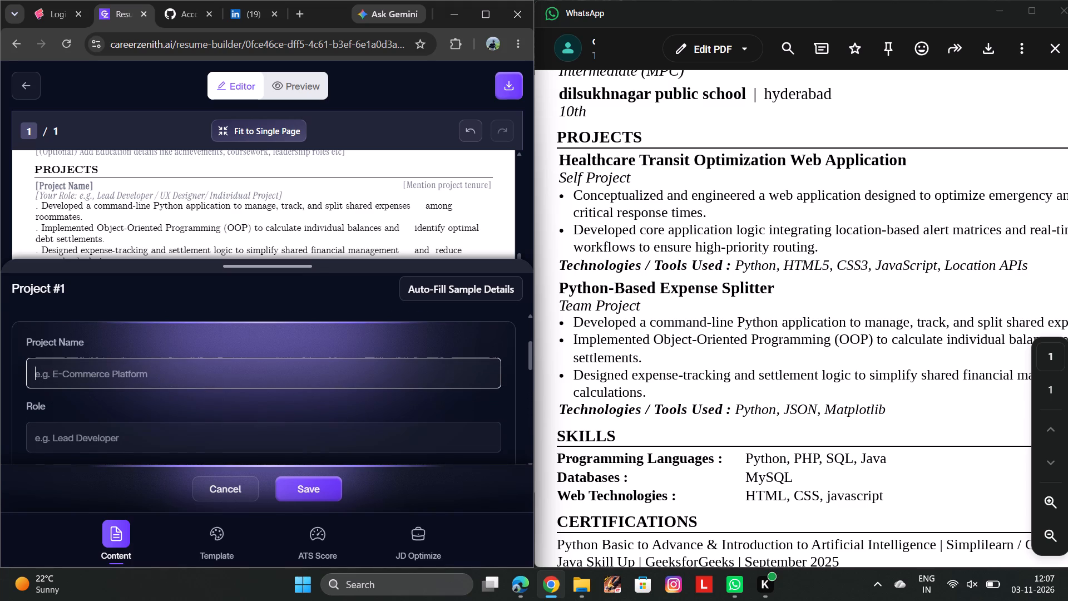
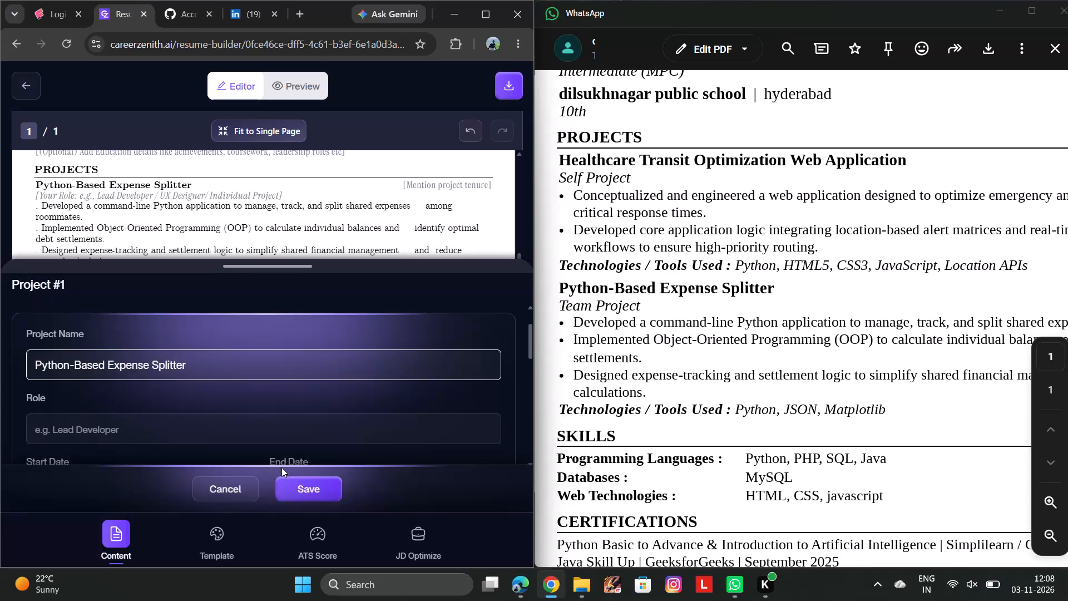
# Save the Project #1 entry with the project name Python-Based Expense Splitter.
pyautogui.click(303, 484)
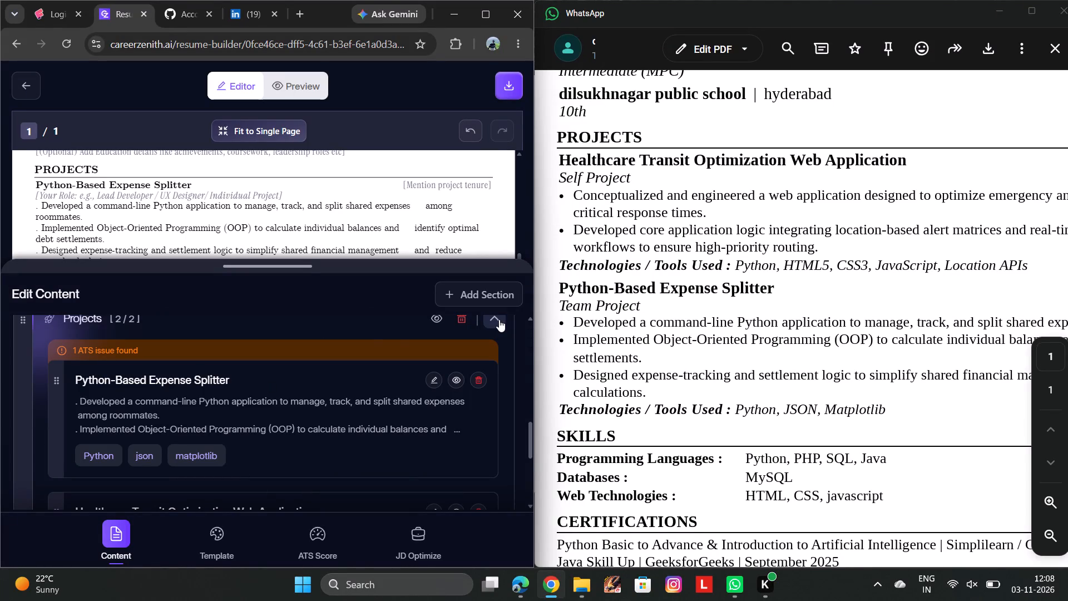
# Delete the Frameworks & Libraries category from the Skills section and close the skills editor.
pyautogui.moveTo(295, 271); pyautogui.dragTo(327, 415)
pyautogui.scroll(-1, 284, 291)
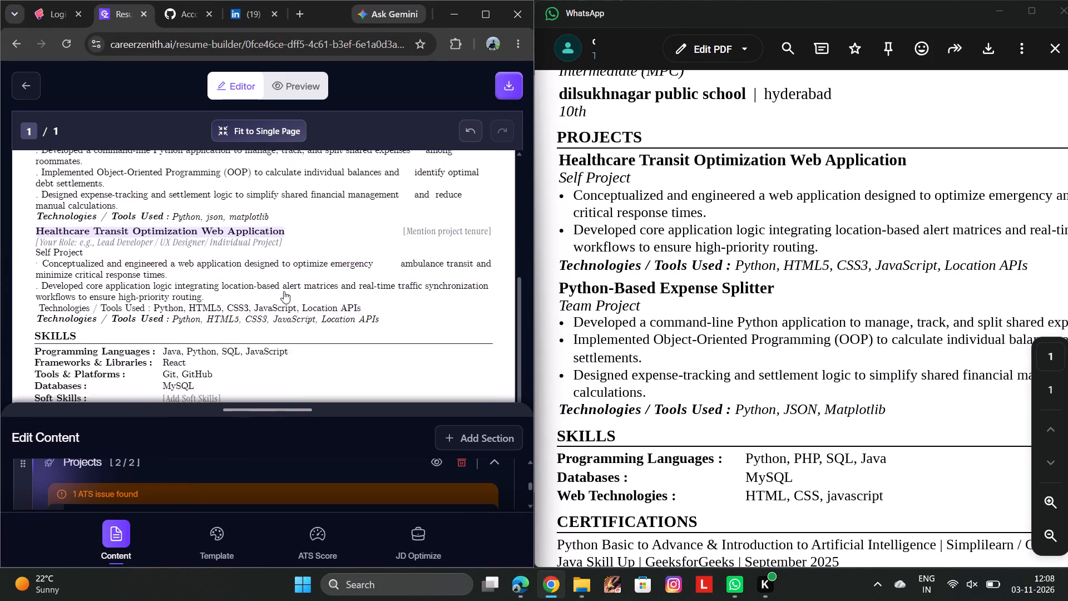
pyautogui.scroll(-2, 284, 291)
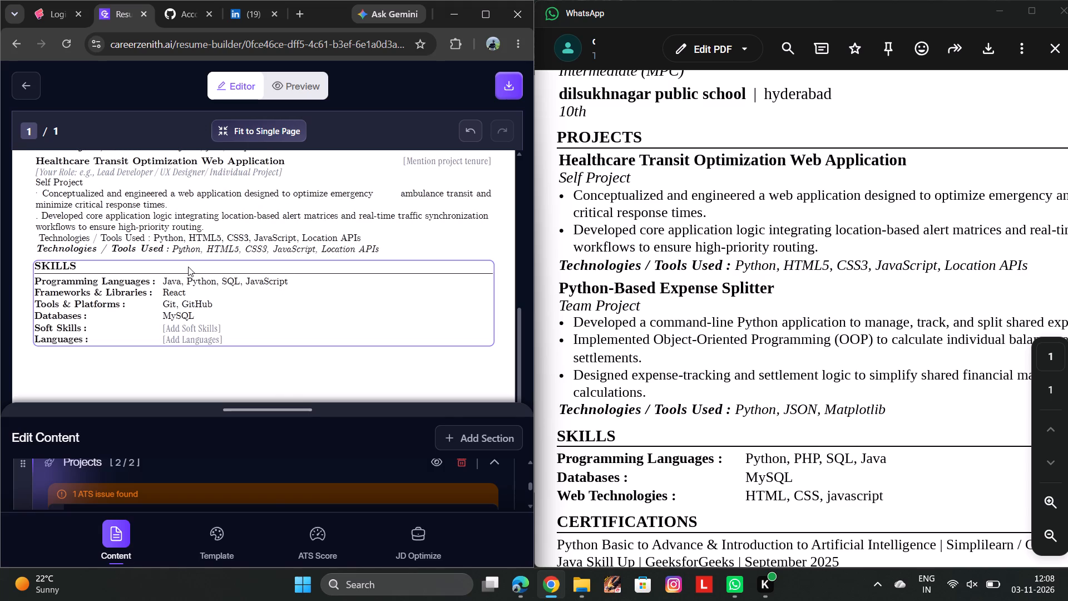
pyautogui.moveTo(180, 290); pyautogui.dragTo(58, 297)
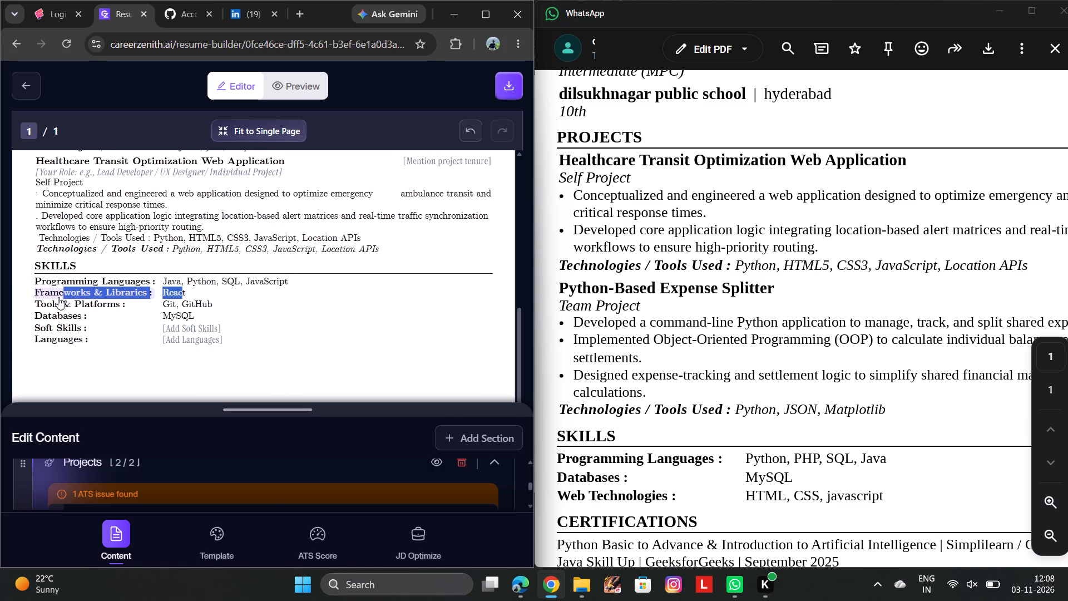
pyautogui.moveTo(58, 297); pyautogui.dragTo(28, 298)
pyautogui.press('BackSpace')
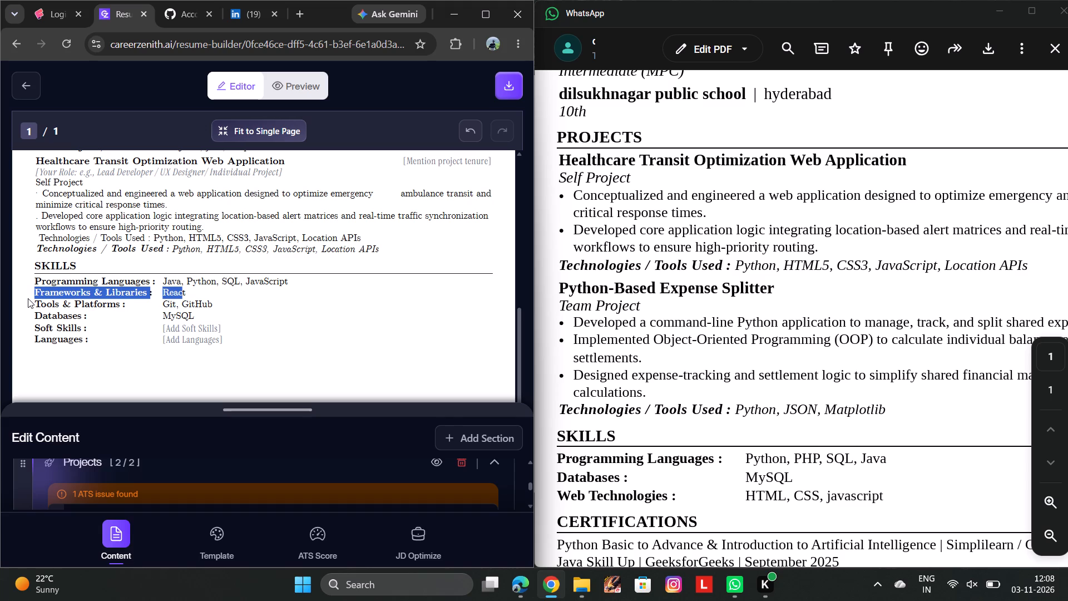
pyautogui.tripleClick(193, 291)
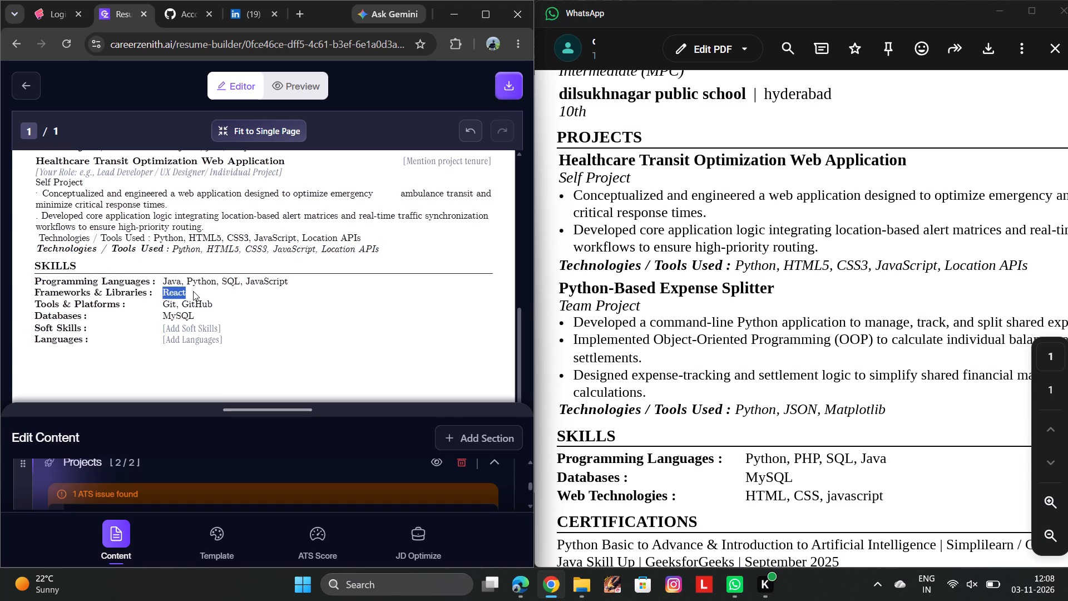
pyautogui.click(193, 291)
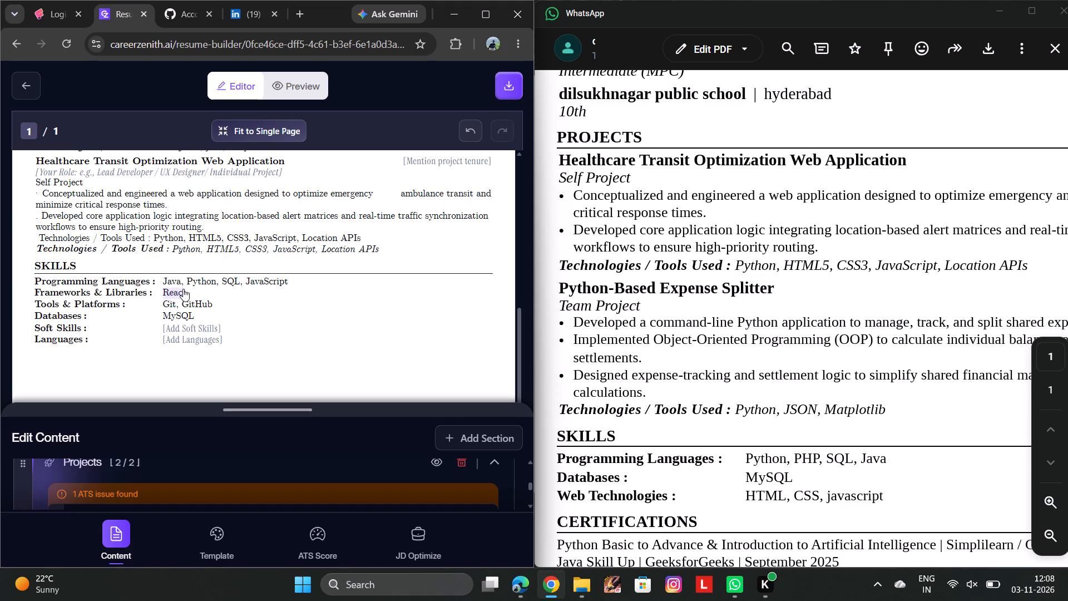
pyautogui.click(183, 289)
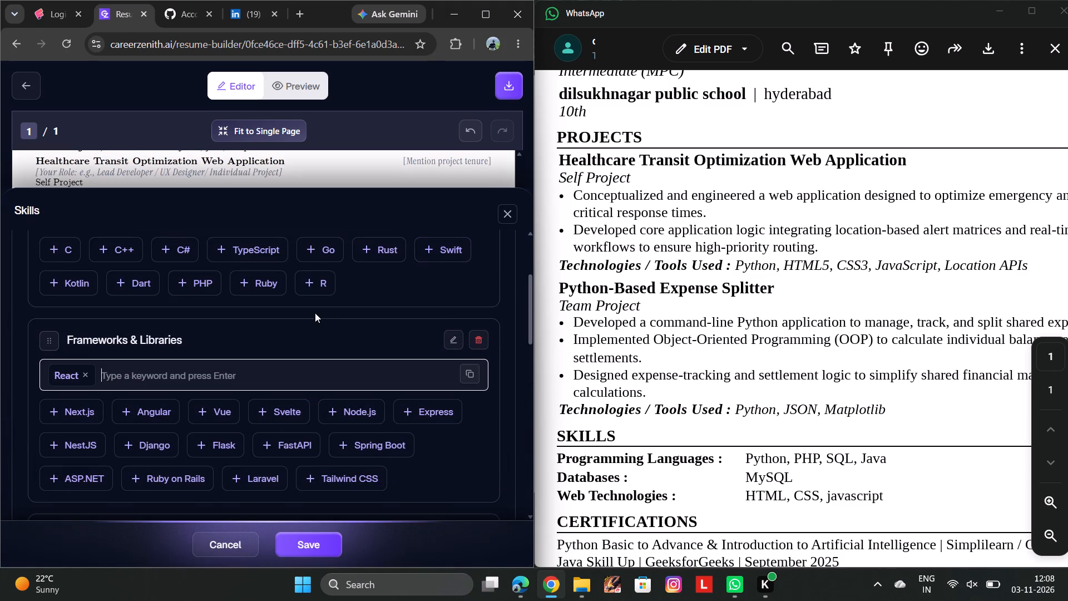
pyautogui.click(481, 342)
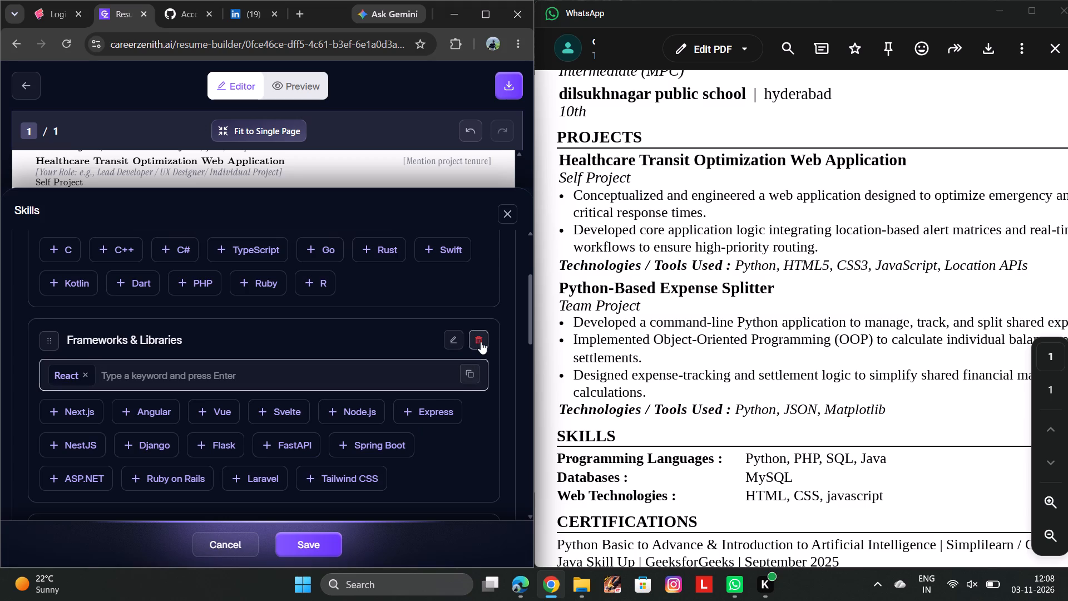
pyautogui.click(508, 218)
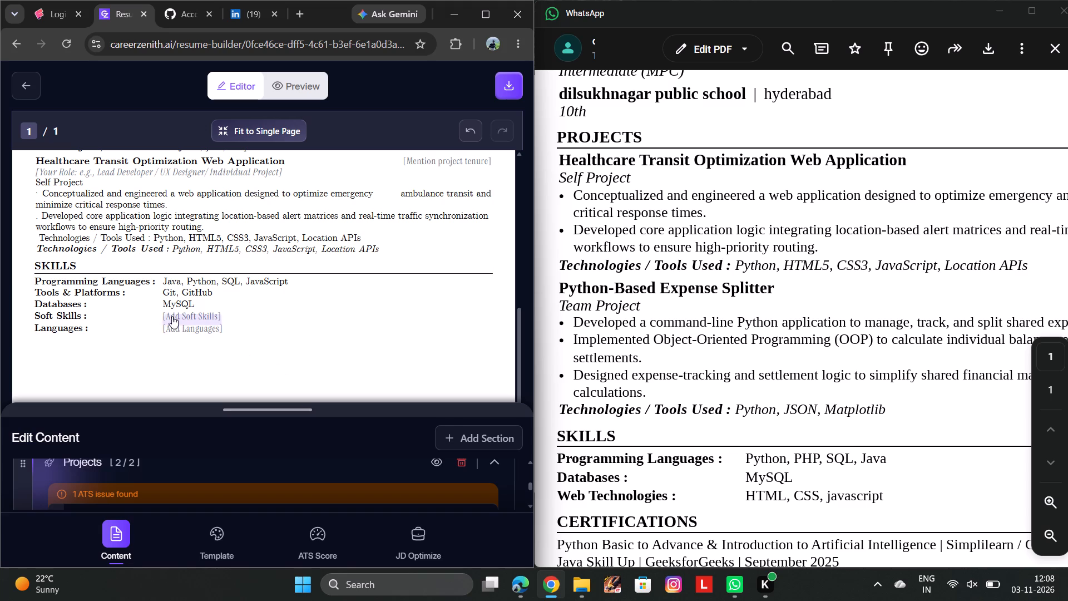
# Delete the Tools & Platforms category from the Skills section.
pyautogui.click(209, 292)
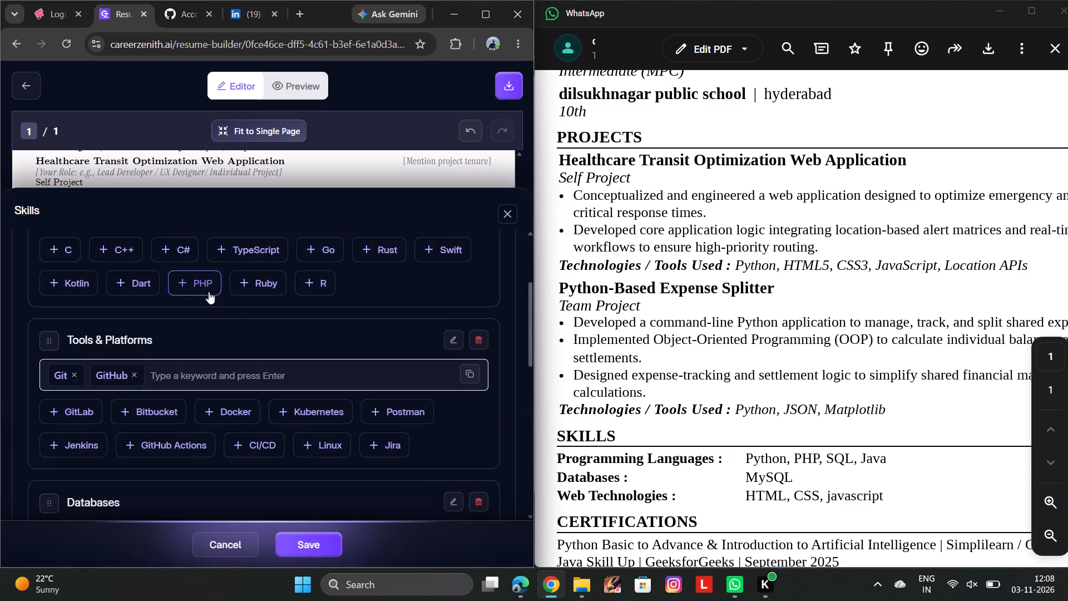
pyautogui.click(480, 347)
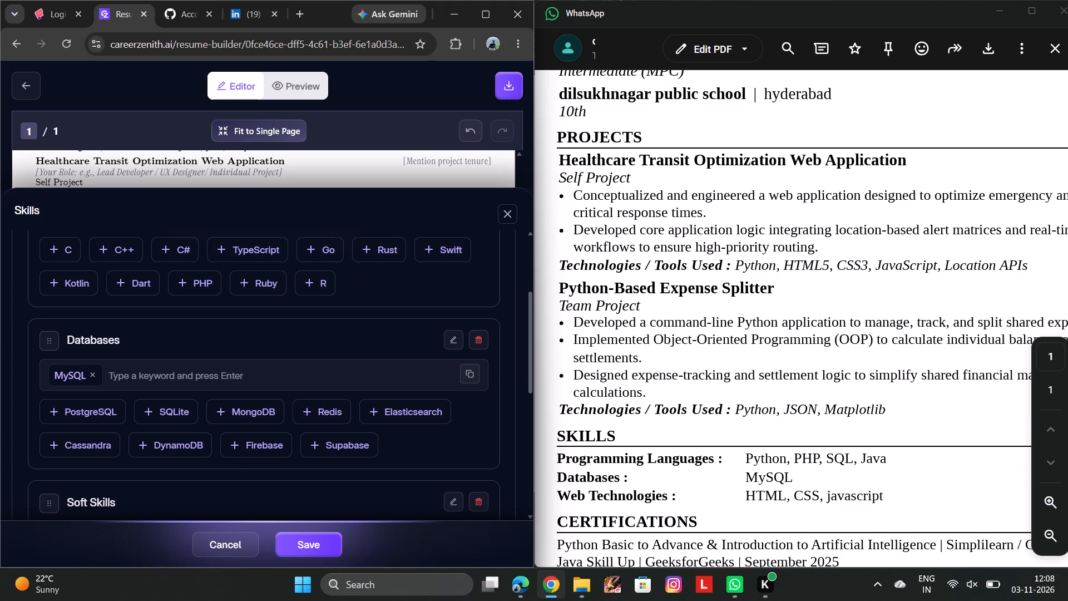
# Leave the skills editor, saving the pending changes to the Skills section.
pyautogui.click(214, 535)
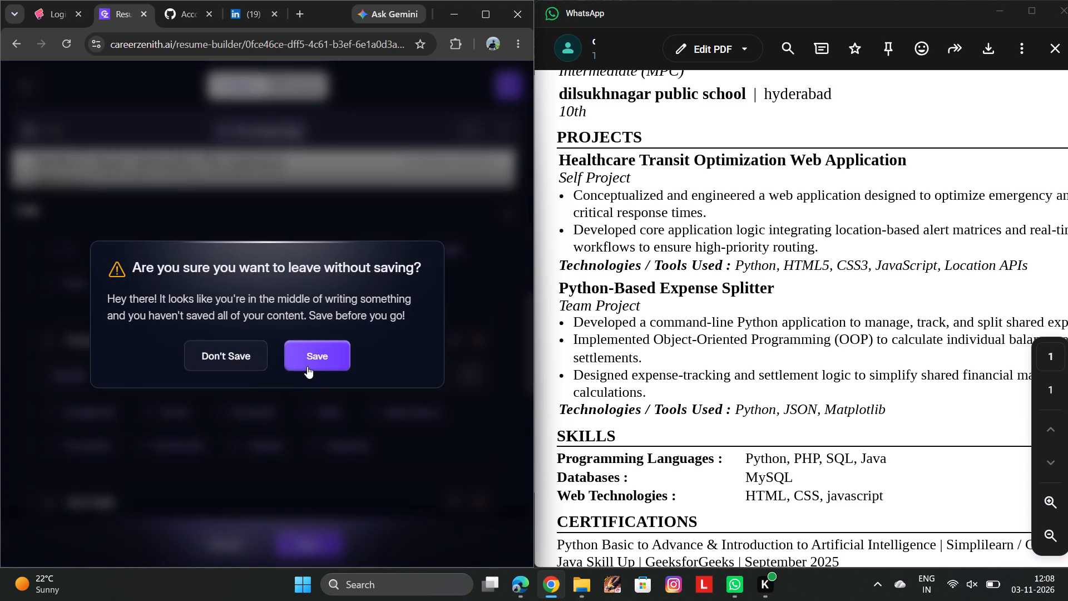
pyautogui.click(313, 363)
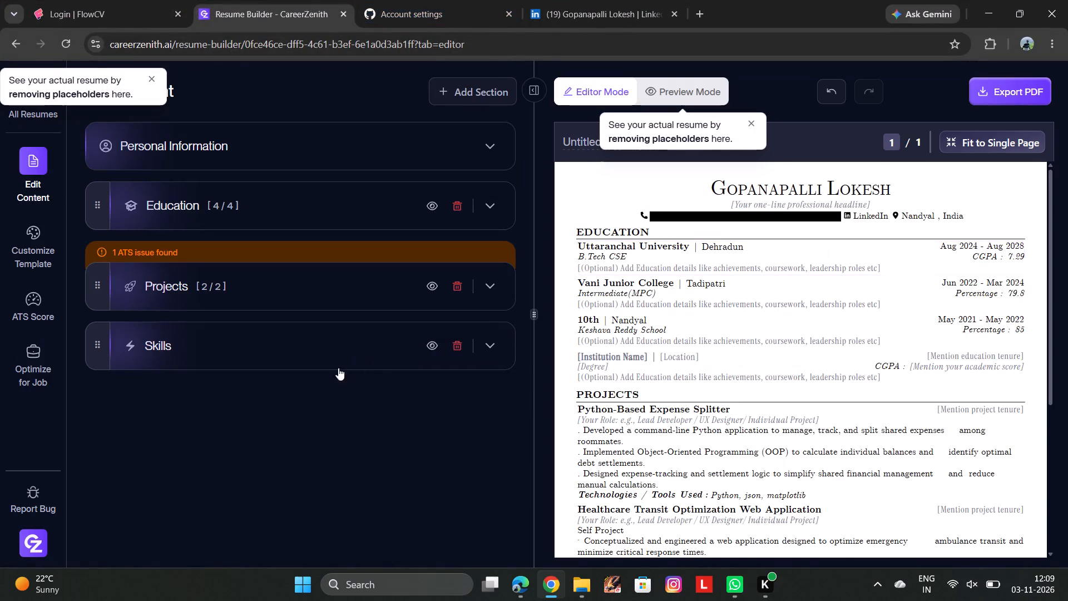
# Check the remaining skill categories in the Skills section and review the projects and skills in the resume preview.
pyautogui.click(328, 328)
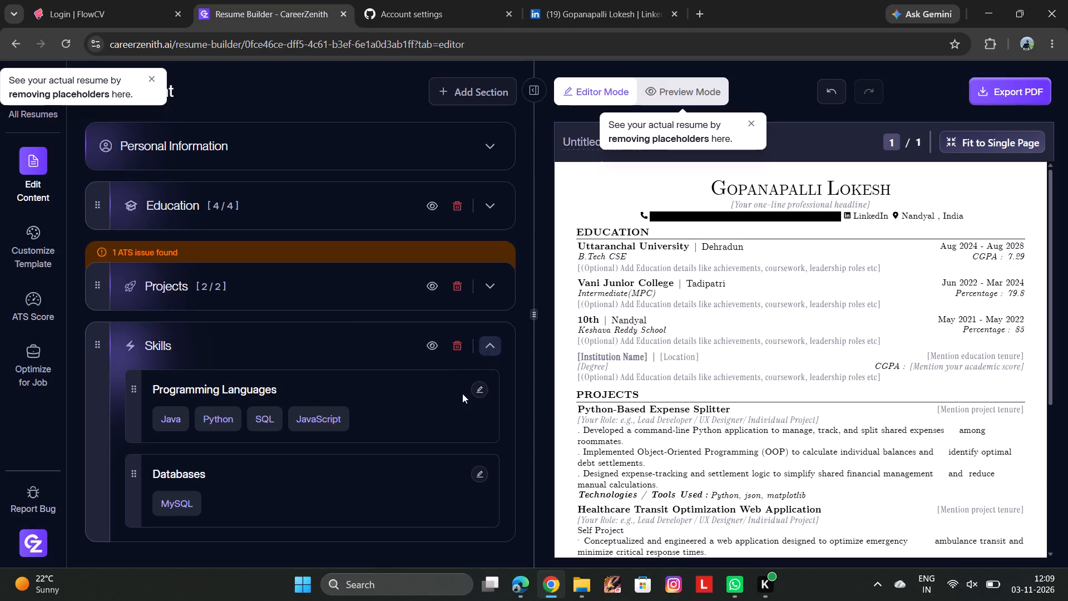
pyautogui.scroll(-1, 328, 505)
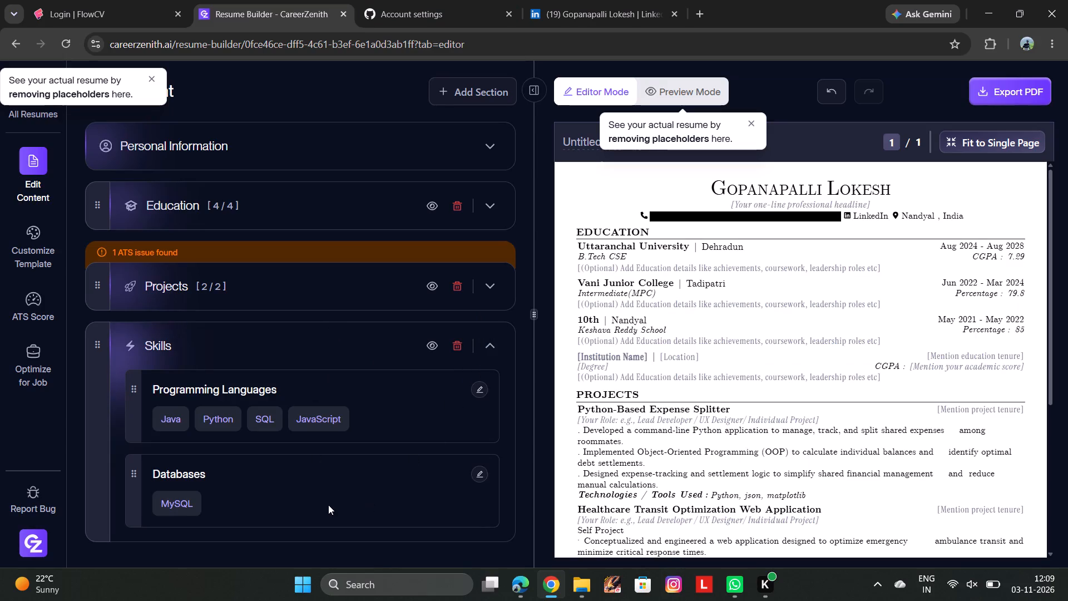
pyautogui.scroll(-2, 713, 449)
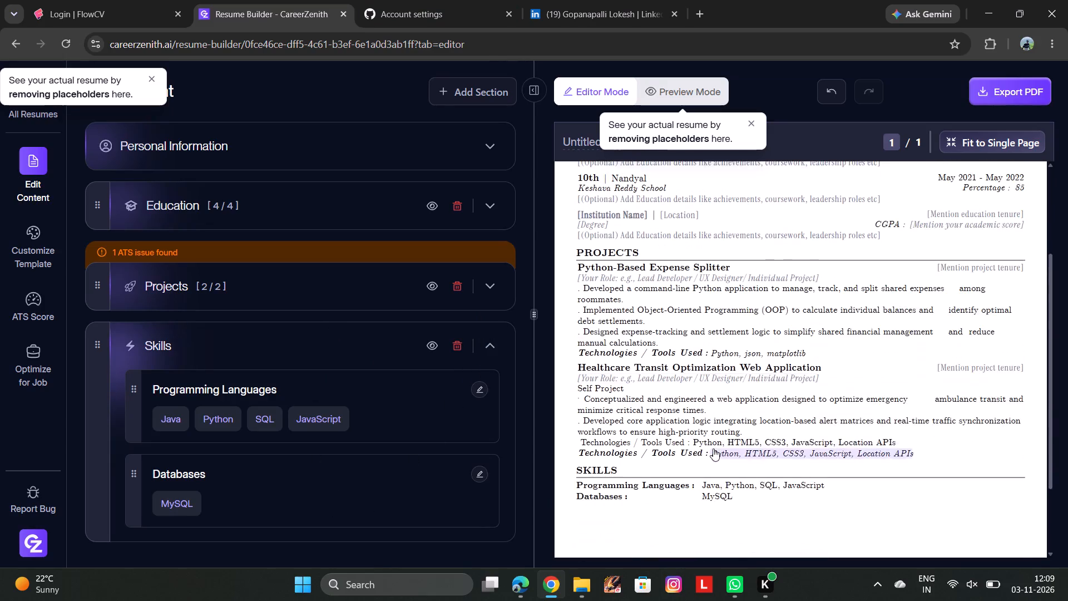
pyautogui.scroll(-2, 713, 449)
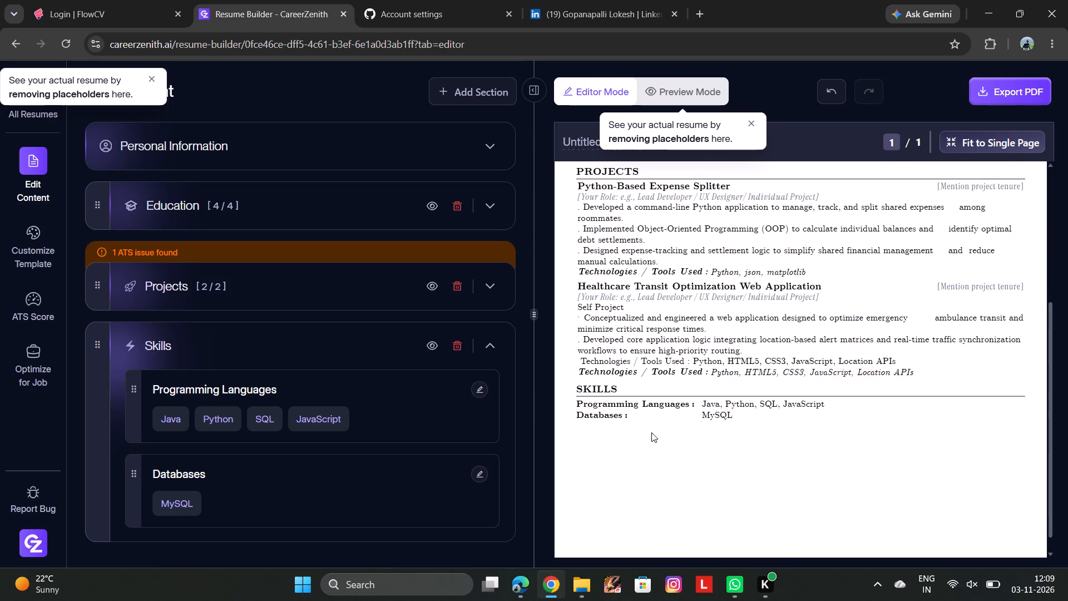
pyautogui.click(636, 428)
pyautogui.scroll(-1, 661, 436)
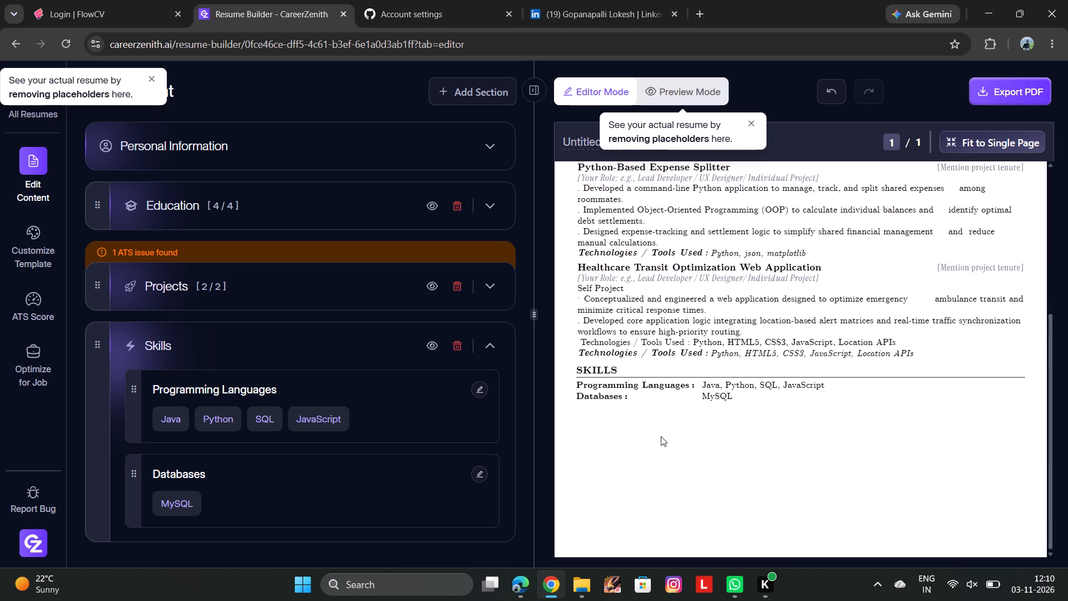
pyautogui.click(751, 120)
pyautogui.scroll(1, 736, 240)
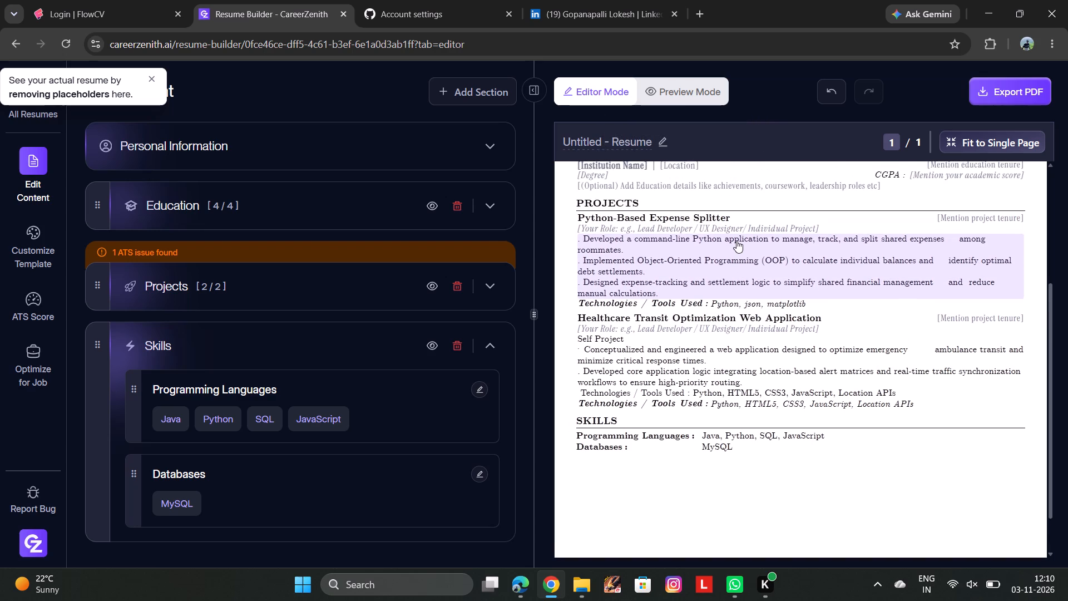
pyautogui.scroll(1, 736, 240)
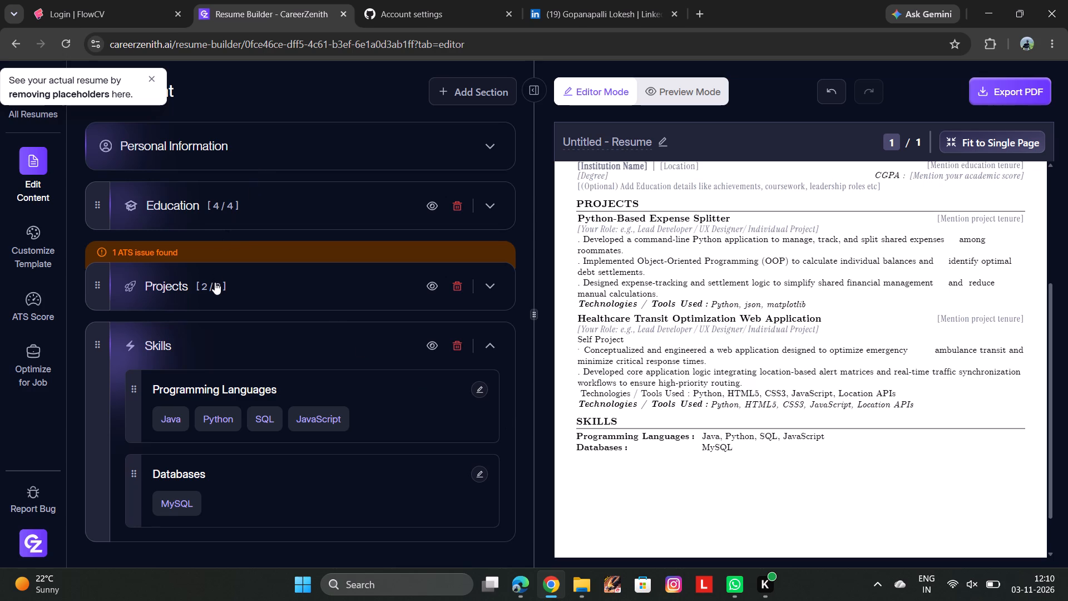
pyautogui.scroll(-2, 217, 325)
pyautogui.click(411, 391)
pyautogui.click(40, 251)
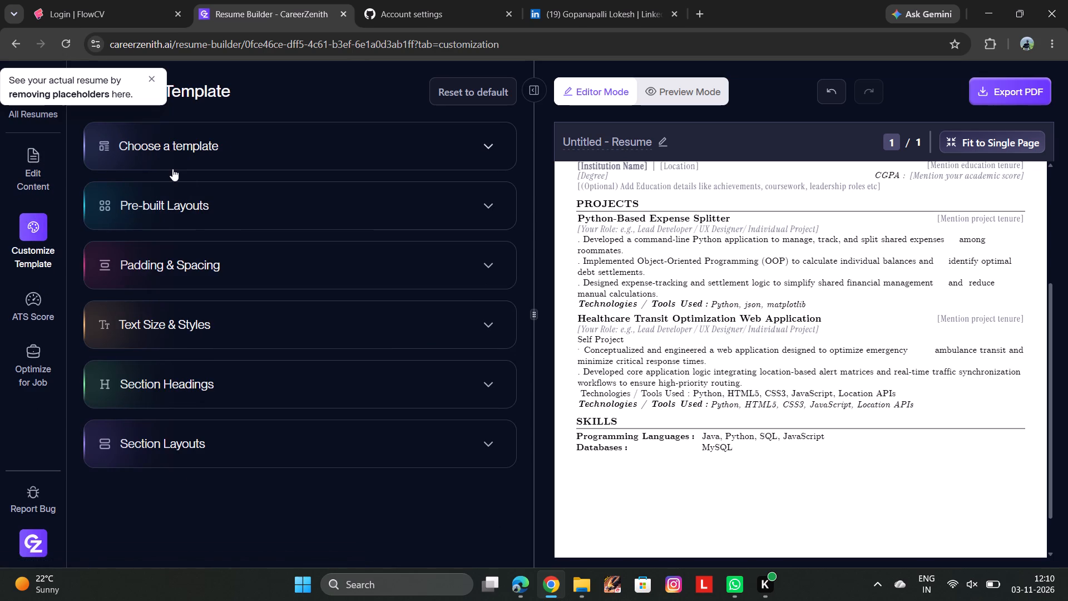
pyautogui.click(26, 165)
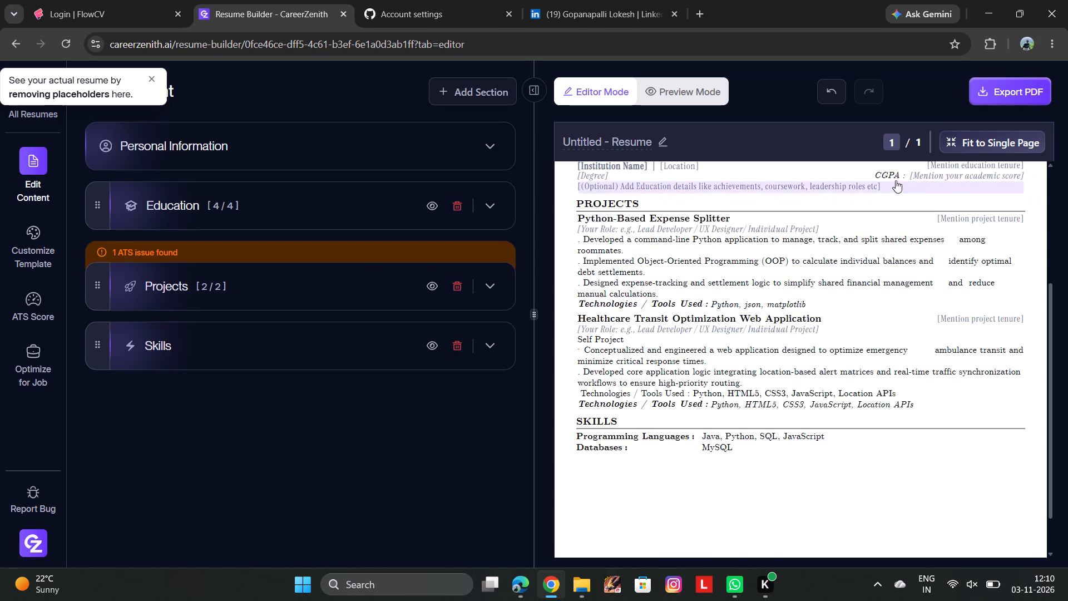
# Export the resume to PDF and dismiss the completed export dialog without downloading the file.
pyautogui.click(981, 93)
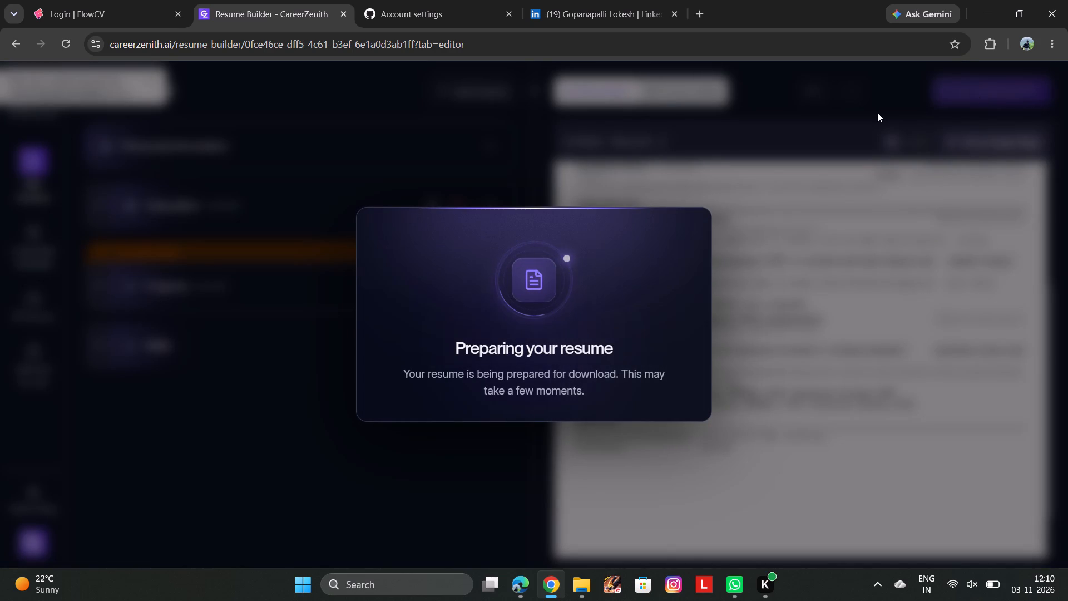
pyautogui.click(877, 112)
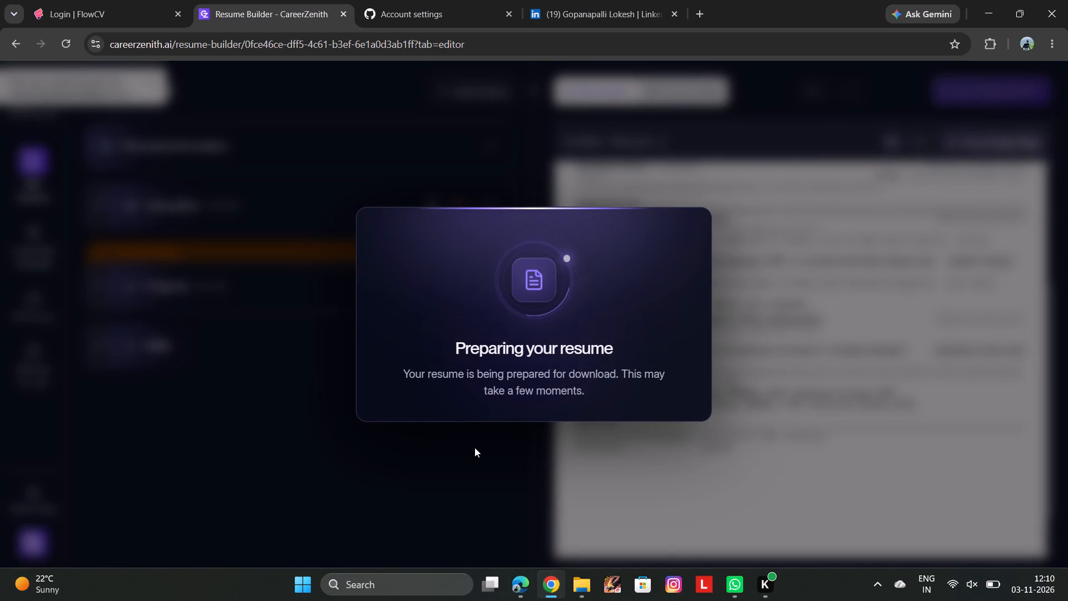
pyautogui.click(474, 447)
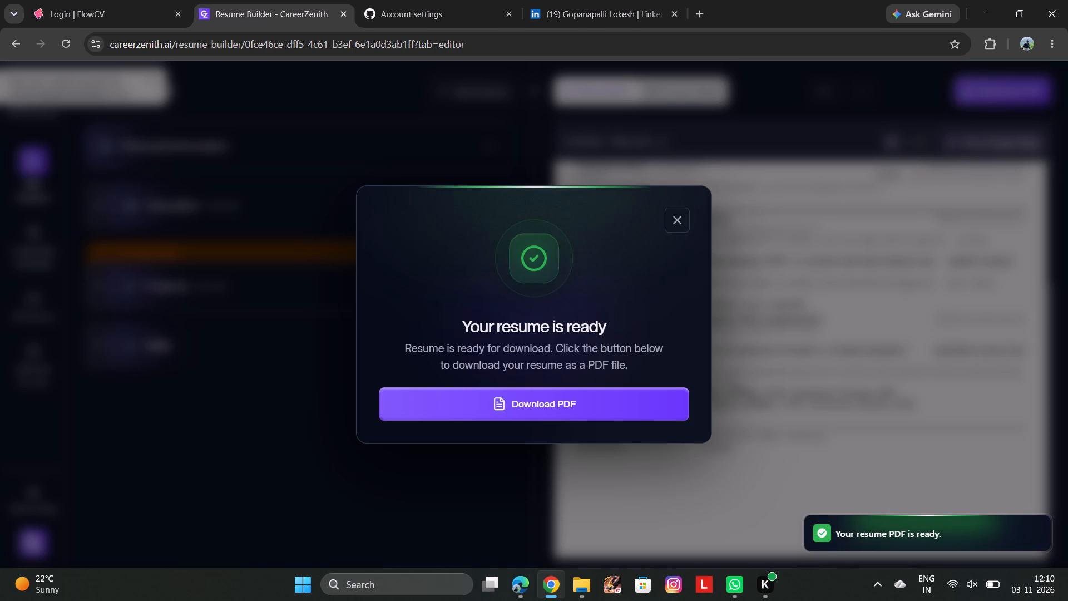
pyautogui.click(669, 222)
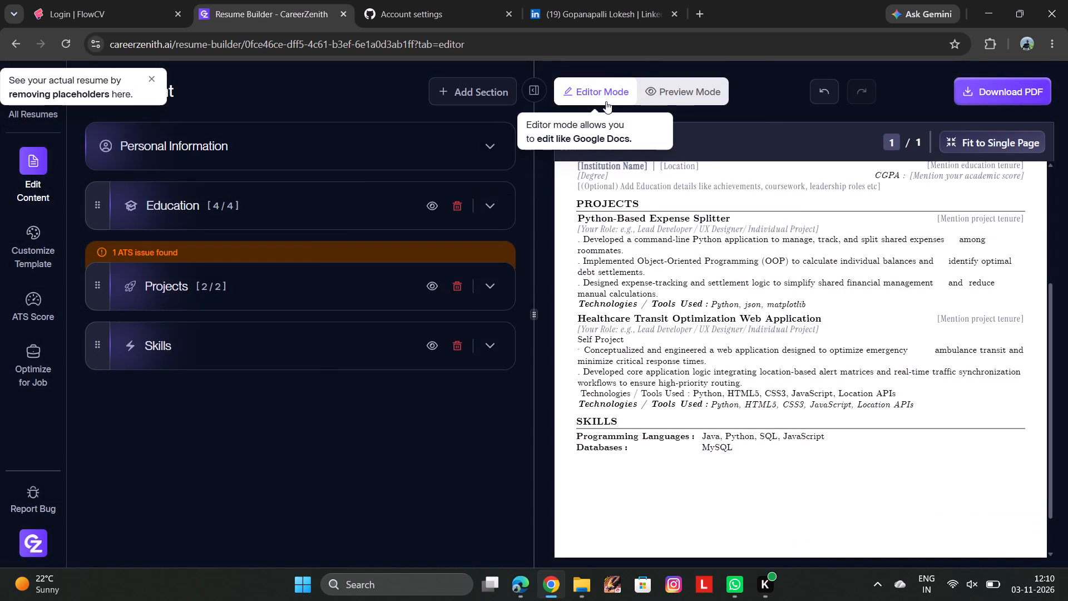
# Review the resume's education, projects and skills in Preview Mode with the placeholders hidden.
pyautogui.click(662, 89)
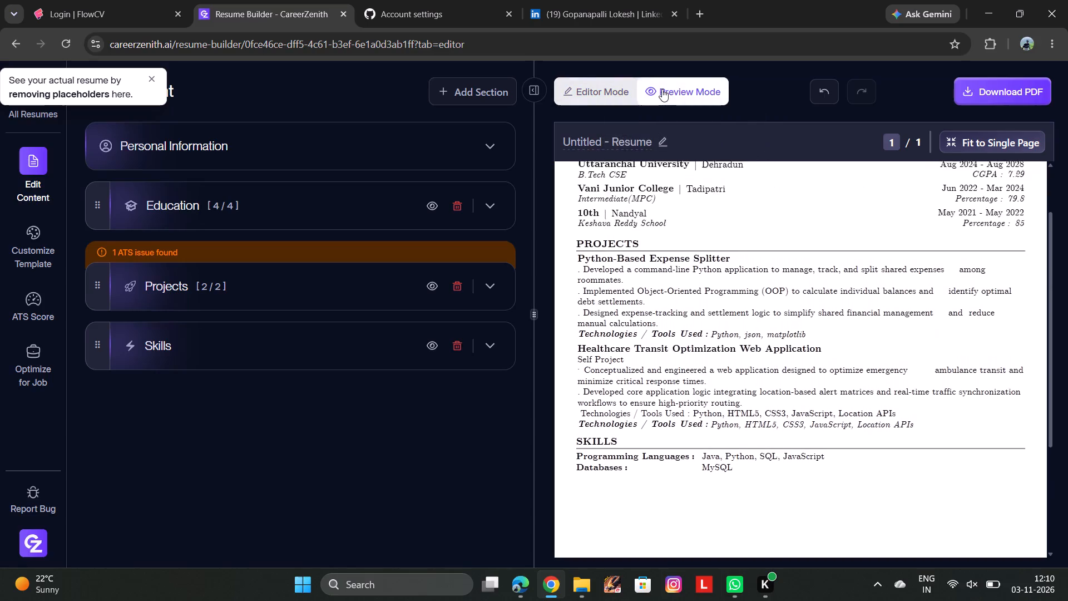
pyautogui.hscroll(1, 617, 200)
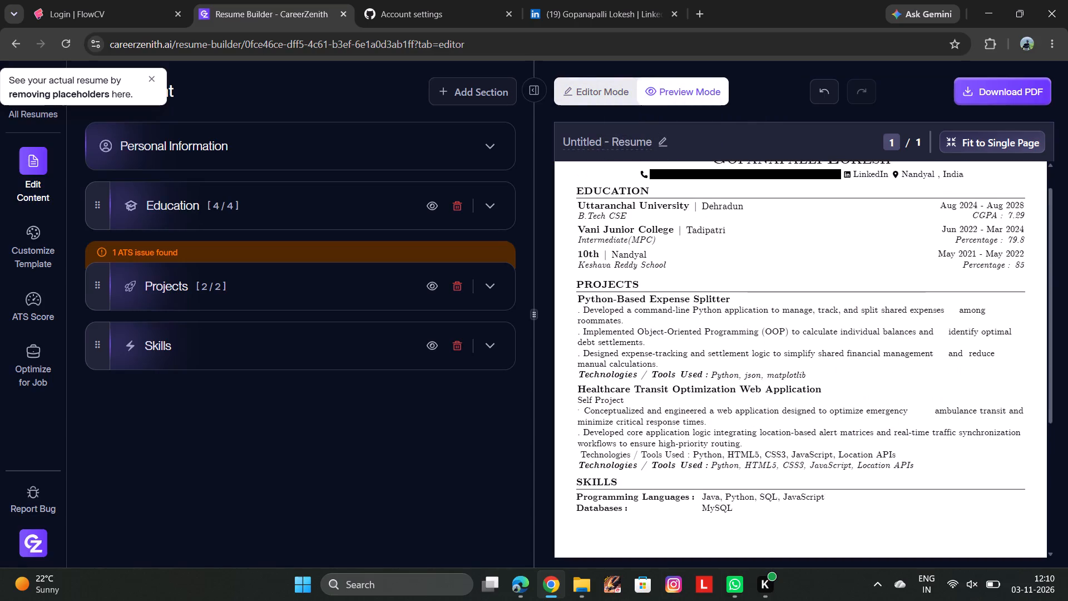
pyautogui.hscroll(2, 617, 200)
pyautogui.scroll(1, 617, 200)
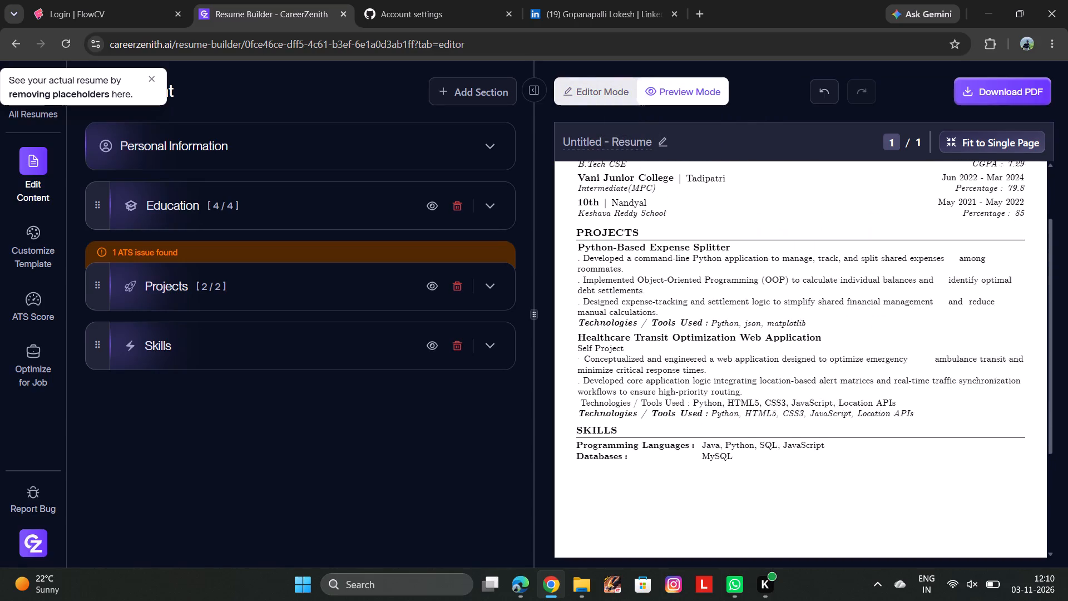
pyautogui.scroll(1, 617, 200)
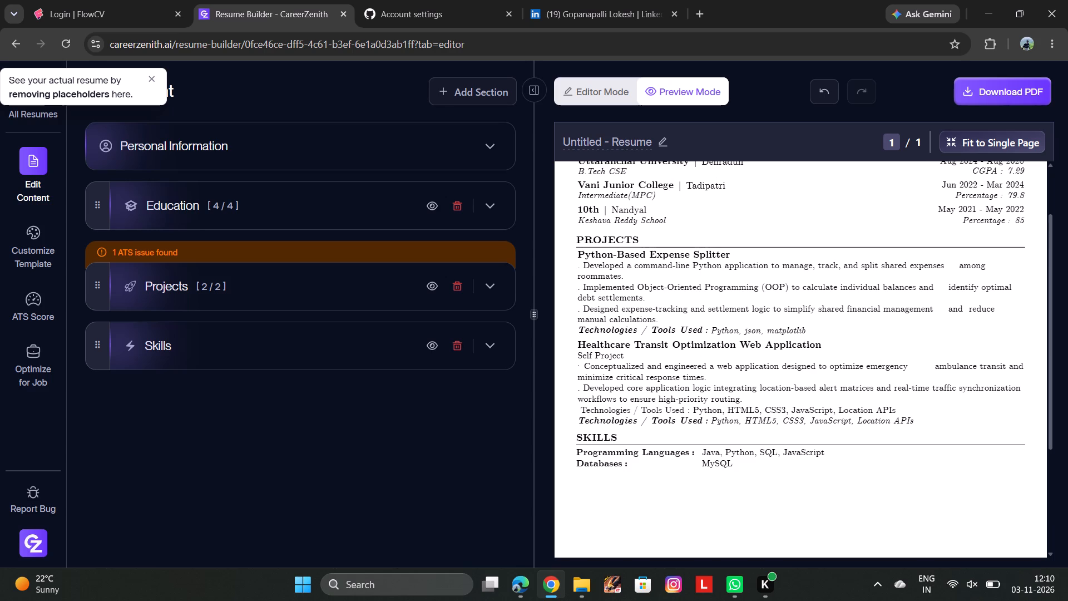
pyautogui.click(897, 407)
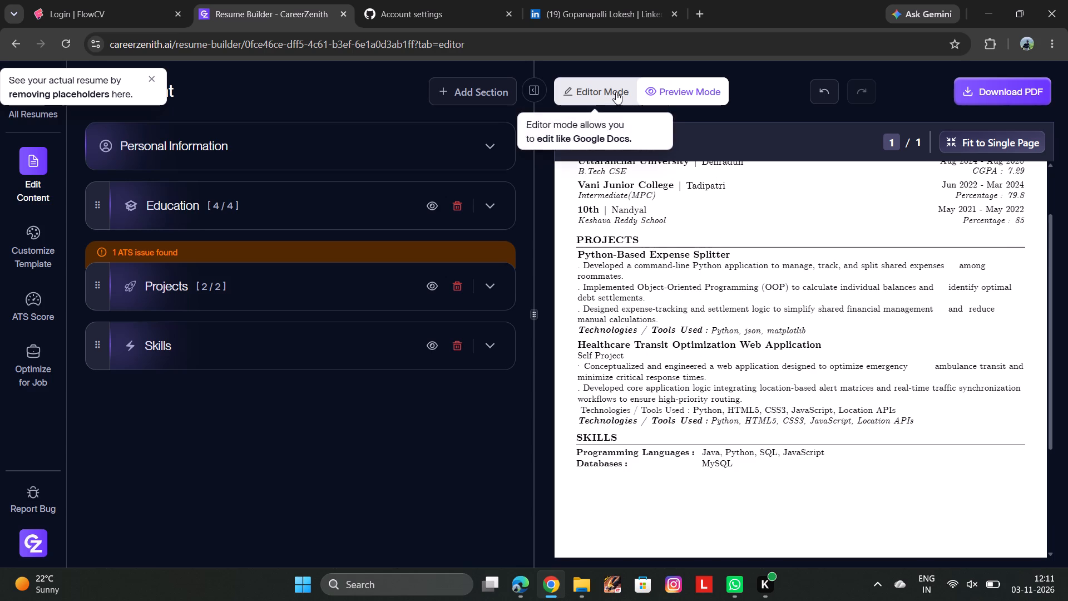
# In Editor Mode, delete the duplicate plain "Technologies / Tools Used" line from the end of the Healthcare Transit Optimization Web Application description.
pyautogui.click(616, 92)
pyautogui.scroll(-1, 704, 377)
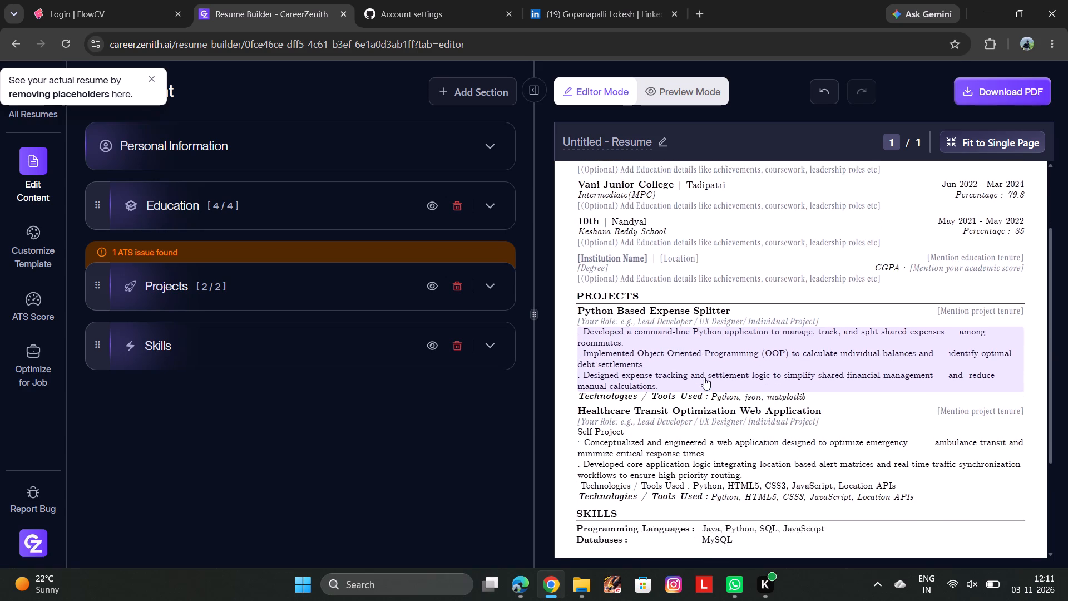
pyautogui.scroll(-1, 704, 377)
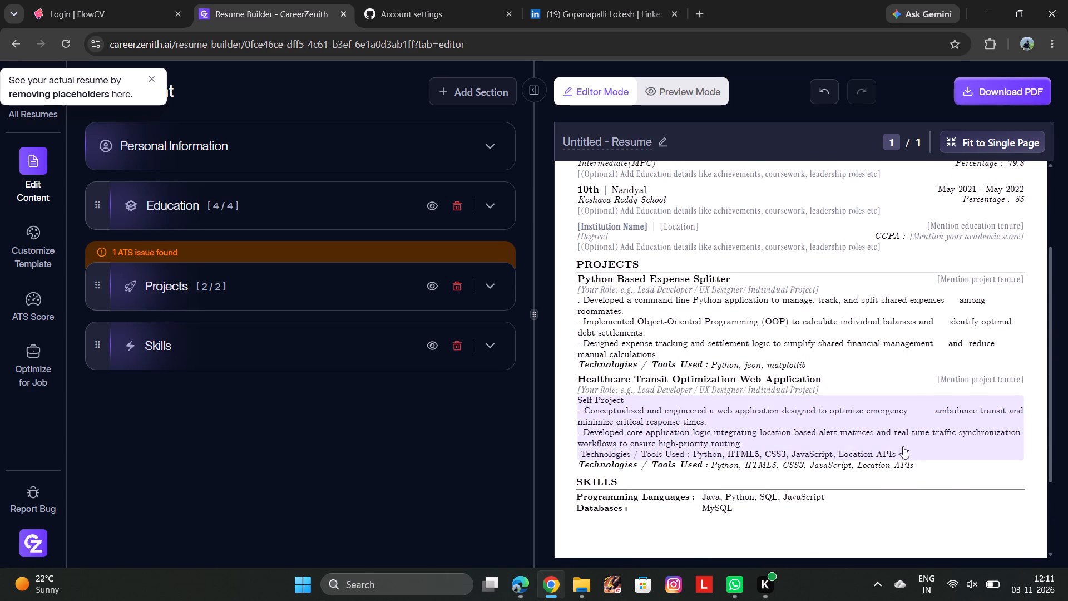
pyautogui.click(896, 450)
pyautogui.doubleClick(896, 450)
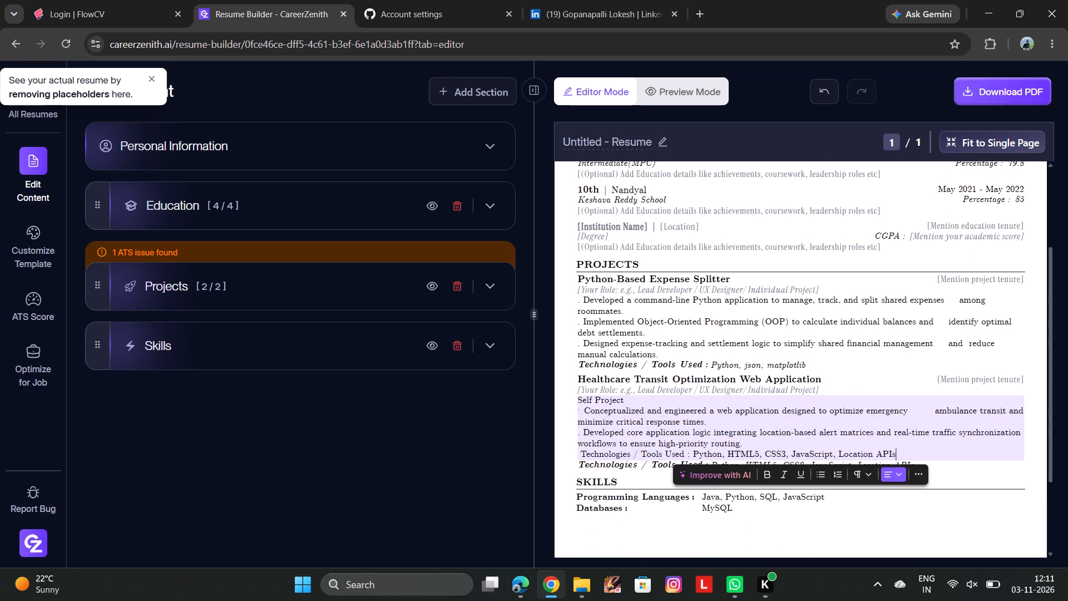
pyautogui.press('BackSpace')
pyautogui.press('BackSpace')
pyautogui.press('BackSpace')
pyautogui.press('BackSpace')
pyautogui.press('BackSpace')
pyautogui.press('BackSpace')
pyautogui.press('BackSpace')
pyautogui.press('BackSpace')
pyautogui.press('BackSpace')
pyautogui.press('BackSpace')
pyautogui.press('BackSpace')
pyautogui.press('BackSpace')
pyautogui.press('BackSpace')
pyautogui.press('BackSpace')
pyautogui.press('BackSpace')
pyautogui.press('BackSpace')
pyautogui.press('BackSpace')
pyautogui.press('BackSpace')
pyautogui.press('BackSpace')
pyautogui.press('BackSpace')
pyautogui.press('BackSpace')
pyautogui.press('BackSpace')
pyautogui.press('BackSpace')
pyautogui.press('BackSpace')
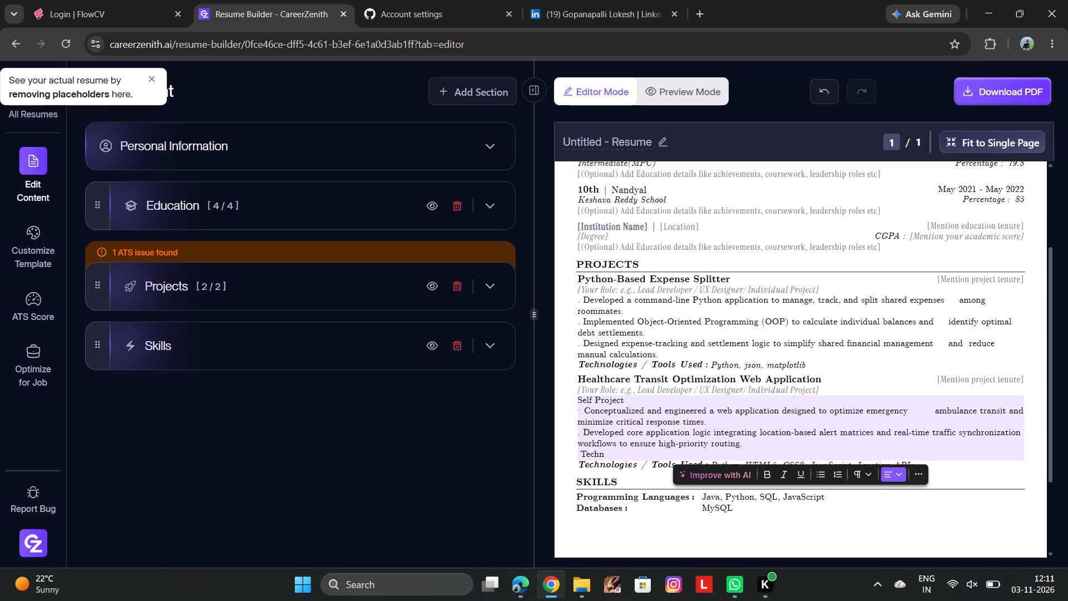
pyautogui.press('BackSpace')
pyautogui.press('BackSpace')
pyautogui.press('BackSpace')
pyautogui.press('BackSpace')
pyautogui.press('BackSpace')
pyautogui.press('BackSpace')
pyautogui.press('BackSpace')
pyautogui.press('BackSpace')
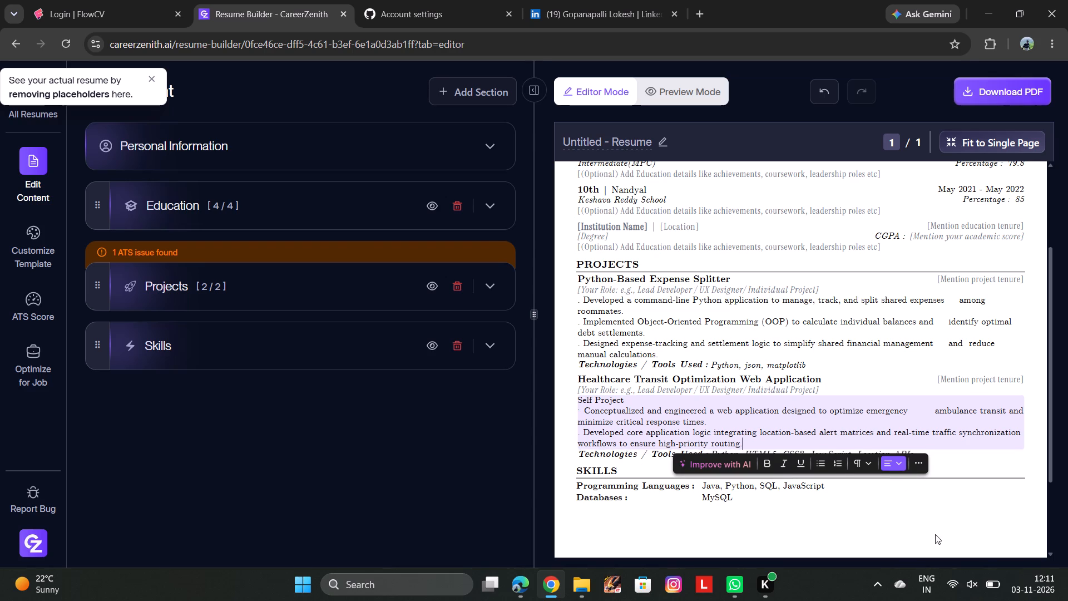
pyautogui.click(896, 533)
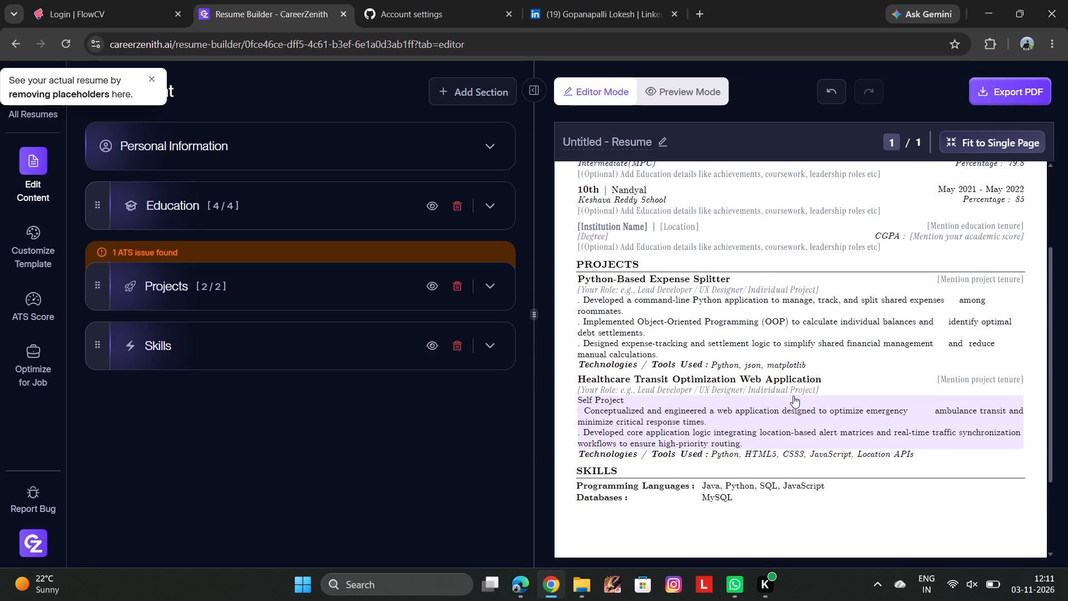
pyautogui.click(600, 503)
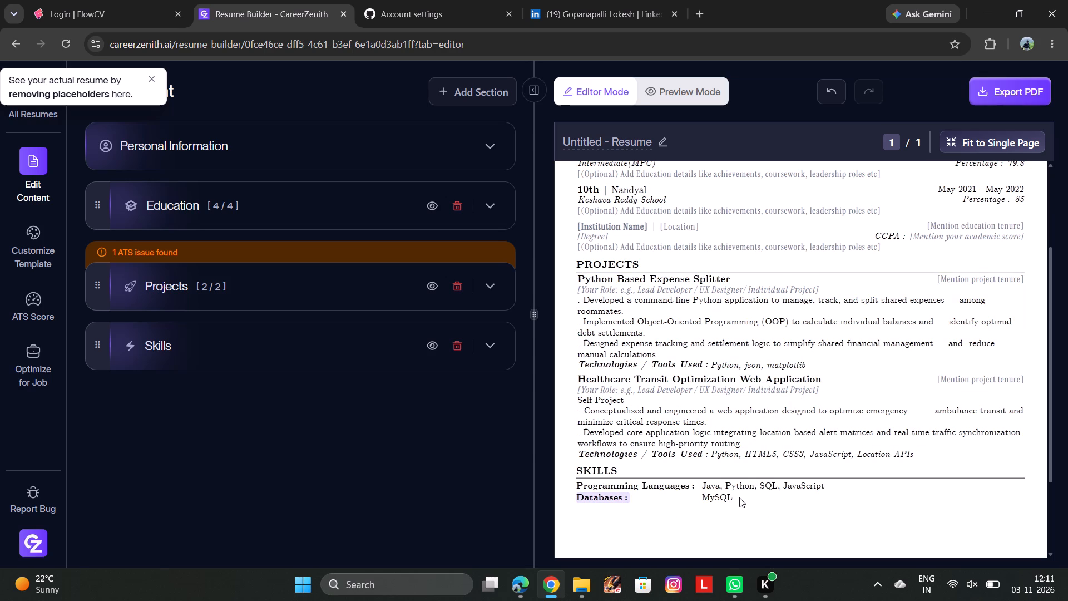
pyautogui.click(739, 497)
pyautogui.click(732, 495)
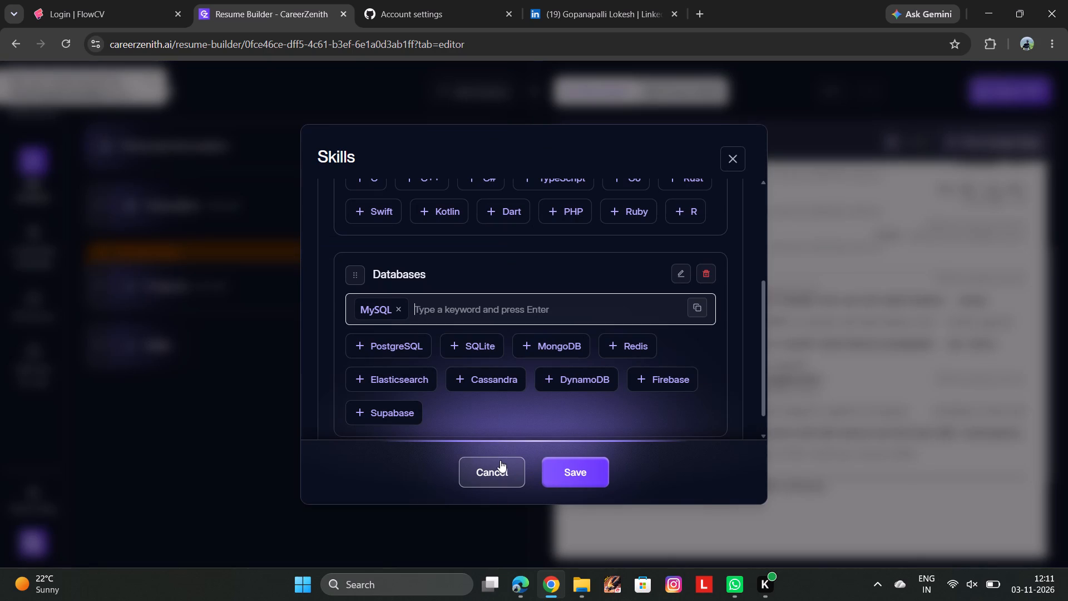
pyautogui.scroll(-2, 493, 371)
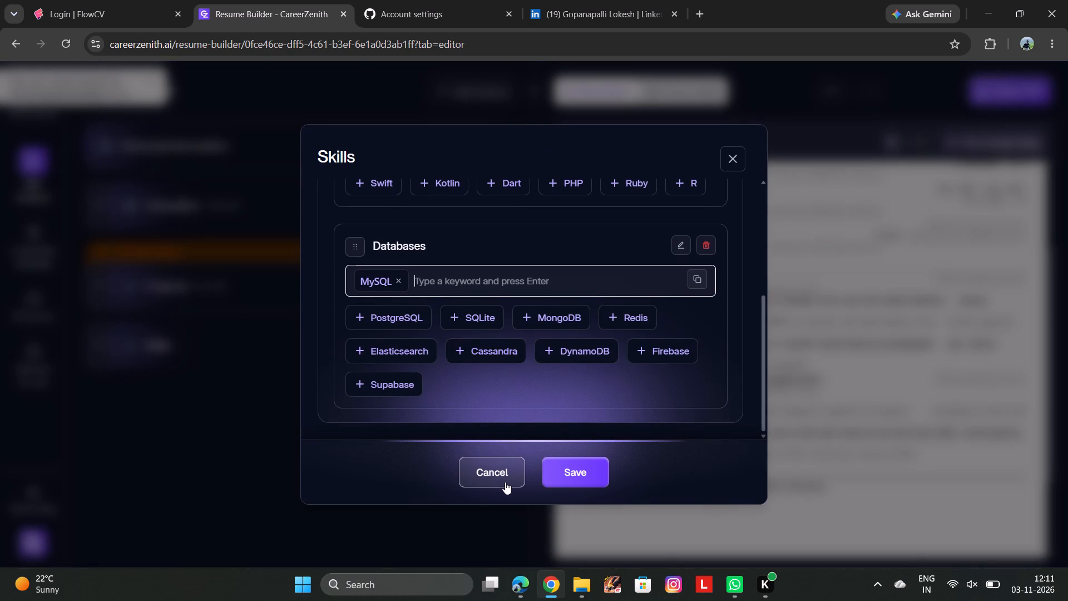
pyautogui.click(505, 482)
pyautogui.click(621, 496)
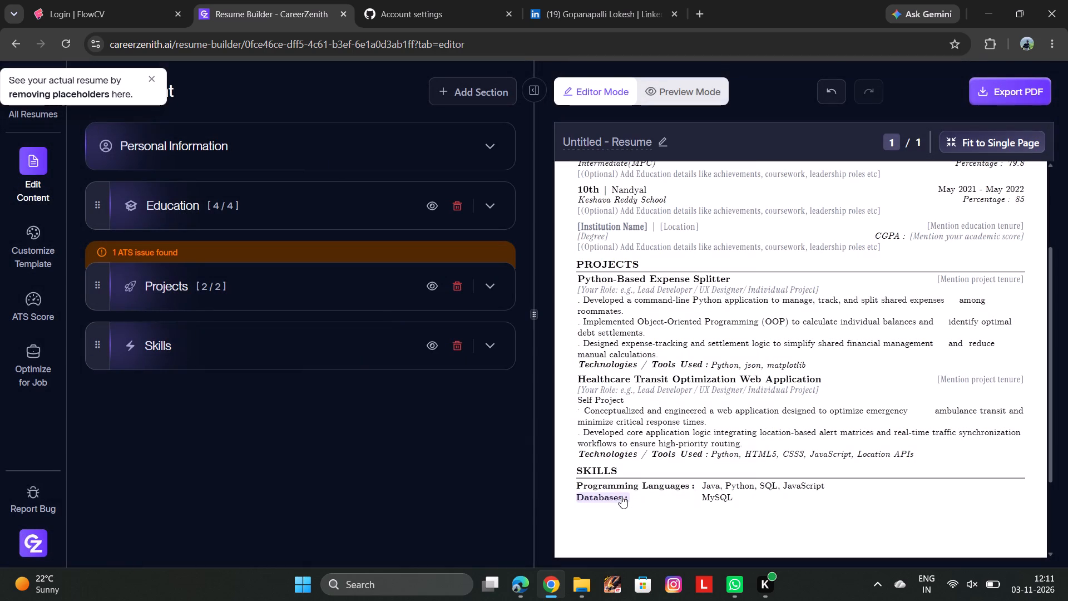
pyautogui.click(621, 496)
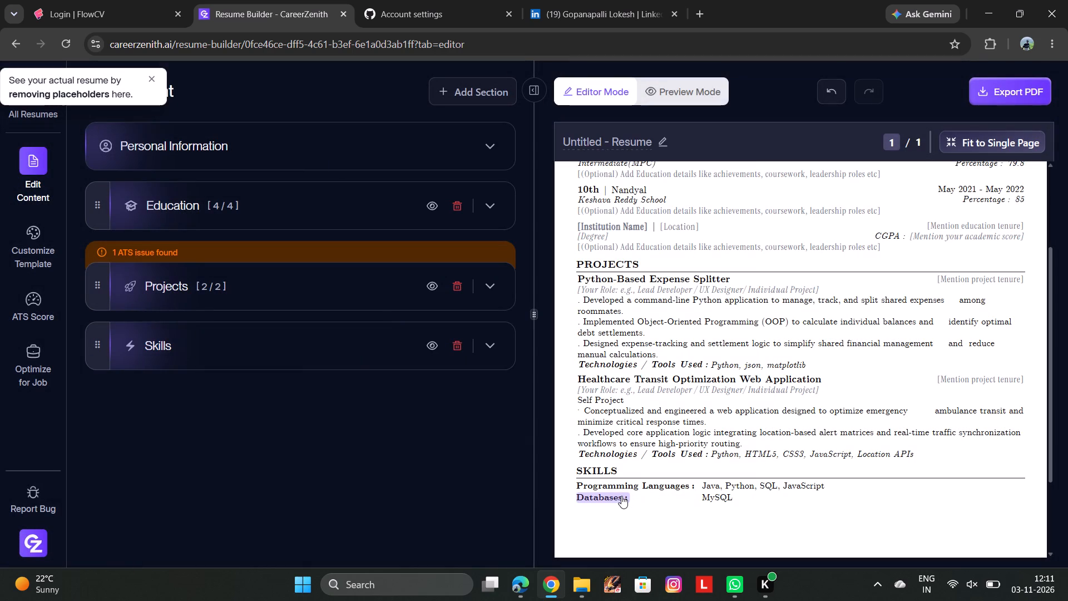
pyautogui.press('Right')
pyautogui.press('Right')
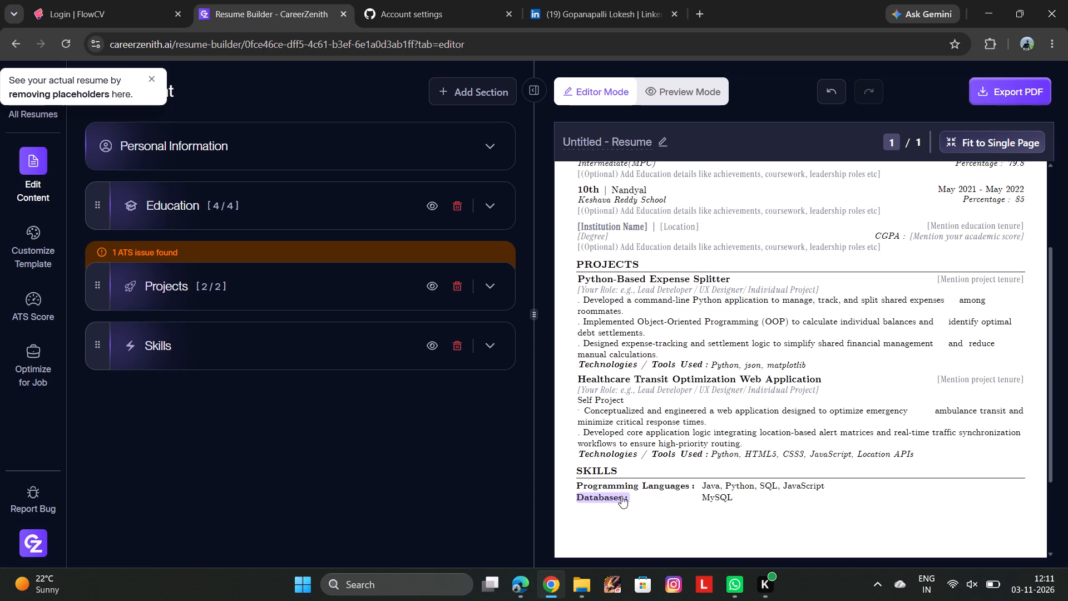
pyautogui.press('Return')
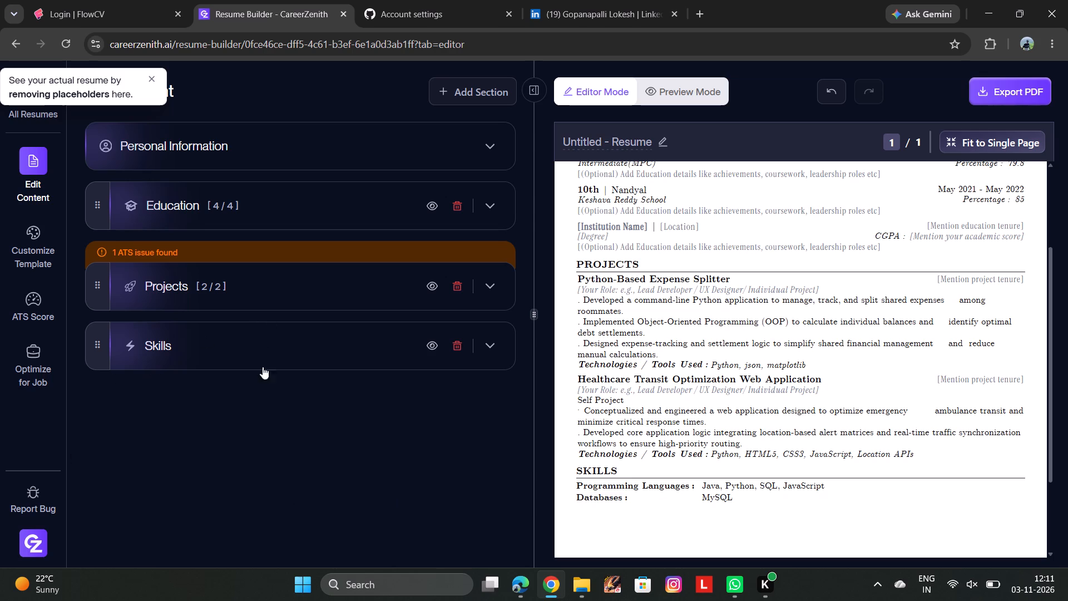
# Review the Programming Languages and Databases entries in the Skills editor, dismiss the placeholder tip, and save the section unchanged.
pyautogui.click(276, 332)
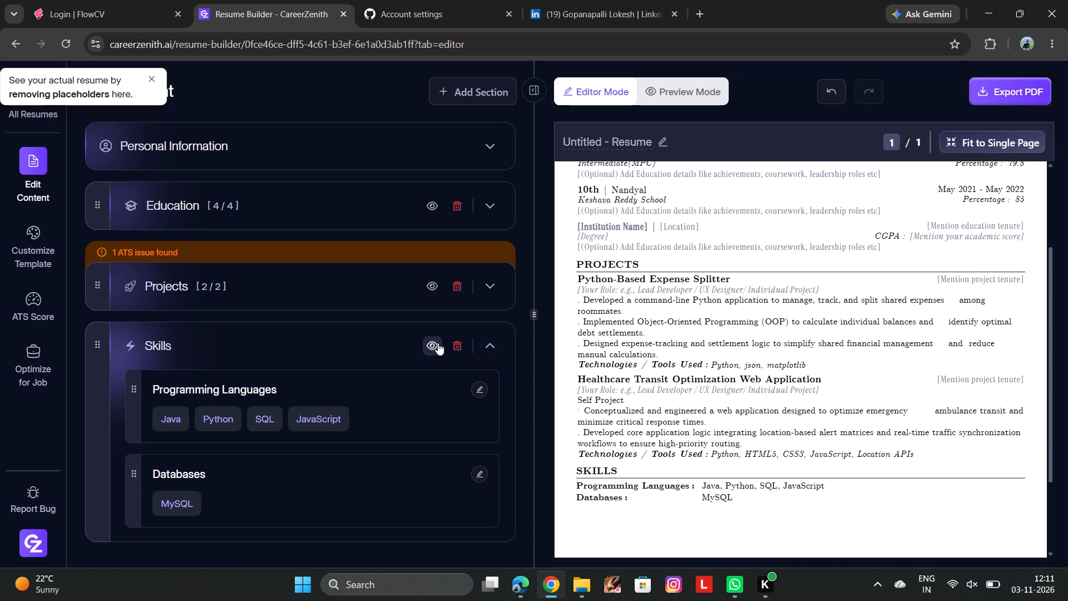
pyautogui.click(487, 346)
pyautogui.click(487, 346)
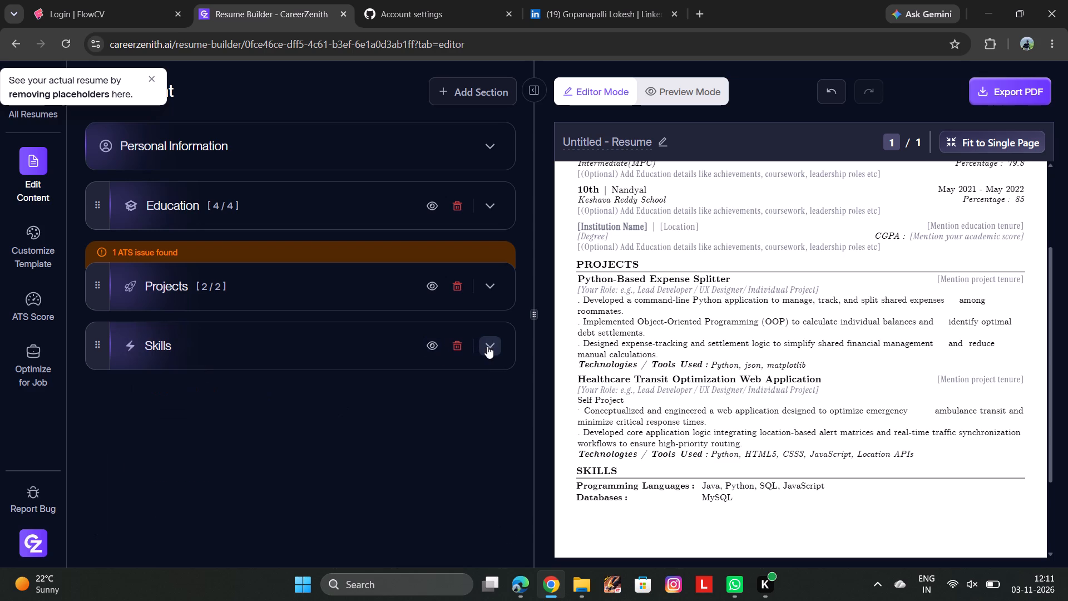
pyautogui.click(477, 474)
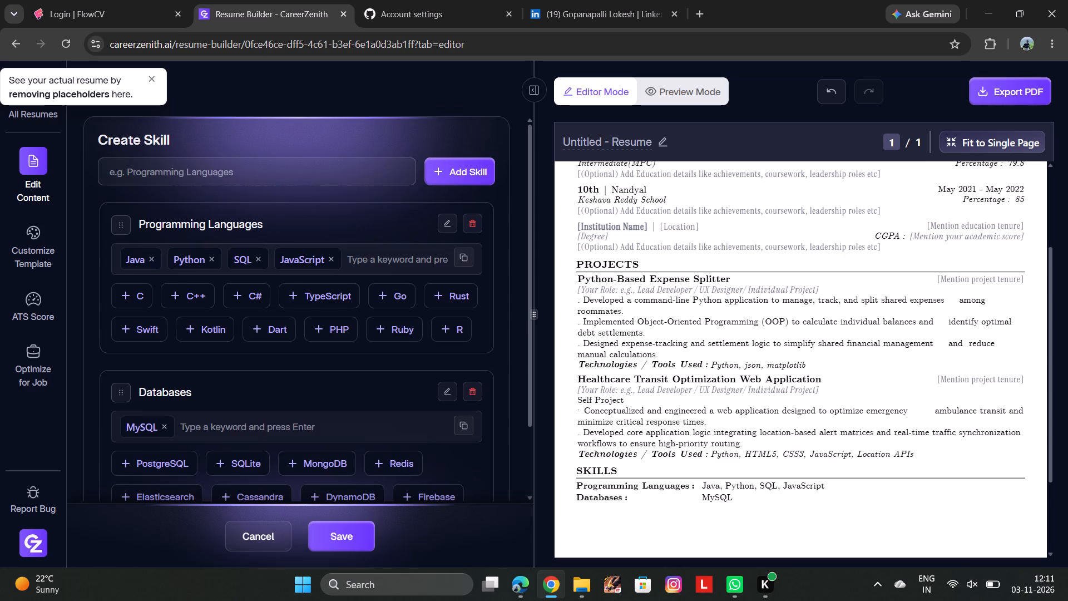
pyautogui.scroll(-4, 294, 396)
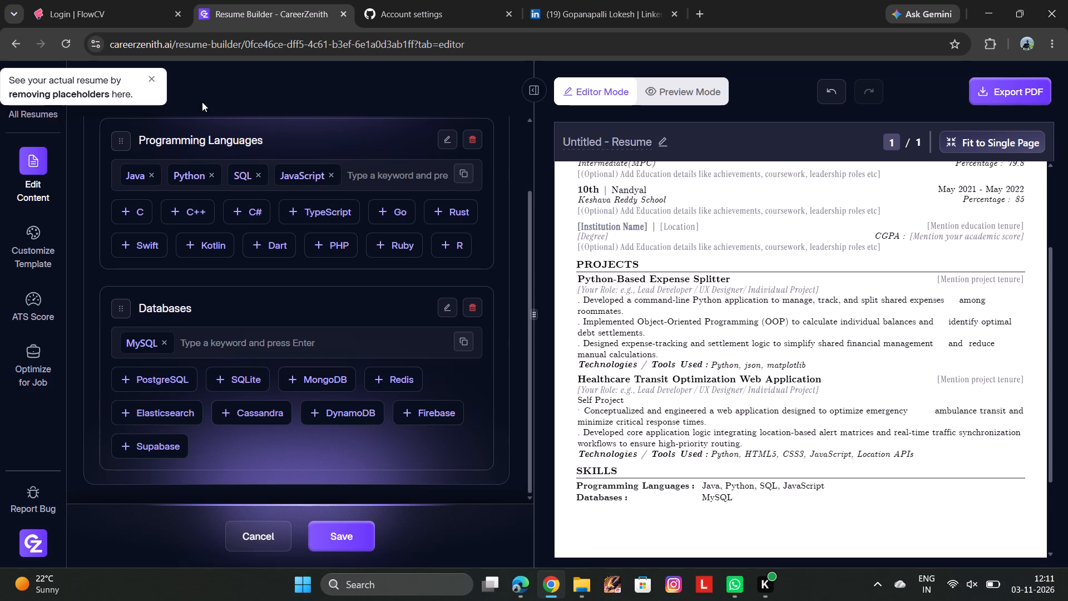
pyautogui.click(150, 77)
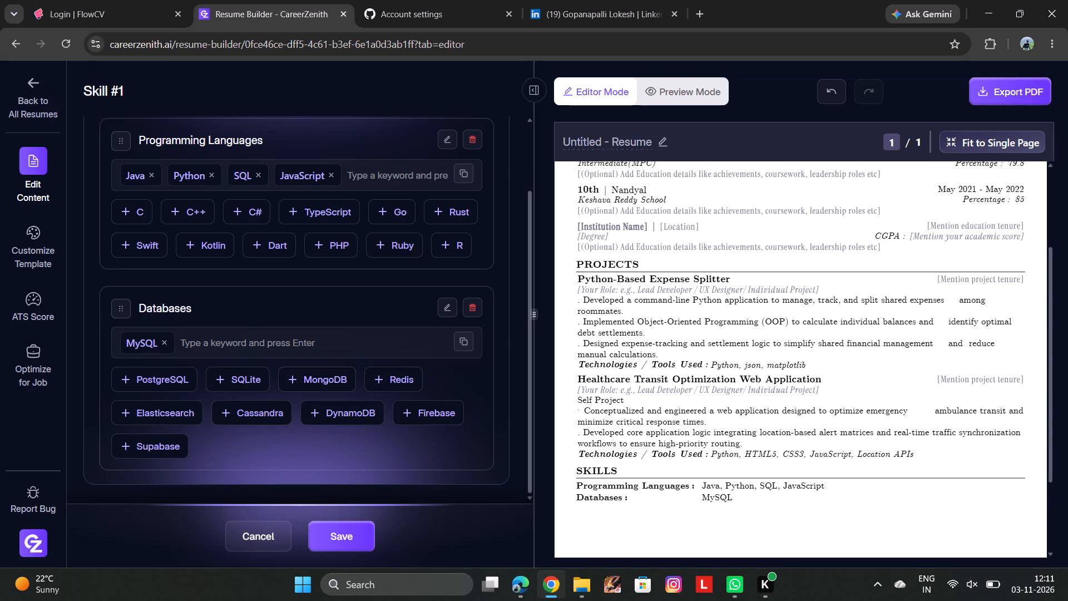
pyautogui.click(365, 536)
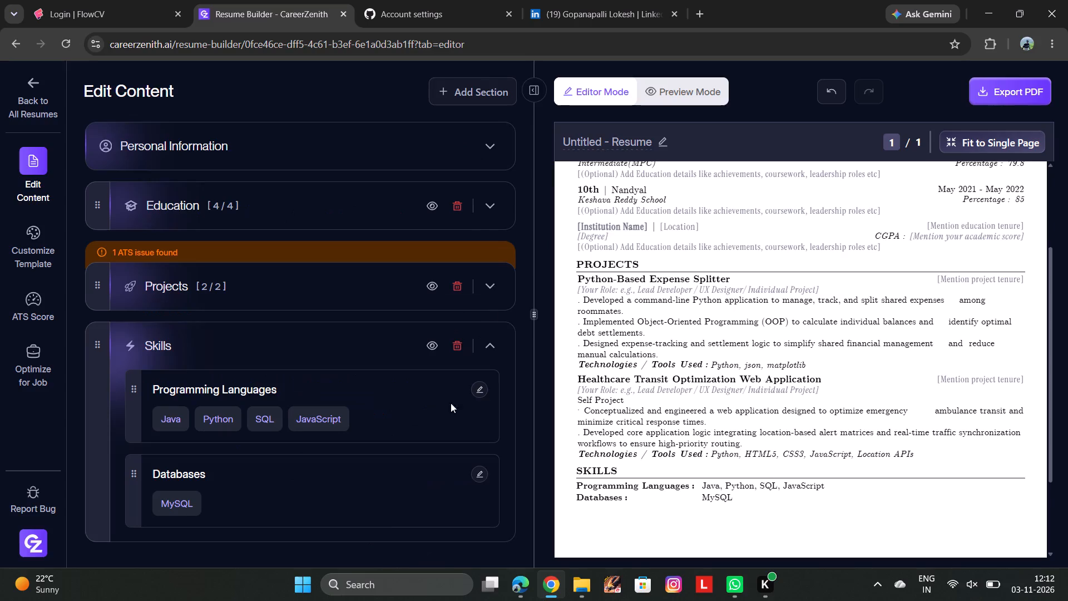
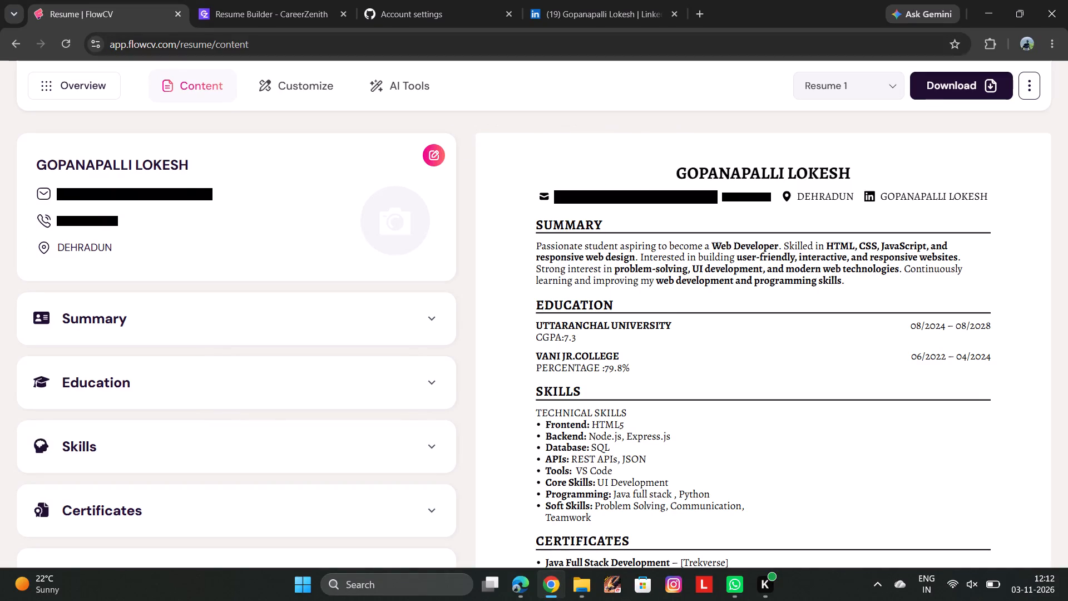
# Examine the full FlowCV resume in the enlarged preview, from summary and education through skills, certificates and projects.
pyautogui.scroll(-1, 611, 364)
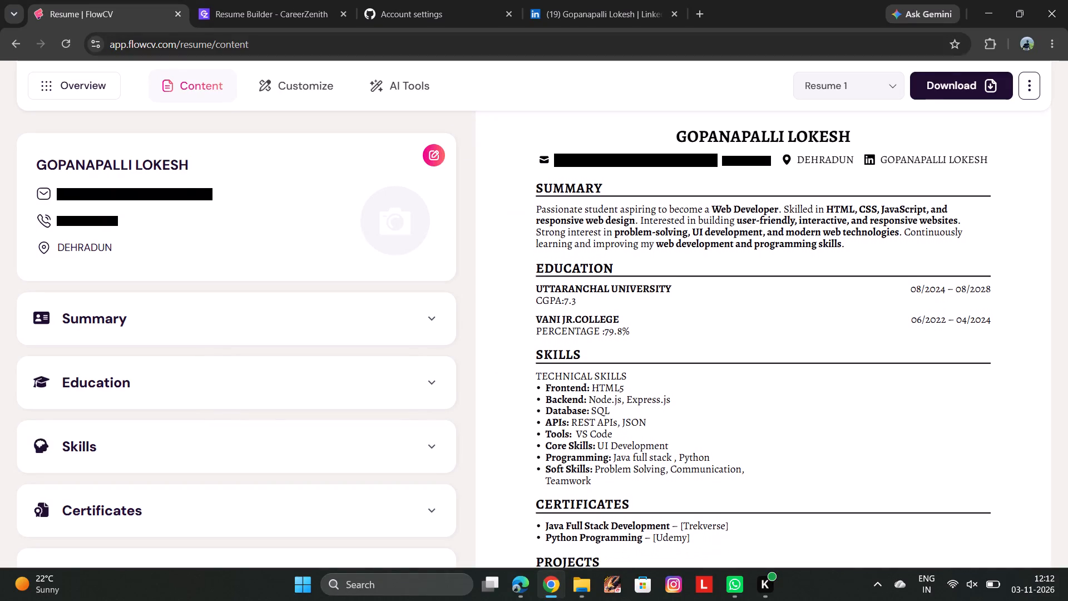
pyautogui.click(637, 326)
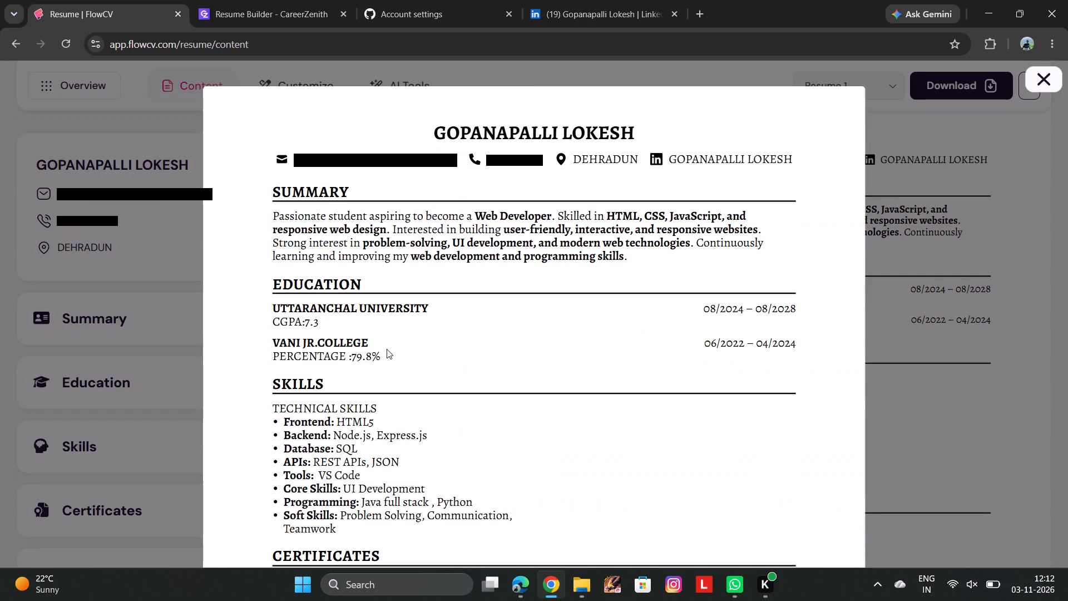
pyautogui.click(387, 349)
pyautogui.scroll(-1, 376, 440)
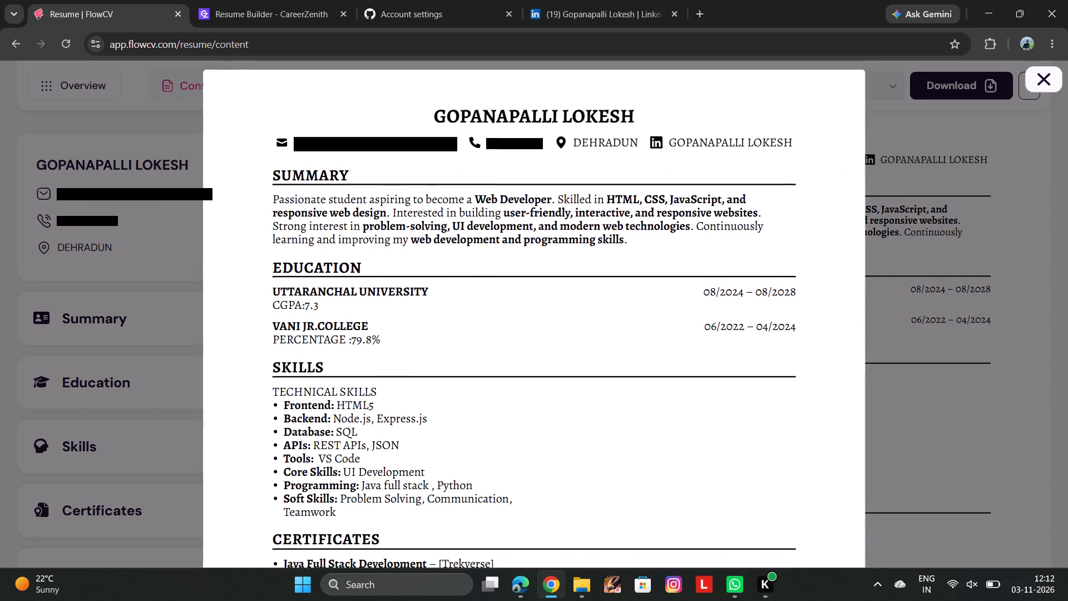
pyautogui.scroll(-3, 376, 440)
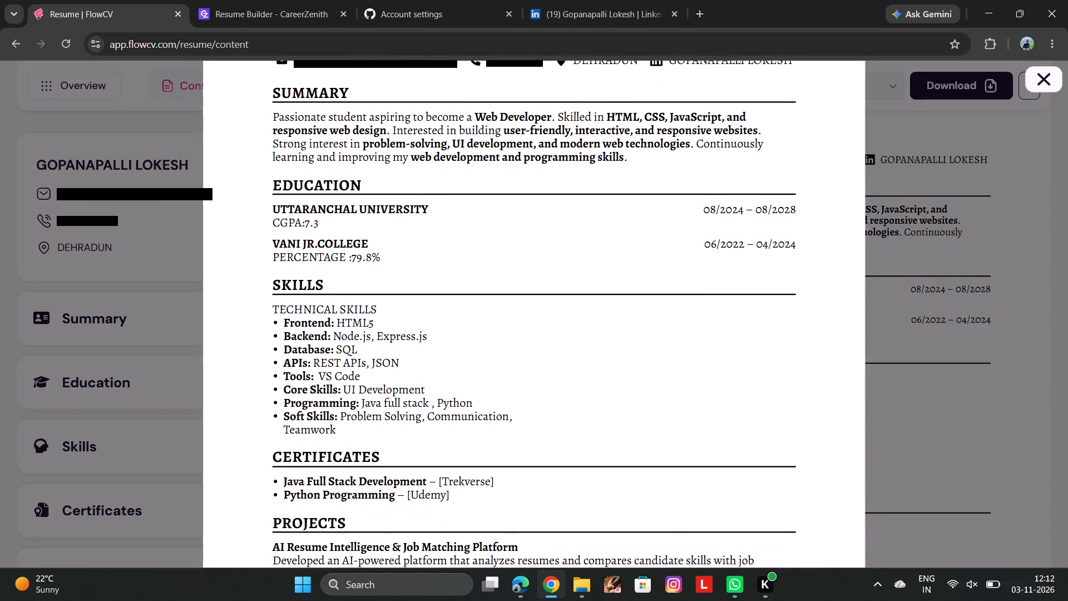
pyautogui.scroll(-4, 376, 440)
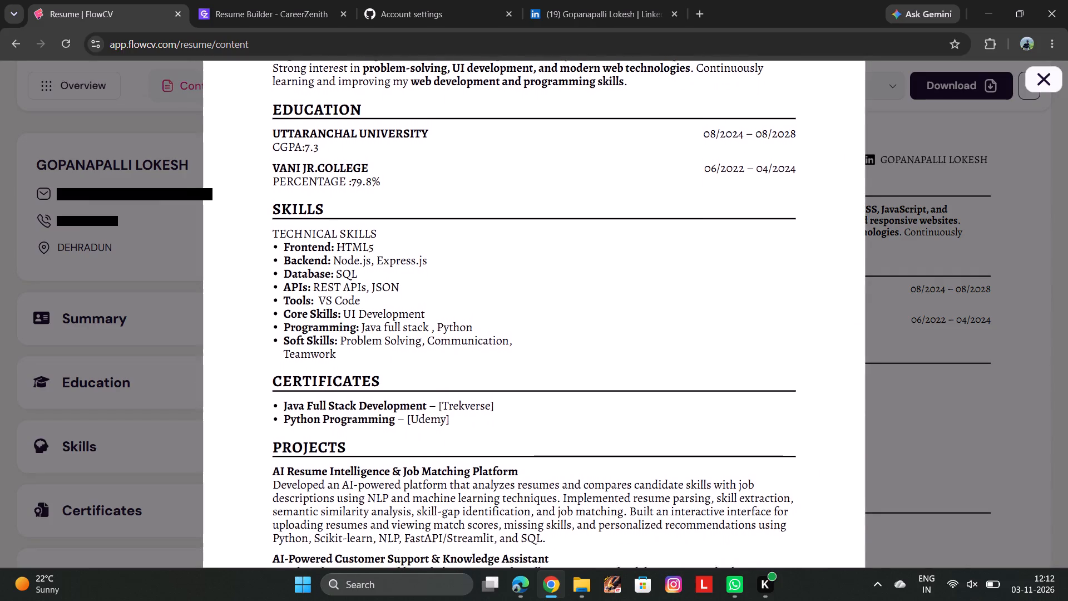
pyautogui.scroll(-3, 376, 440)
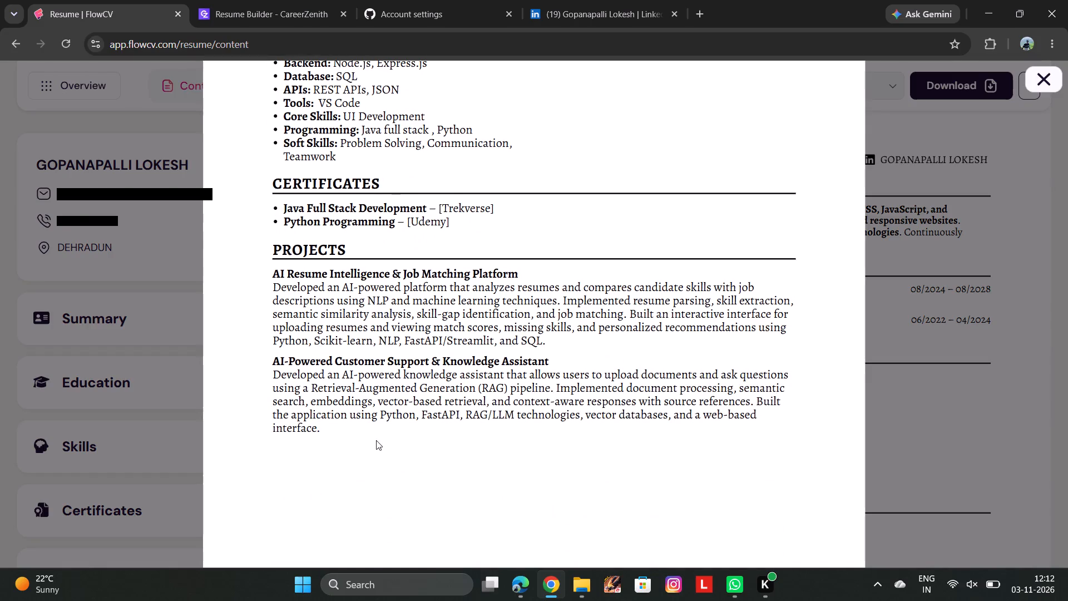
pyautogui.scroll(2, 392, 350)
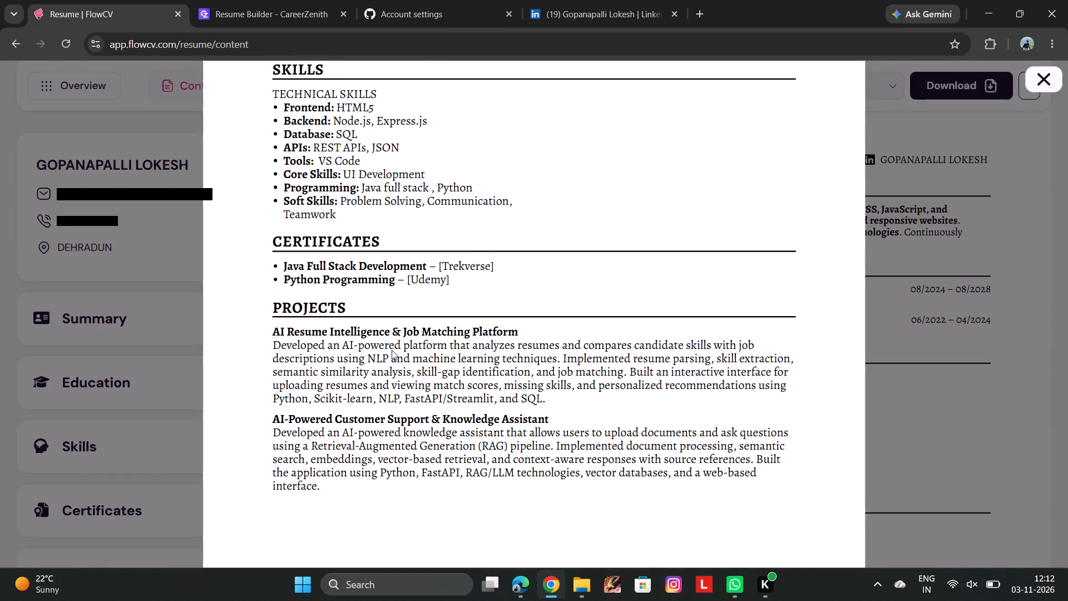
pyautogui.scroll(5, 392, 350)
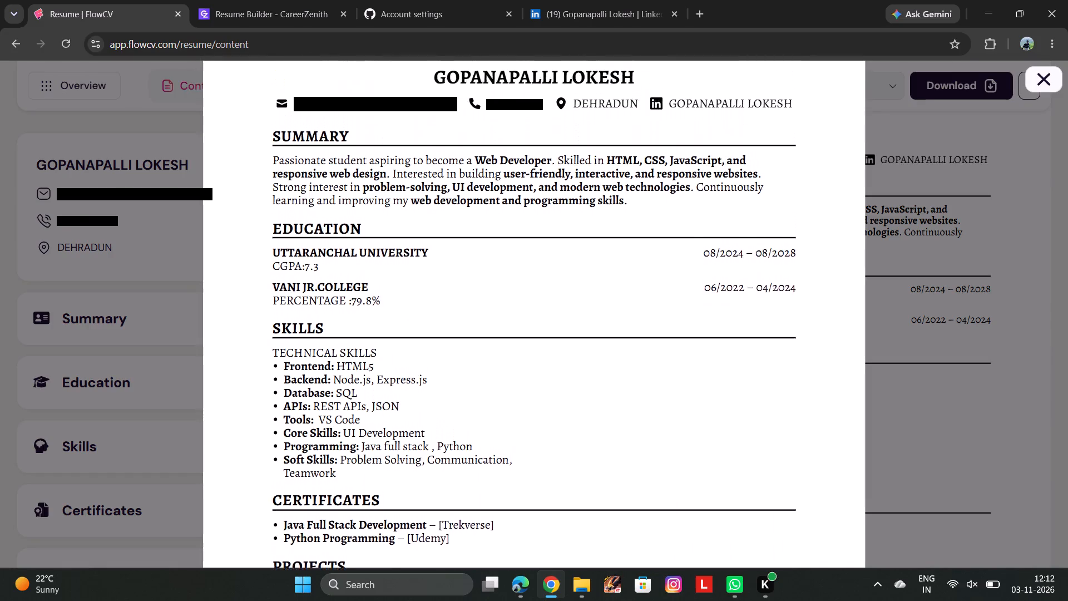
pyautogui.scroll(1, 392, 350)
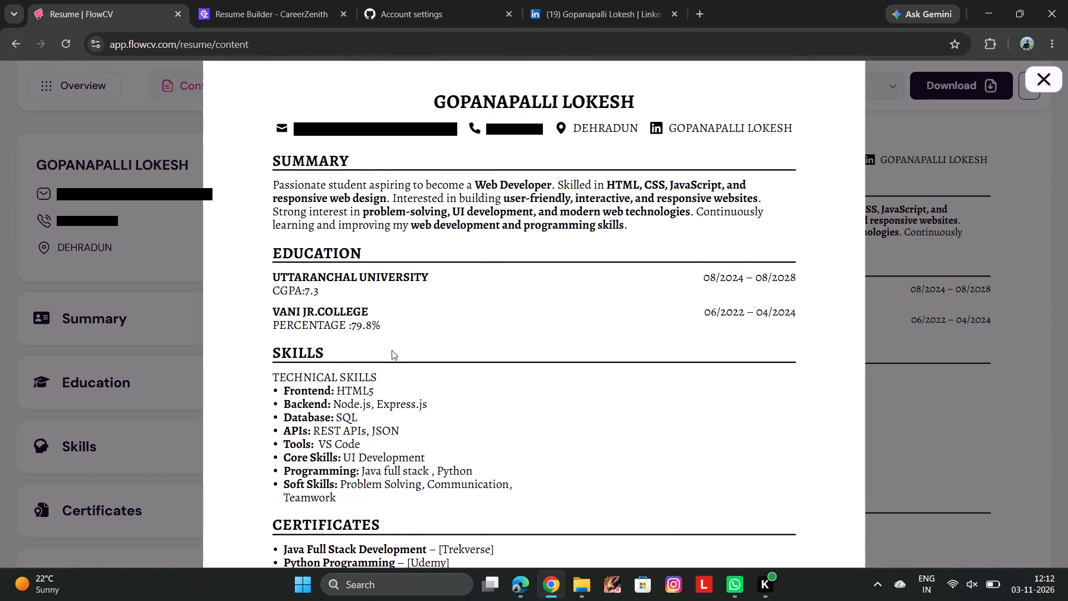
pyautogui.scroll(-2, 392, 350)
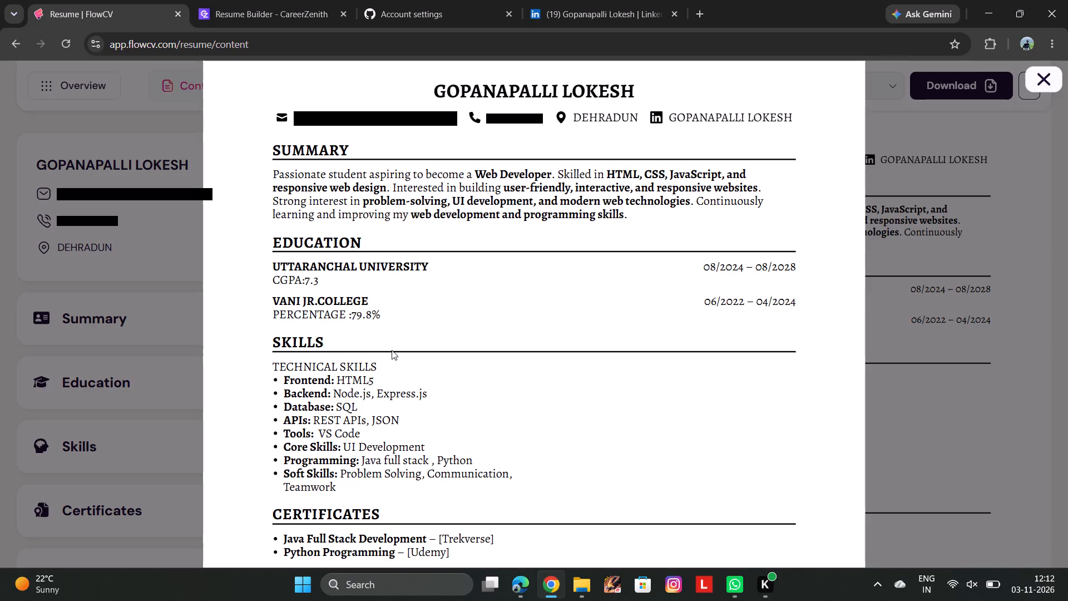
pyautogui.scroll(-4, 392, 350)
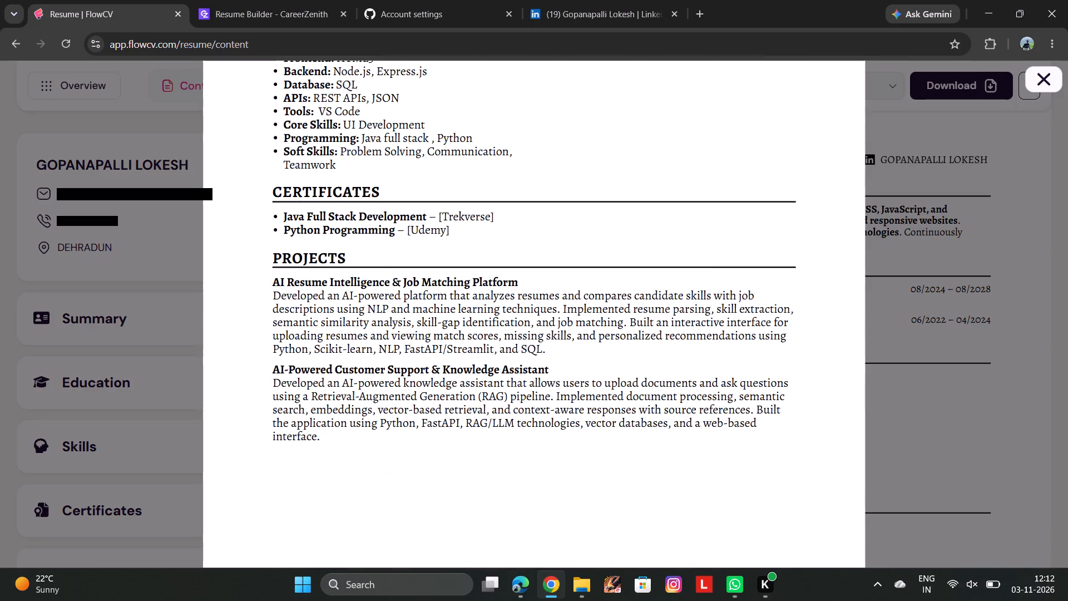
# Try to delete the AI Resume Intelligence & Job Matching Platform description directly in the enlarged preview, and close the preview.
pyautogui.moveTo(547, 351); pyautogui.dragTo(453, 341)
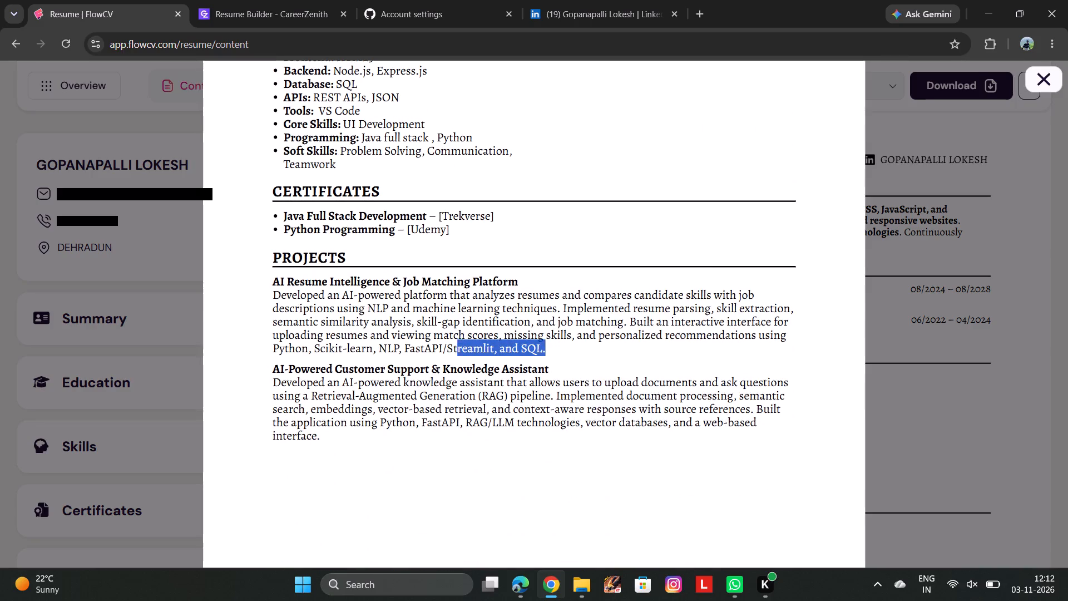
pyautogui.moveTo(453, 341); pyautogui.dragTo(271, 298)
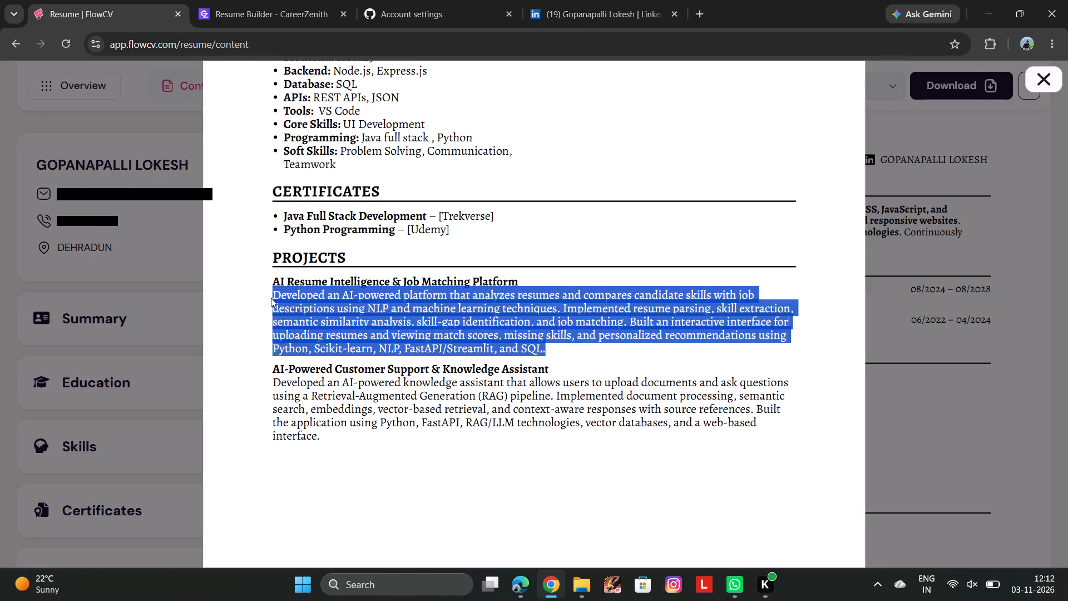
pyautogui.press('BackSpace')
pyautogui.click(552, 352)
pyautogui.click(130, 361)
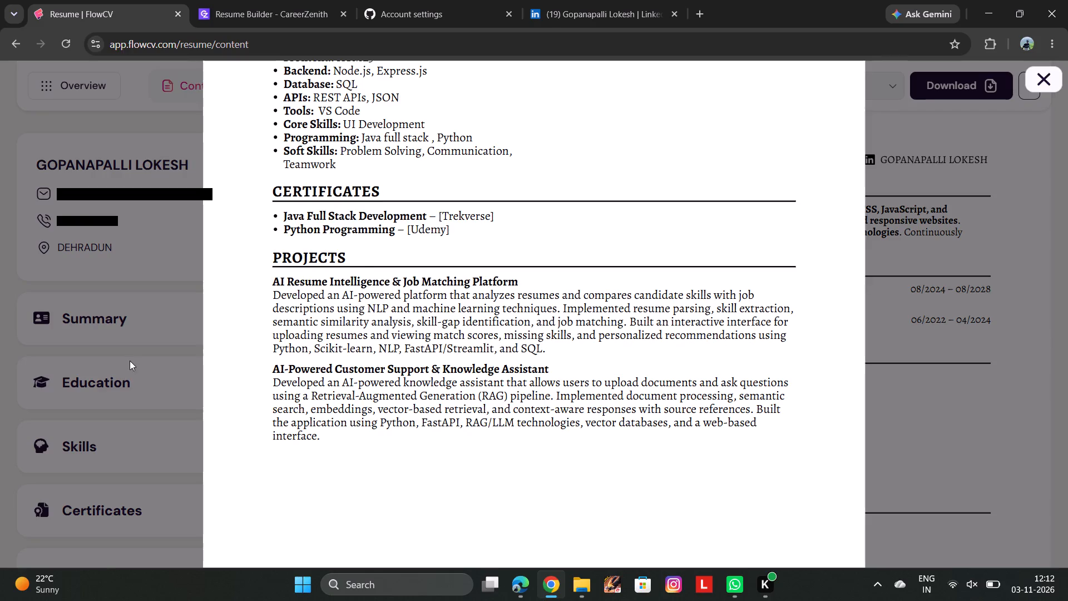
# Open the Projects section in the resume content editor.
pyautogui.scroll(-2, 144, 495)
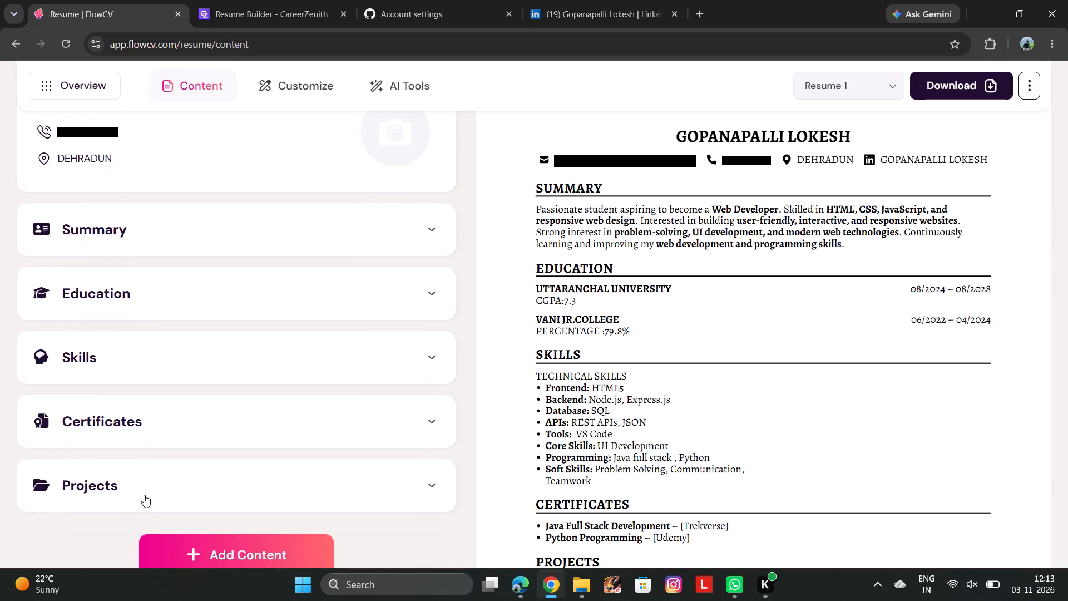
# Clear the project title of the AI Resume Intelligence & Job Matching Platform entry in the Projects section.
pyautogui.click(130, 485)
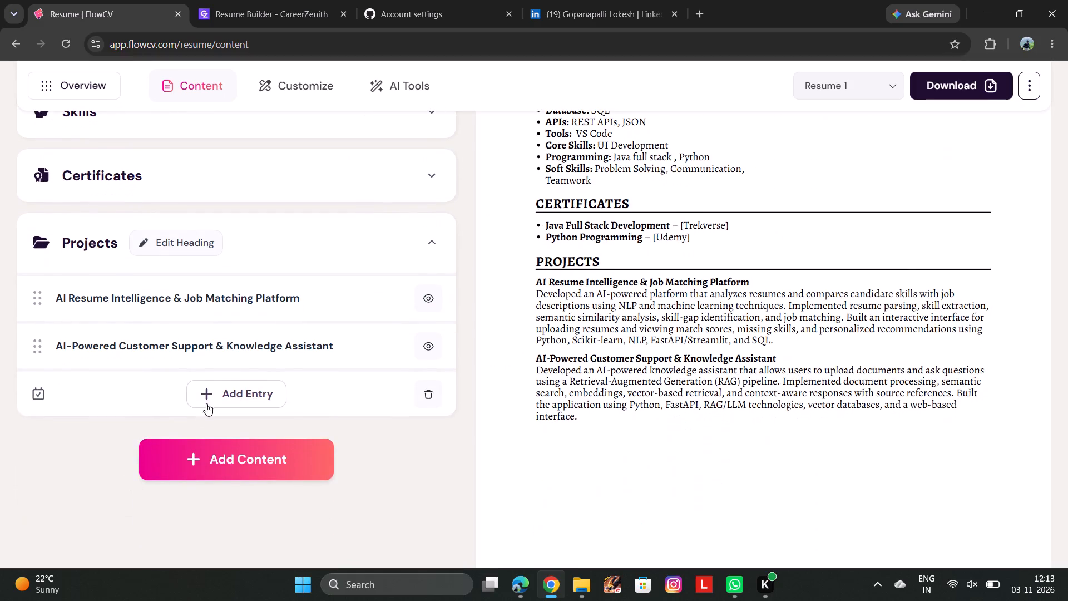
pyautogui.click(203, 308)
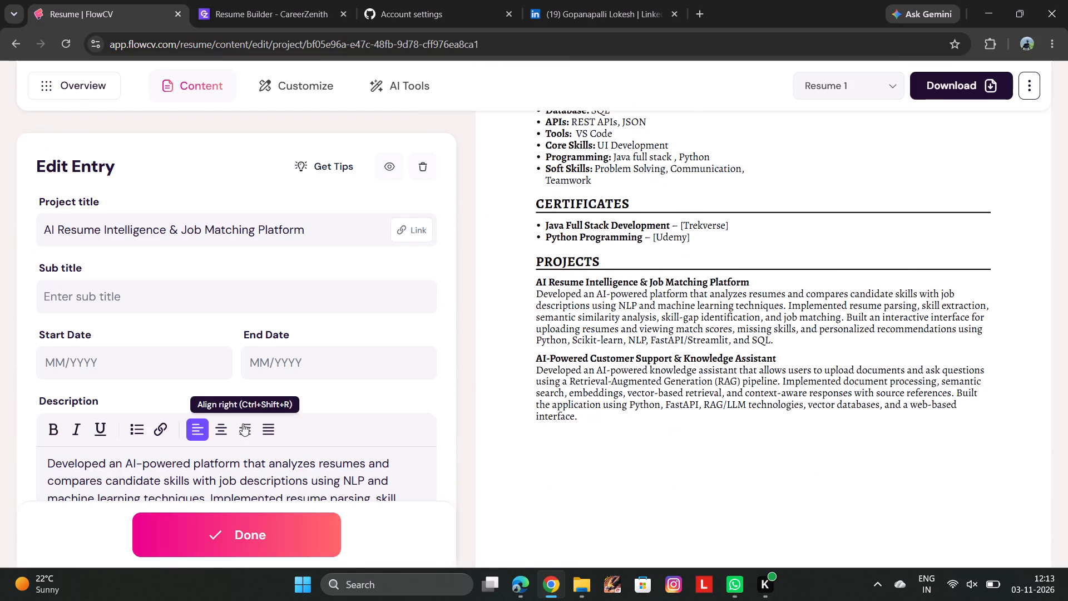
pyautogui.scroll(-2, 243, 423)
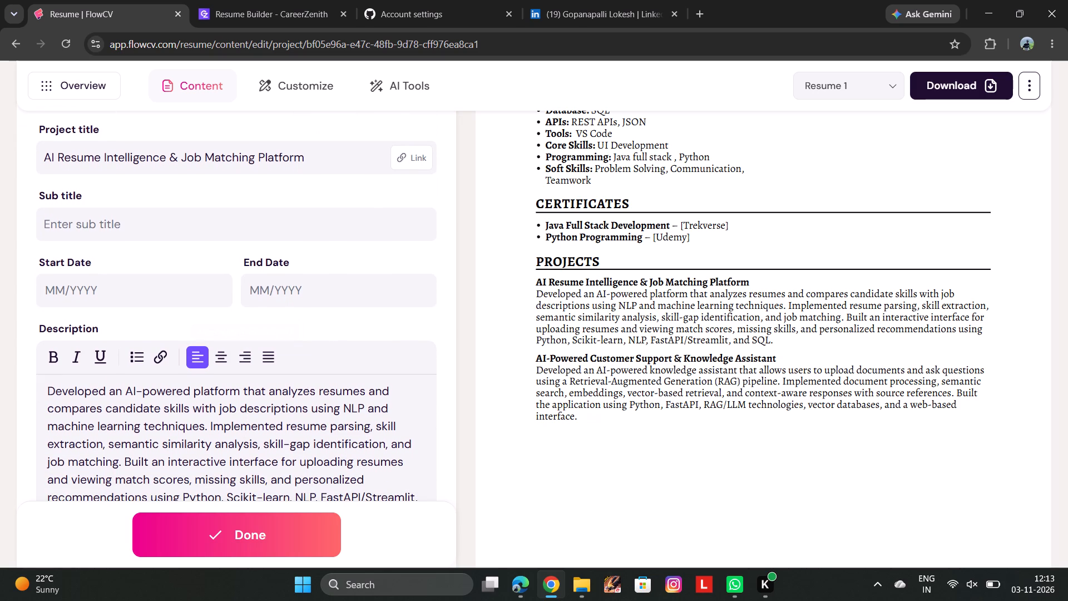
pyautogui.moveTo(311, 155); pyautogui.dragTo(43, 157)
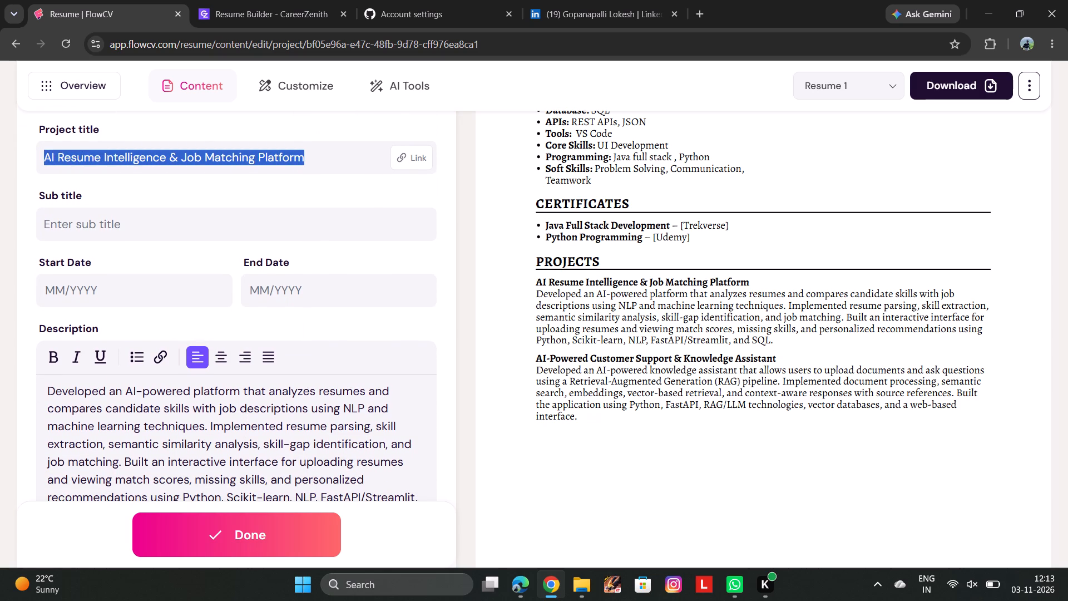
pyautogui.press('BackSpace')
pyautogui.moveTo(43, 157); pyautogui.dragTo(590, 423)
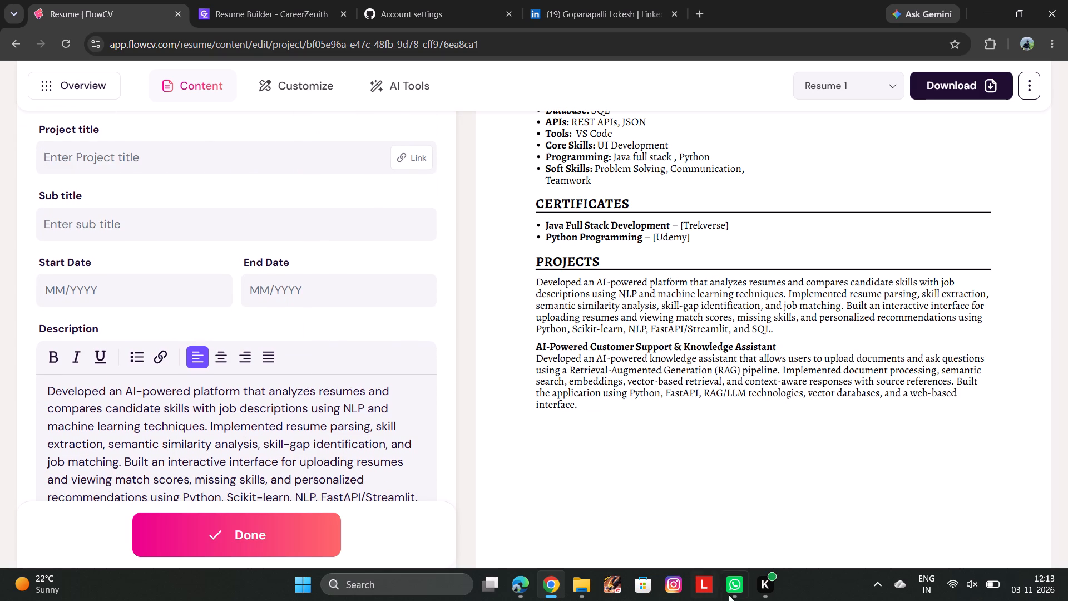
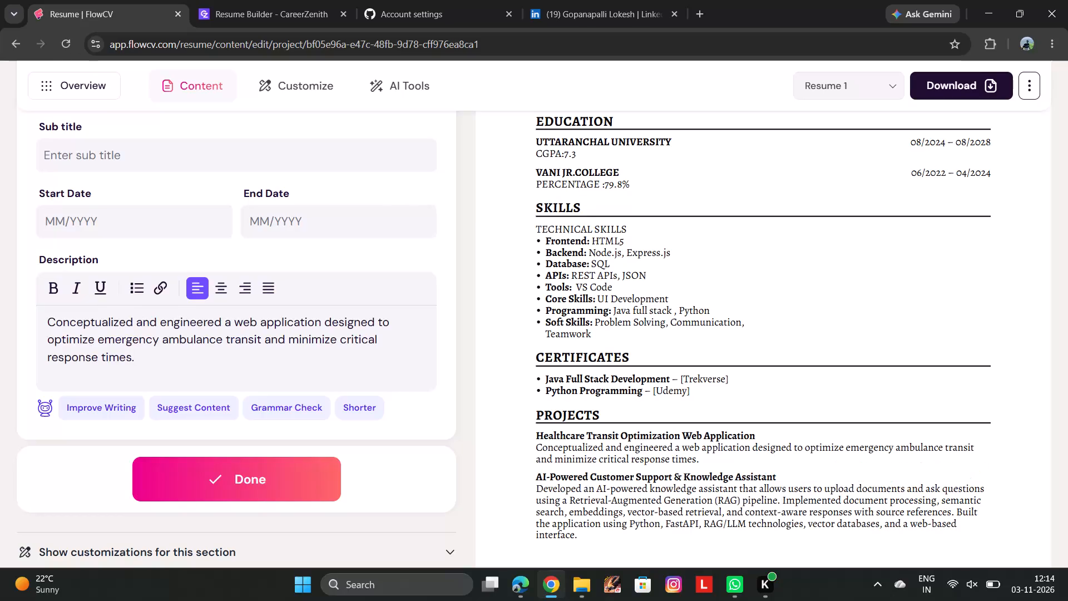
# Put a period and space before "Conceptualized" in the Healthcare Transit project description, and add two spaces before "optimize".
pyautogui.click(46, 323)
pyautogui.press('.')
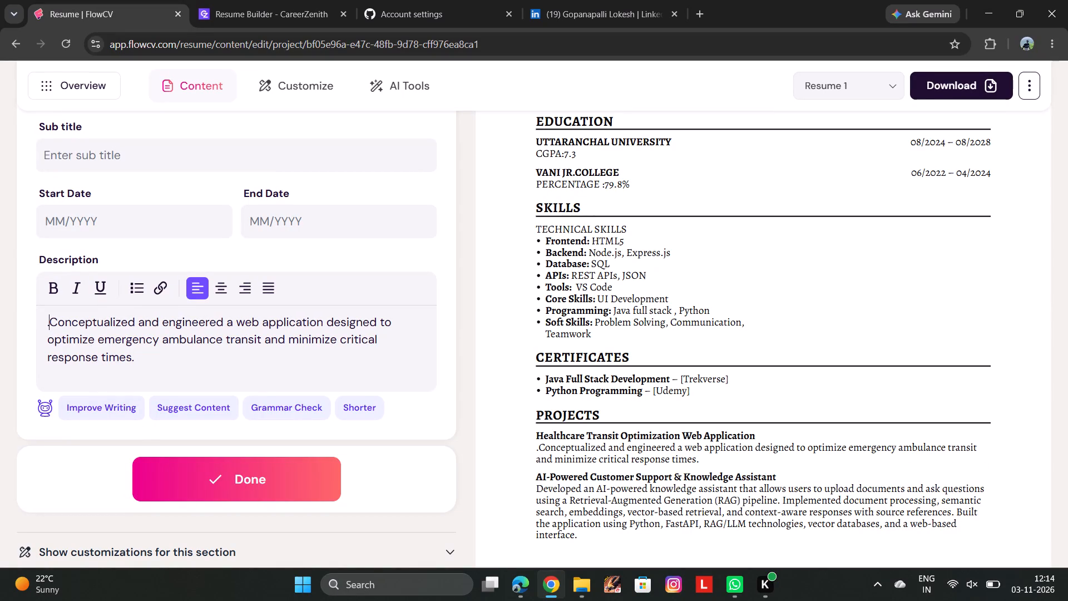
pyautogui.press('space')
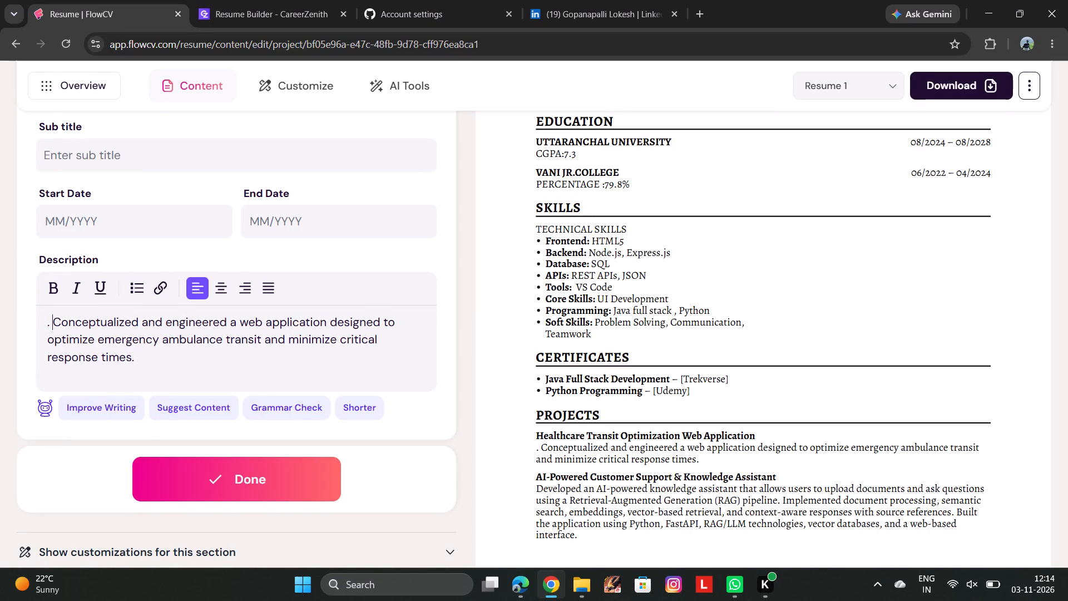
pyautogui.click(51, 339)
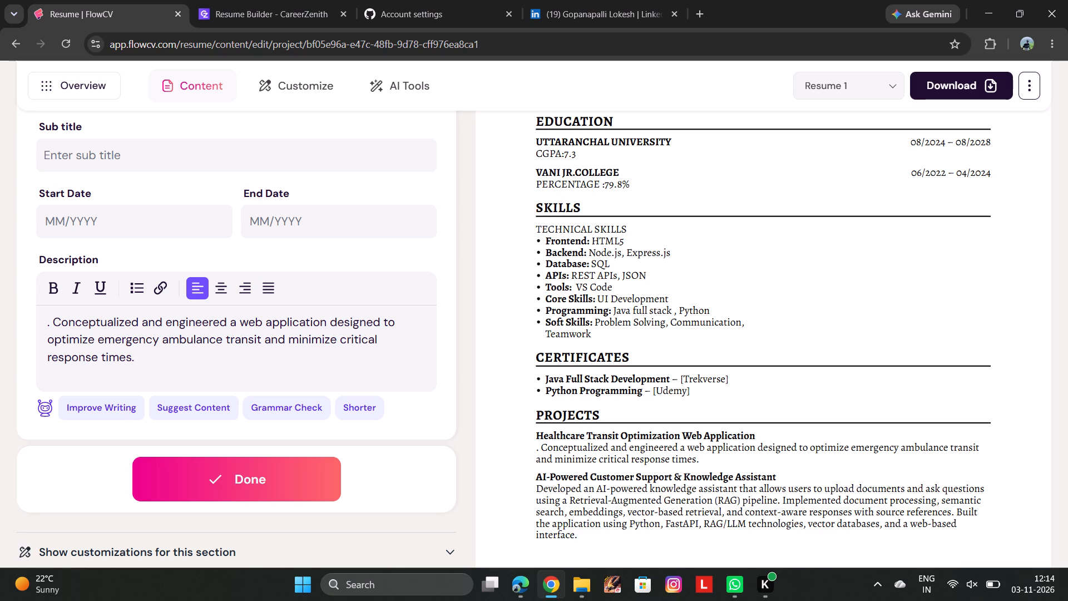
pyautogui.press('Left')
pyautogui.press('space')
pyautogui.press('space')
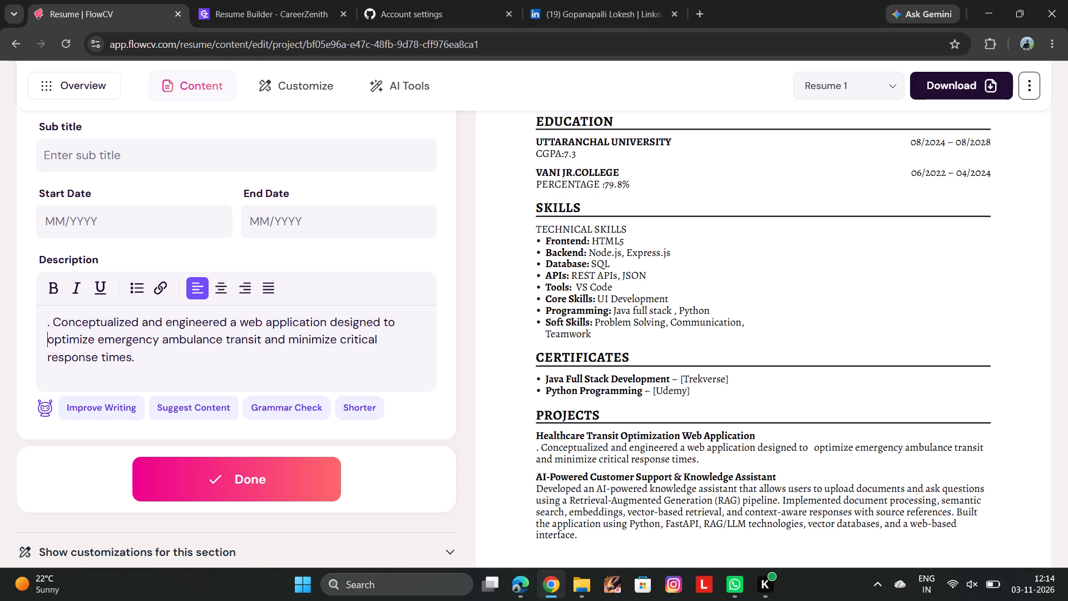
# Start a new line after "response times." at the end of the Healthcare Transit project description.
pyautogui.click(136, 356)
pyautogui.press('Return')
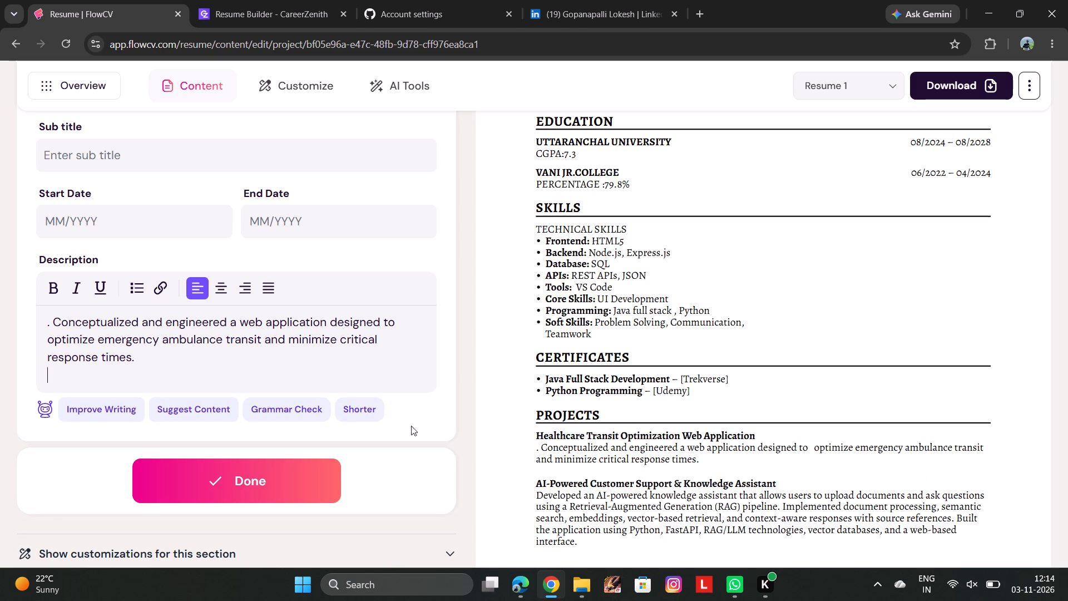
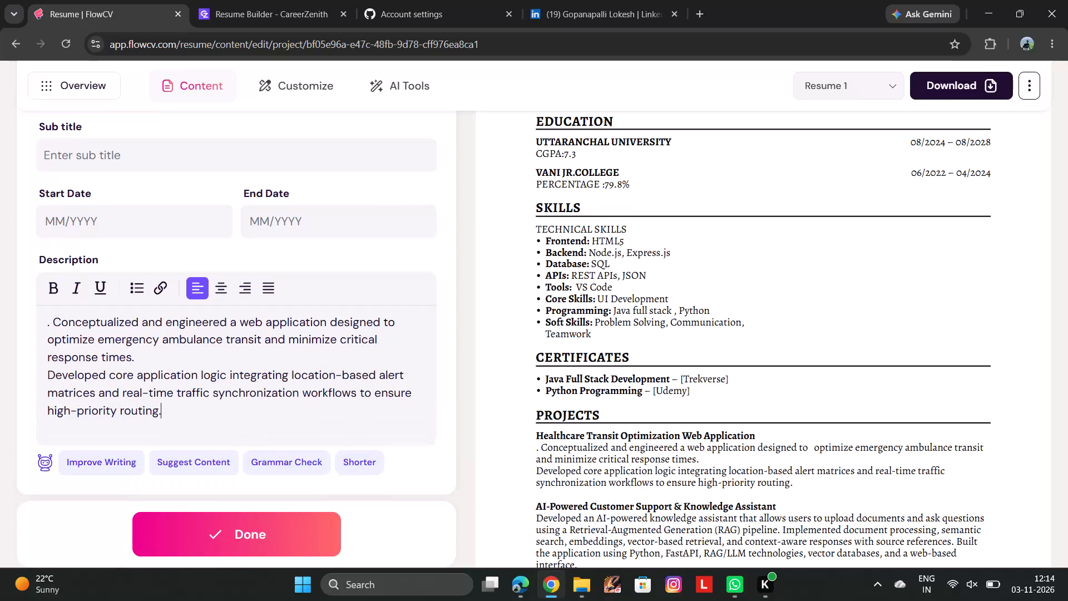
# Insert a period and a space before "Developed core application logic" in the Healthcare Transit Optimization Web Application description.
pyautogui.click(47, 375)
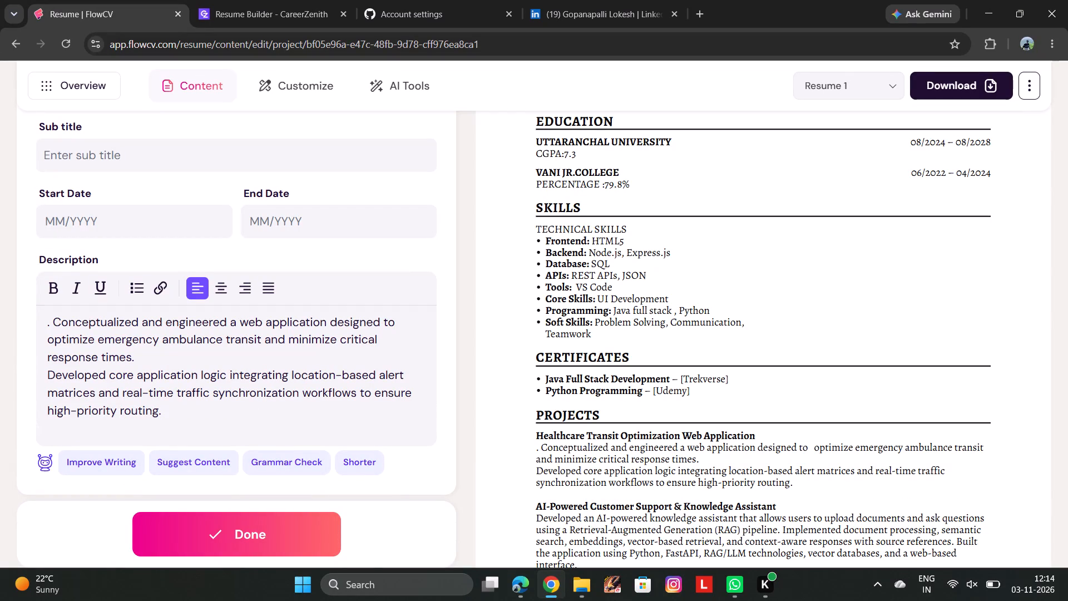
pyautogui.write('.')
pyautogui.press('space')
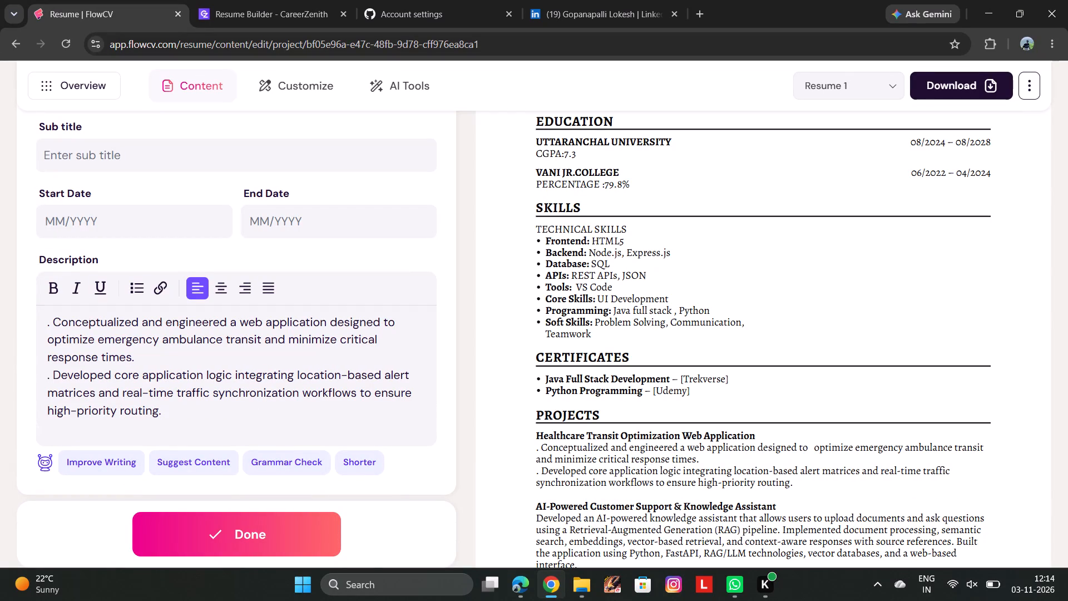
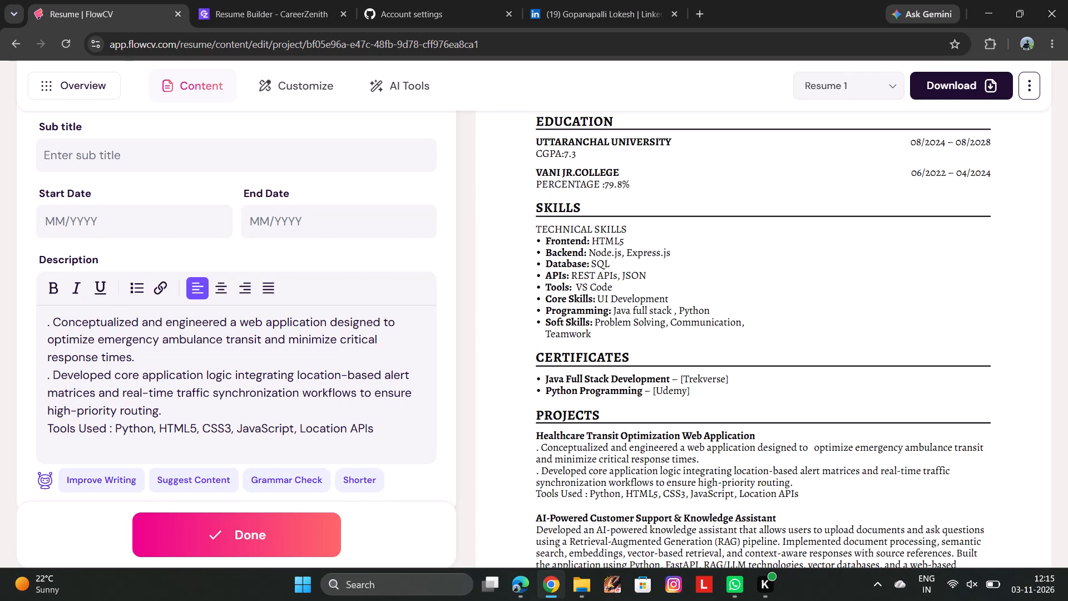
# Review the updated project in the resume preview and finish editing the Healthcare Transit Optimization Web Application entry.
pyautogui.scroll(-1, 568, 381)
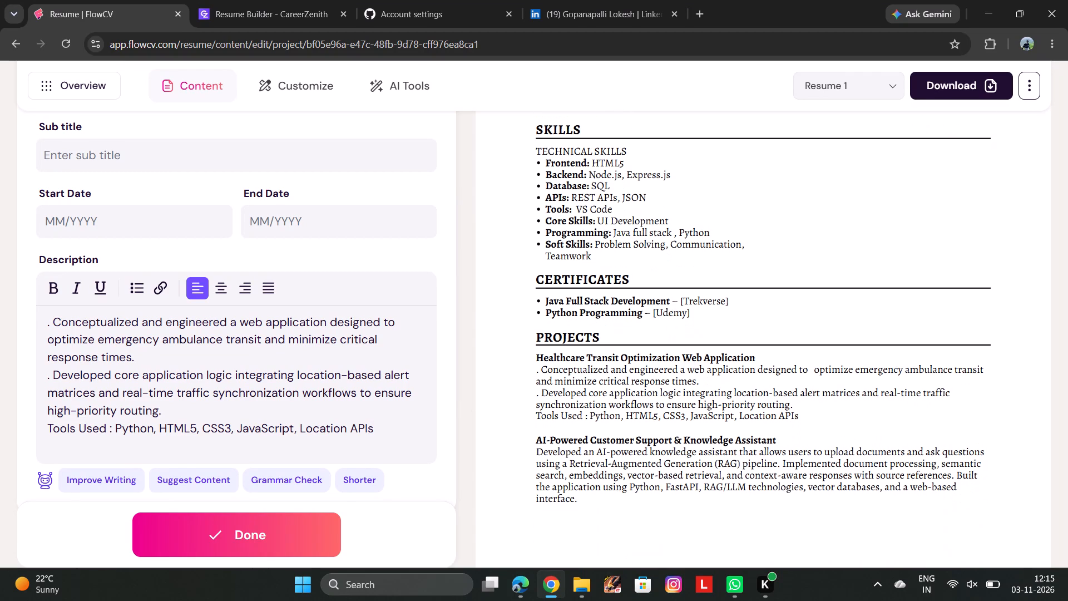
pyautogui.scroll(-1, 568, 381)
pyautogui.scroll(-1, 337, 390)
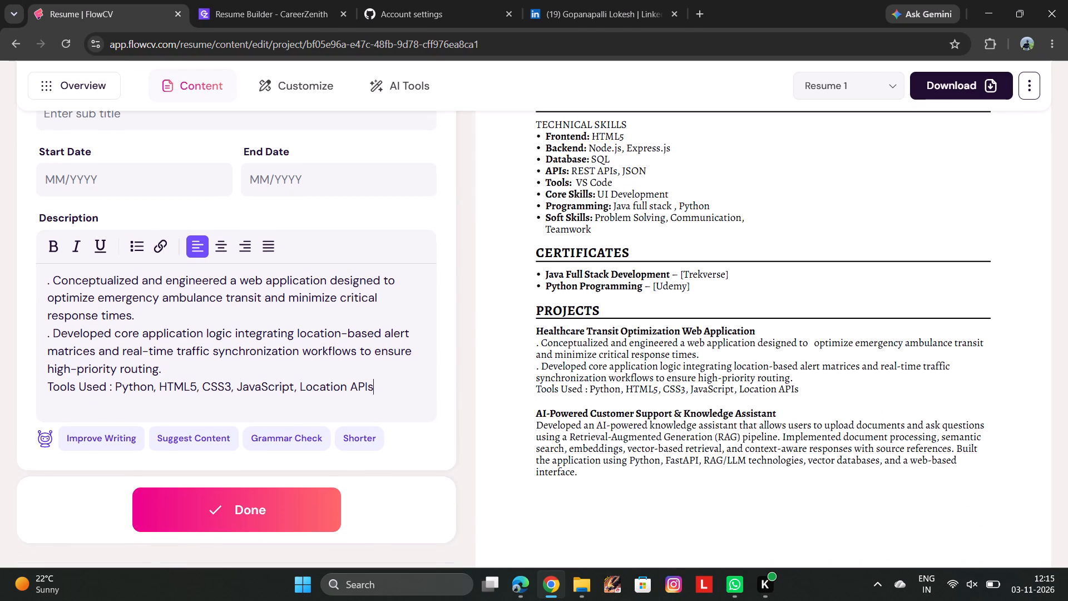
pyautogui.scroll(-1, 337, 390)
pyautogui.click(263, 494)
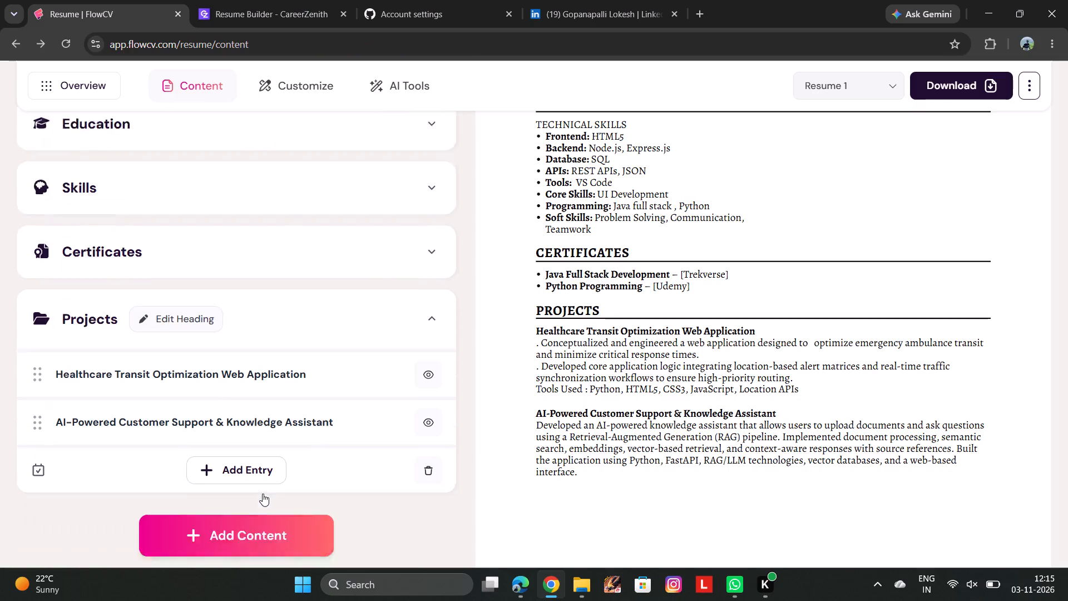
# Open the AI-Powered Customer Support & Knowledge Assistant project entry and clear its project title.
pyautogui.click(187, 364)
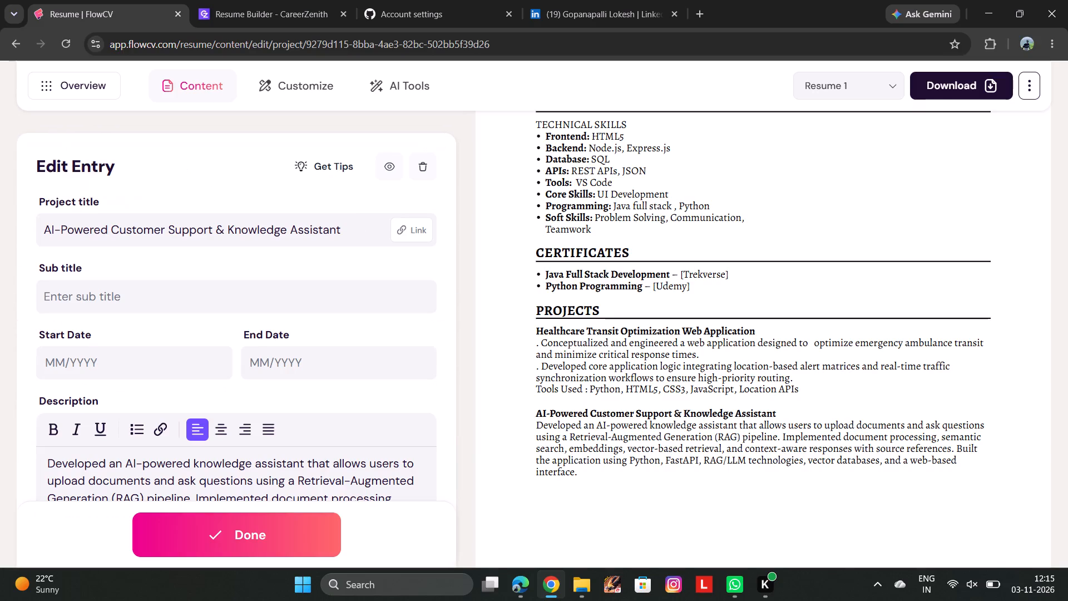
pyautogui.moveTo(347, 228); pyautogui.dragTo(42, 226)
pyautogui.press('BackSpace')
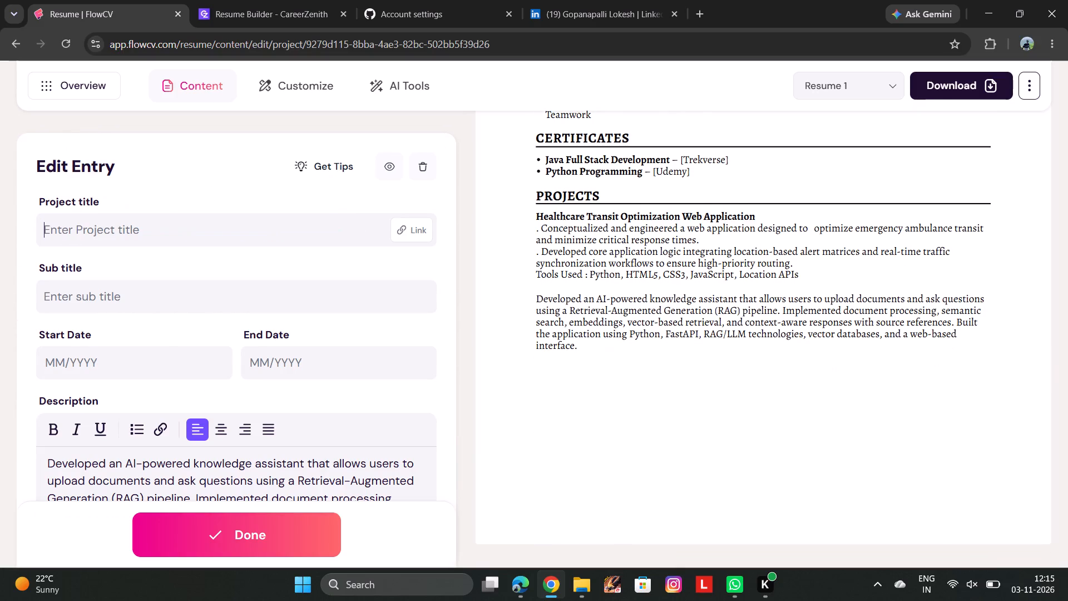
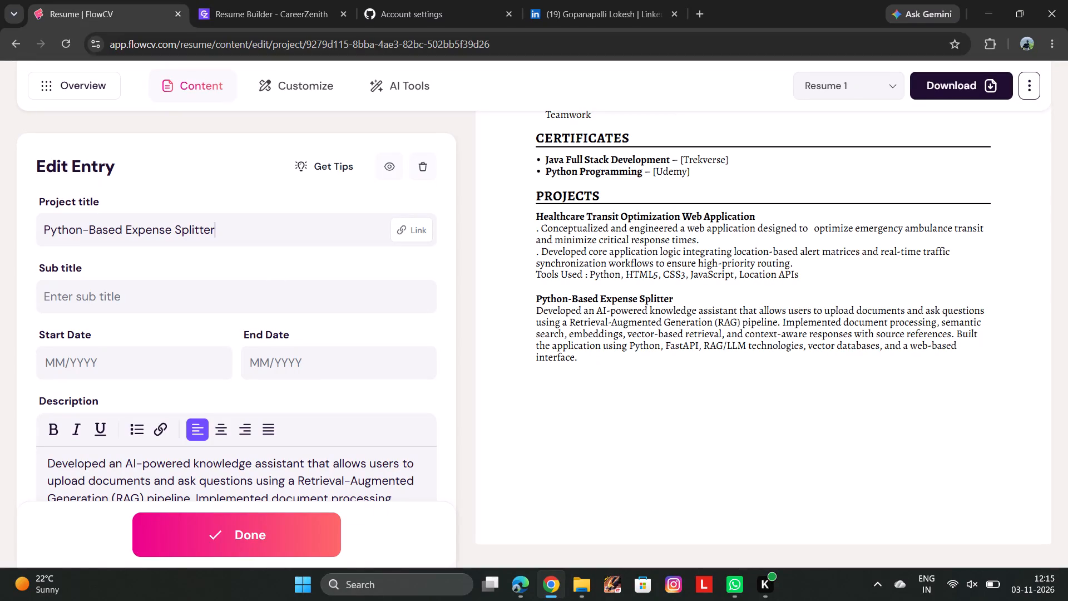
# Clear the entire old AI-powered knowledge assistant description from the Python-Based Expense Splitter project entry.
pyautogui.scroll(-1, 226, 381)
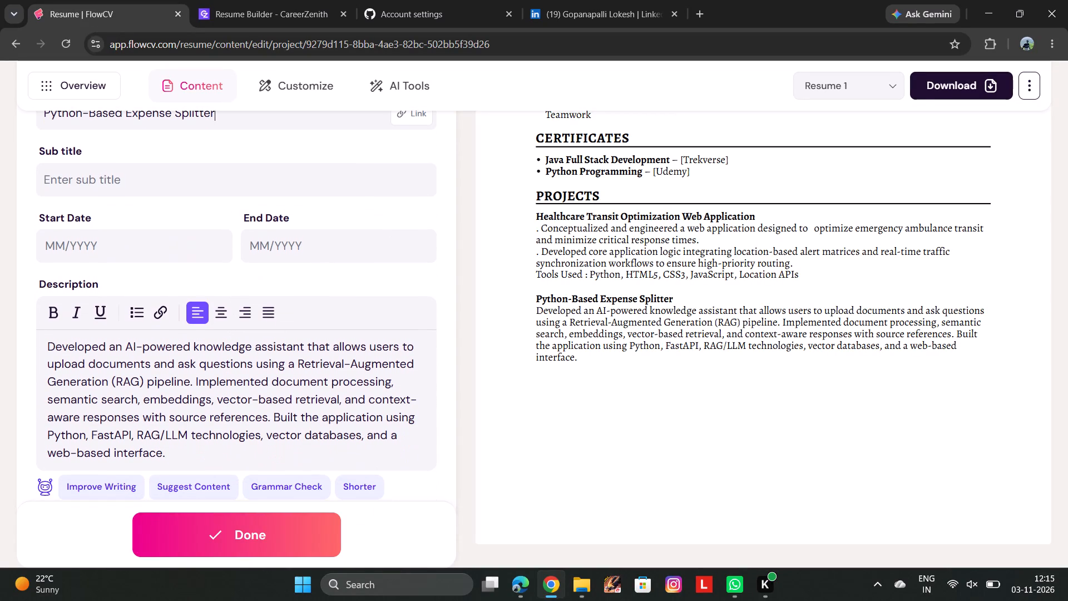
pyautogui.moveTo(164, 456); pyautogui.dragTo(51, 342)
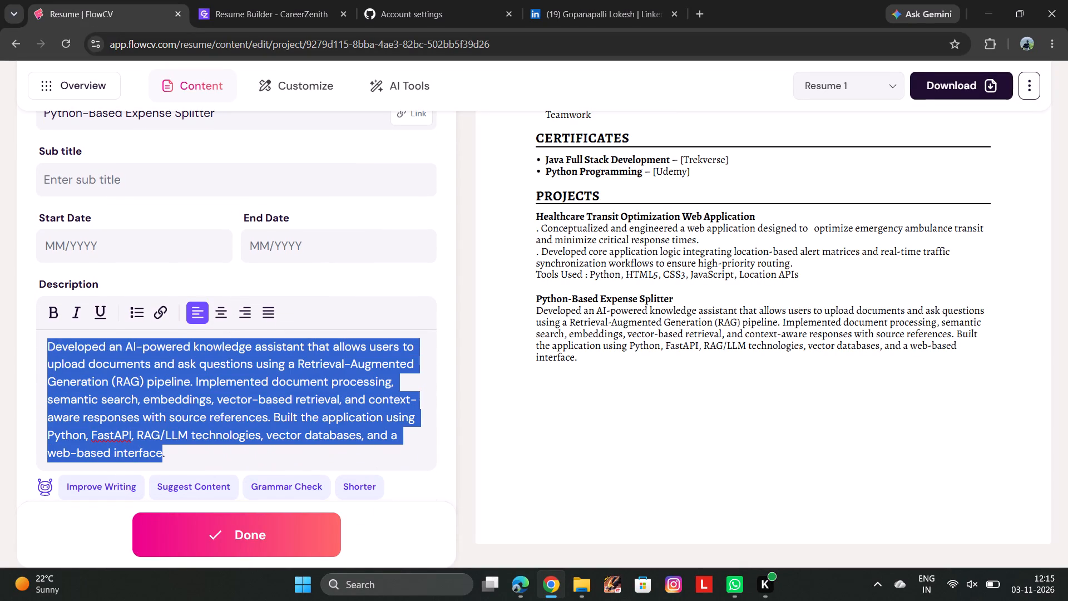
pyautogui.press('BackSpace')
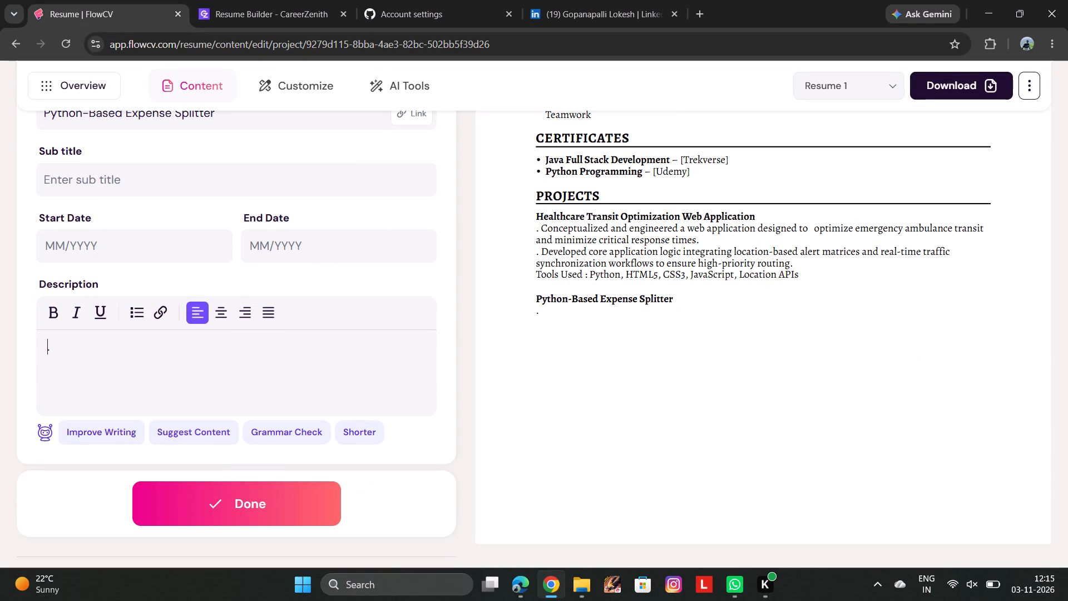
pyautogui.press('Right')
pyautogui.press('BackSpace')
pyautogui.press('BackSpace')
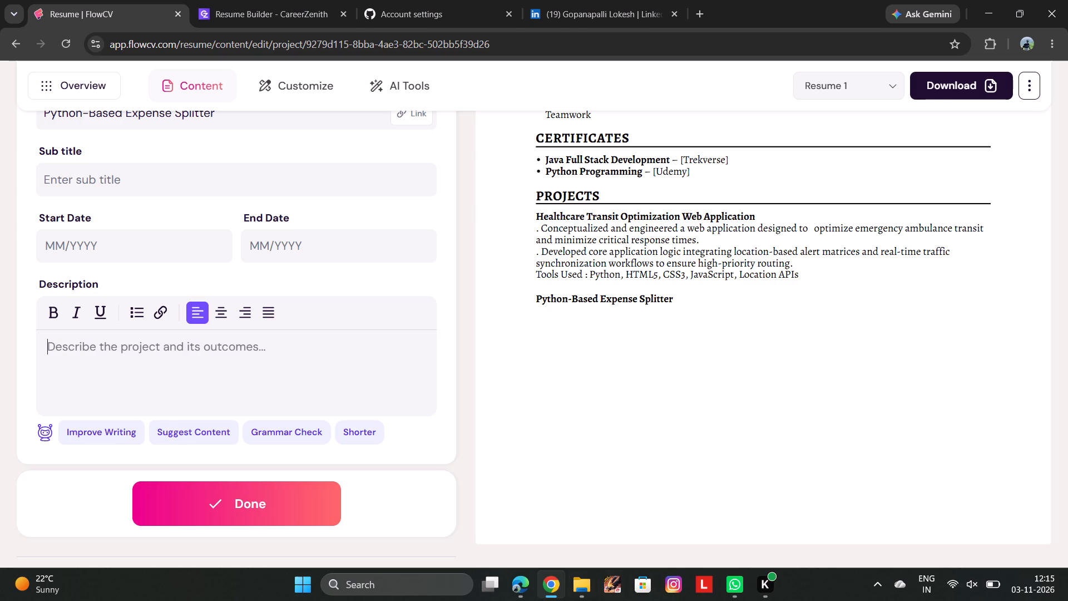
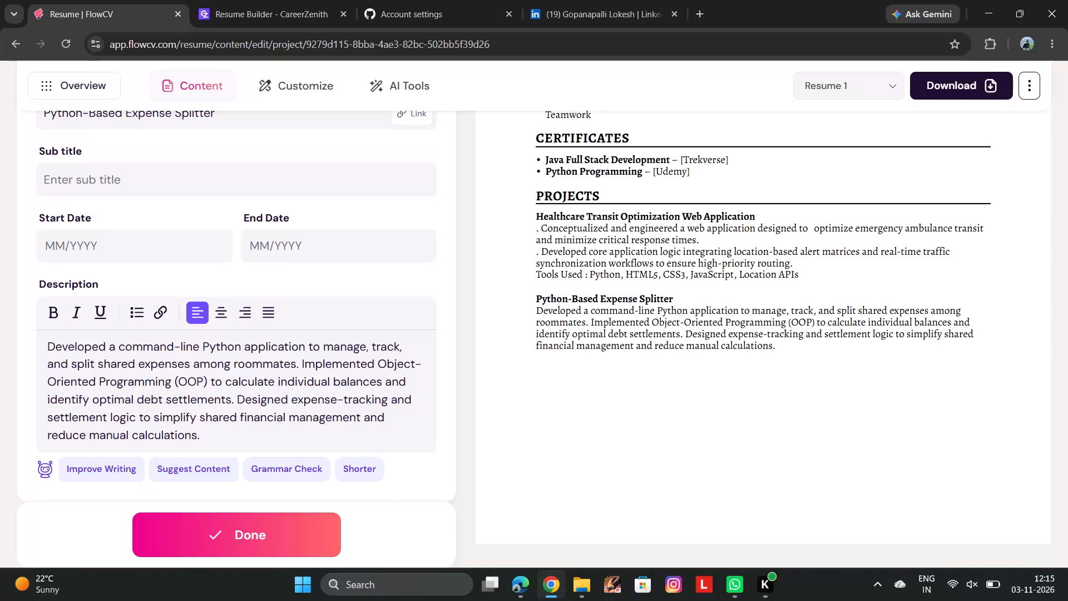
# Split the Expense Splitter description into three separate lines, with new lines starting at "Implemented" and "Designed" and no leading space.
pyautogui.click(296, 368)
pyautogui.press('Right')
pyautogui.press('Return')
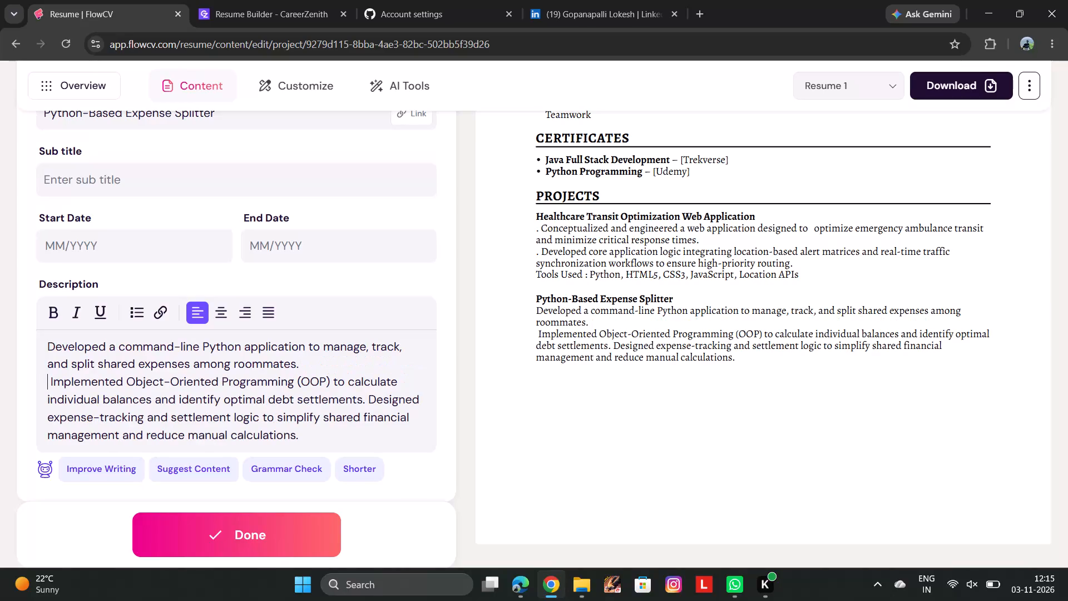
pyautogui.press('Down')
pyautogui.press('Up')
pyautogui.press('Right')
pyautogui.press('BackSpace')
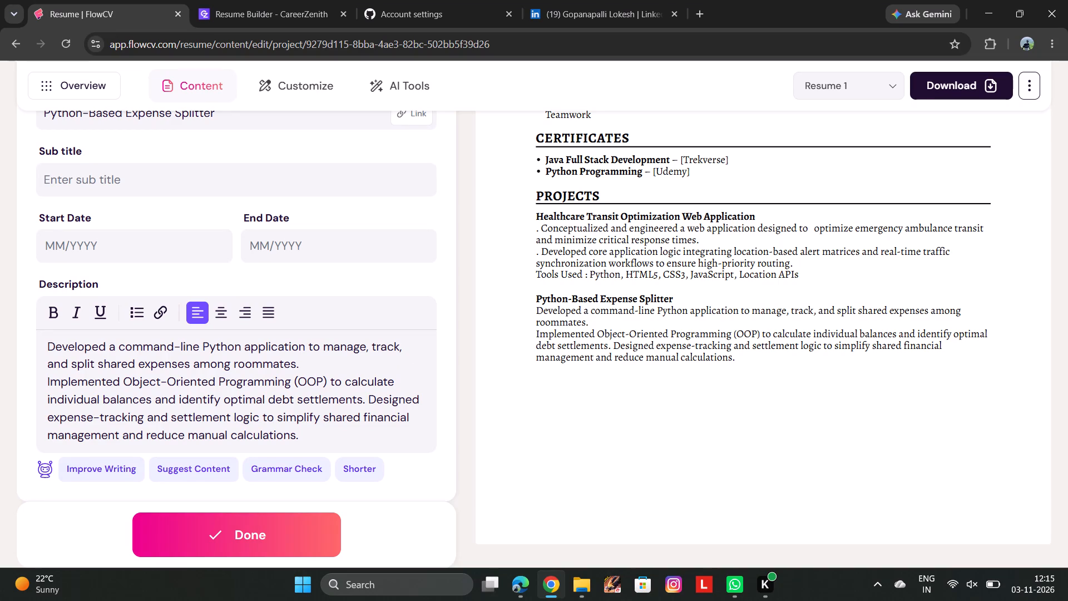
pyautogui.click(365, 398)
pyautogui.press('Down')
pyautogui.press('Up')
pyautogui.press('Right')
pyautogui.press('Return')
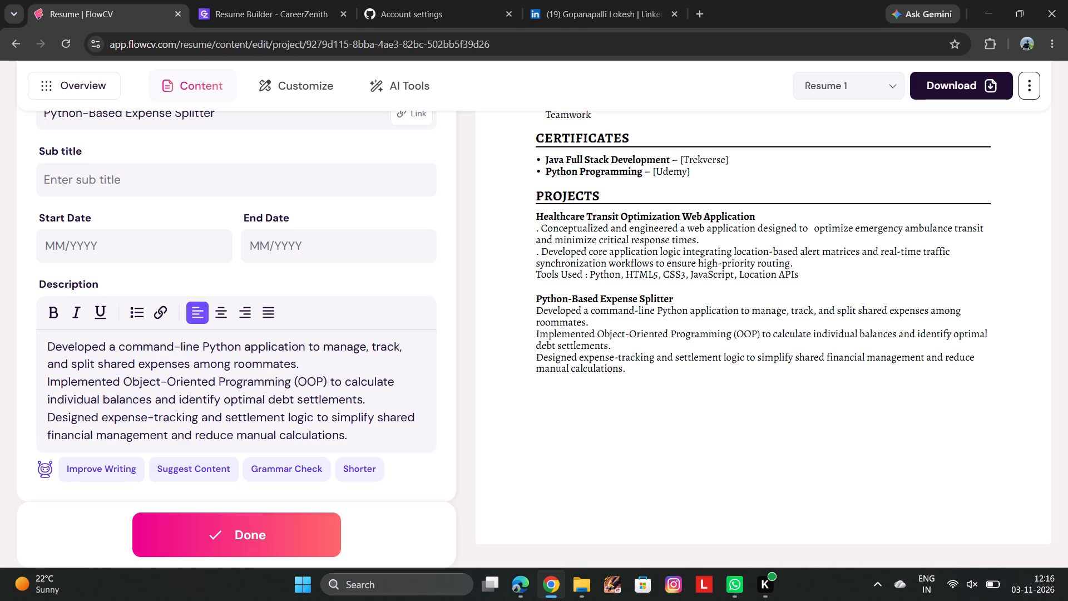
# Put a period and a space as a bullet marker before the description lines starting with "Developed" and "Implemented".
pyautogui.click(44, 347)
pyautogui.press('.')
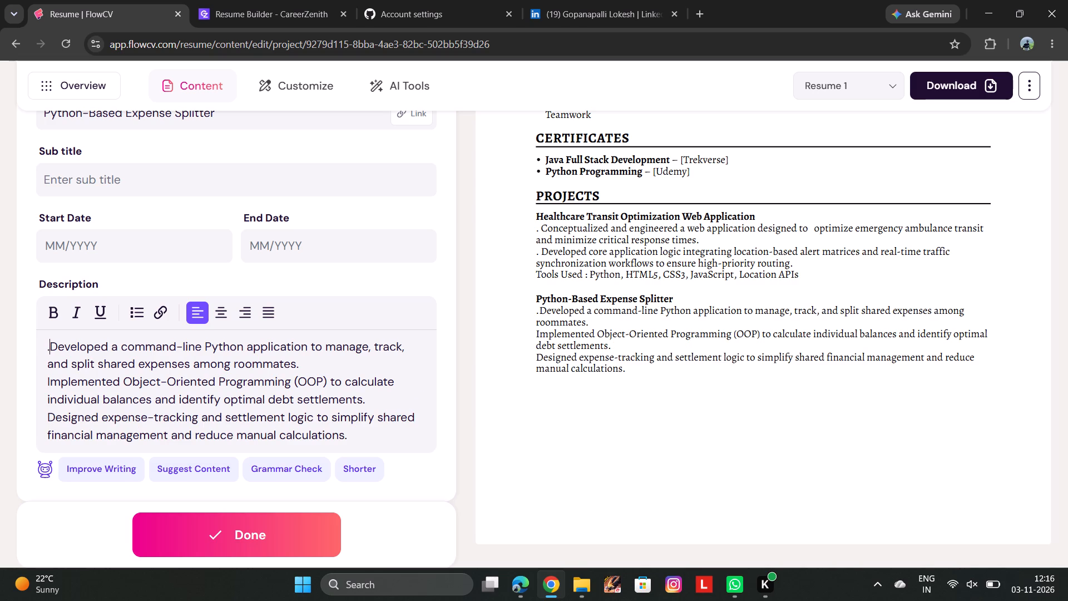
pyautogui.press('space')
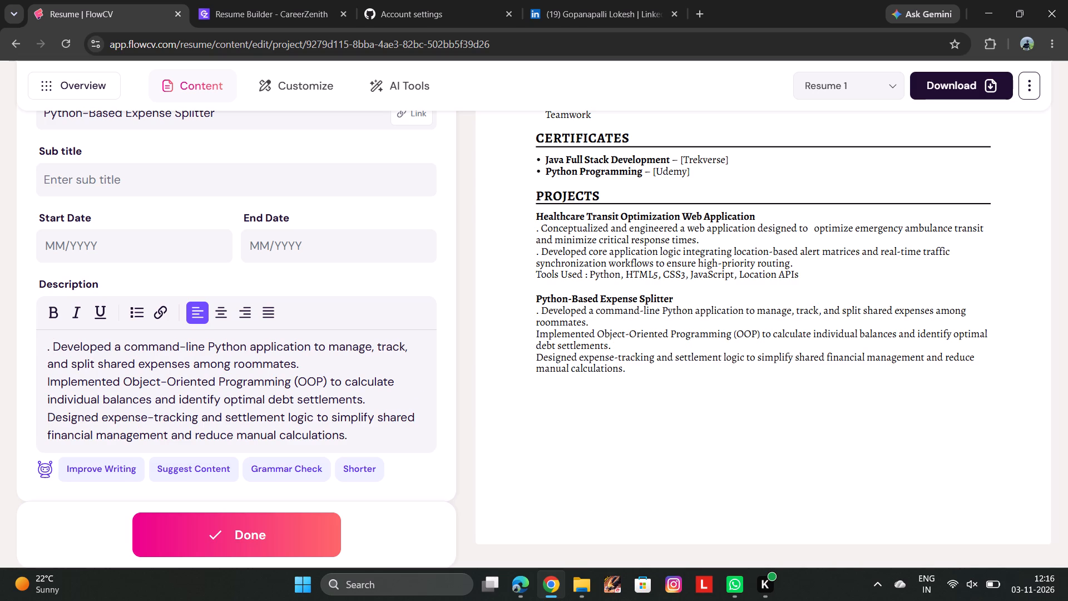
pyautogui.click(44, 381)
# Put a period and a space as a bullet marker before the Expense Splitter description lines starting with "Implemented" and "Designed".
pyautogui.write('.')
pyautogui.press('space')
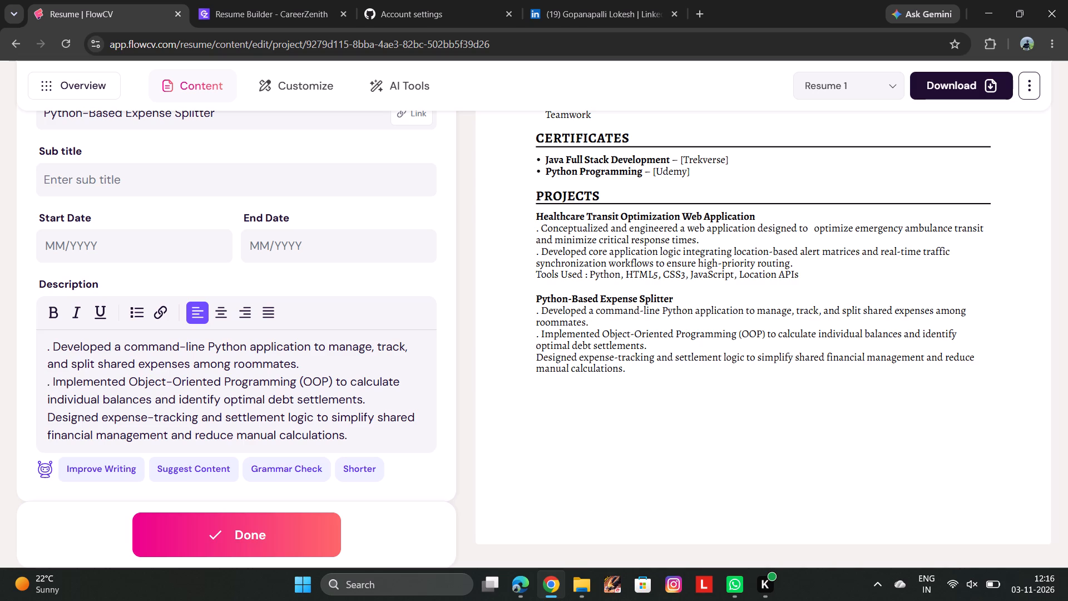
pyautogui.click(47, 419)
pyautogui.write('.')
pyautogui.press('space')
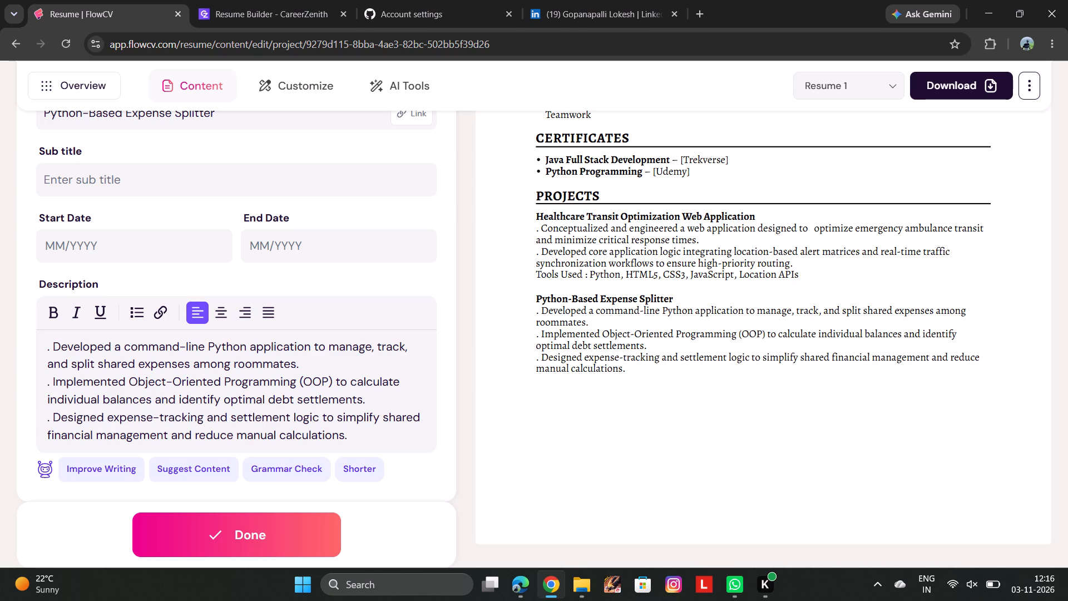
# Start a new line at the end of the Expense Splitter description, after "reduce manual calculations.".
pyautogui.scroll(-1, 343, 385)
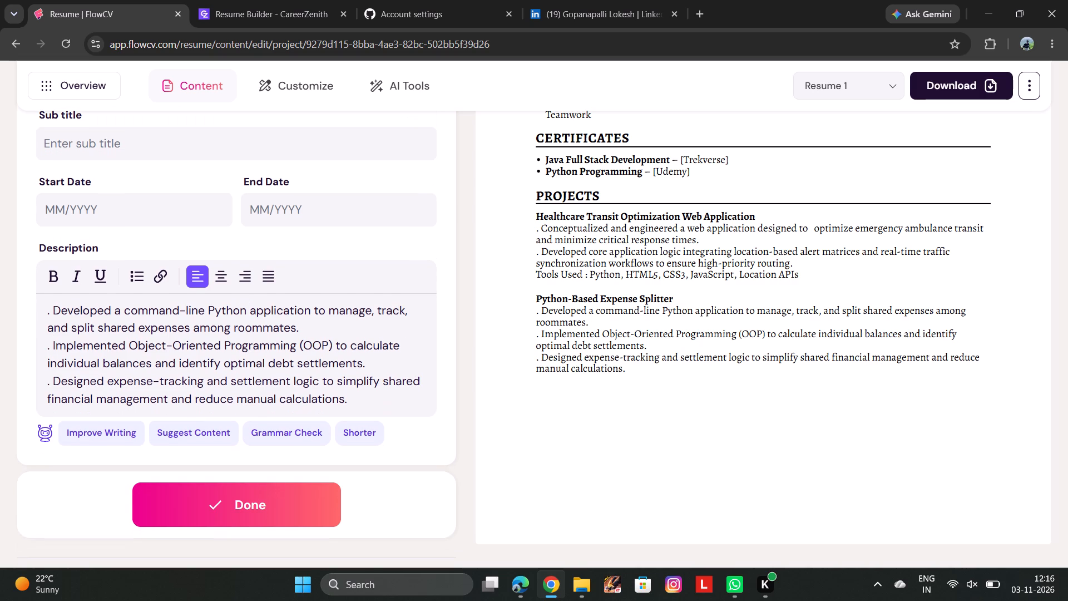
pyautogui.click(350, 400)
pyautogui.press('Return')
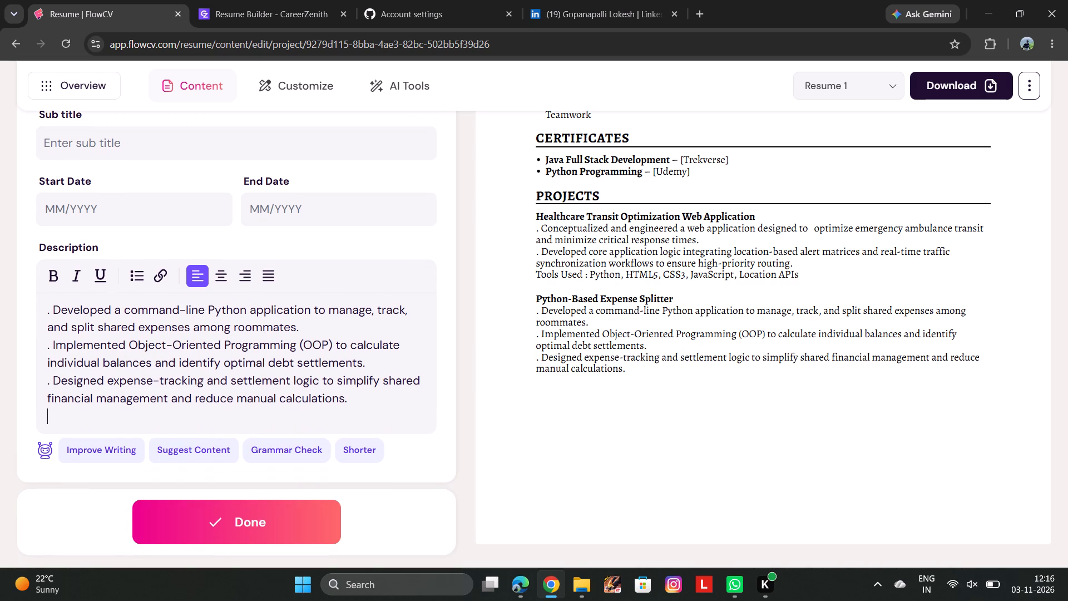
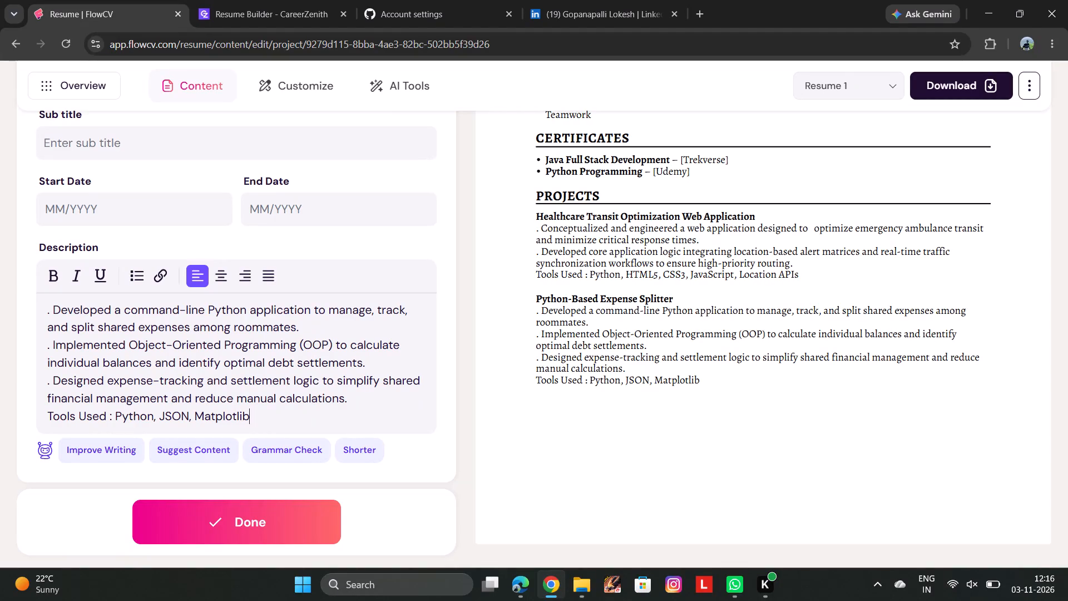
# Turn on bold and italic formatting at the end of the "Tools Used" line in the Expense Splitter description.
pyautogui.click(59, 274)
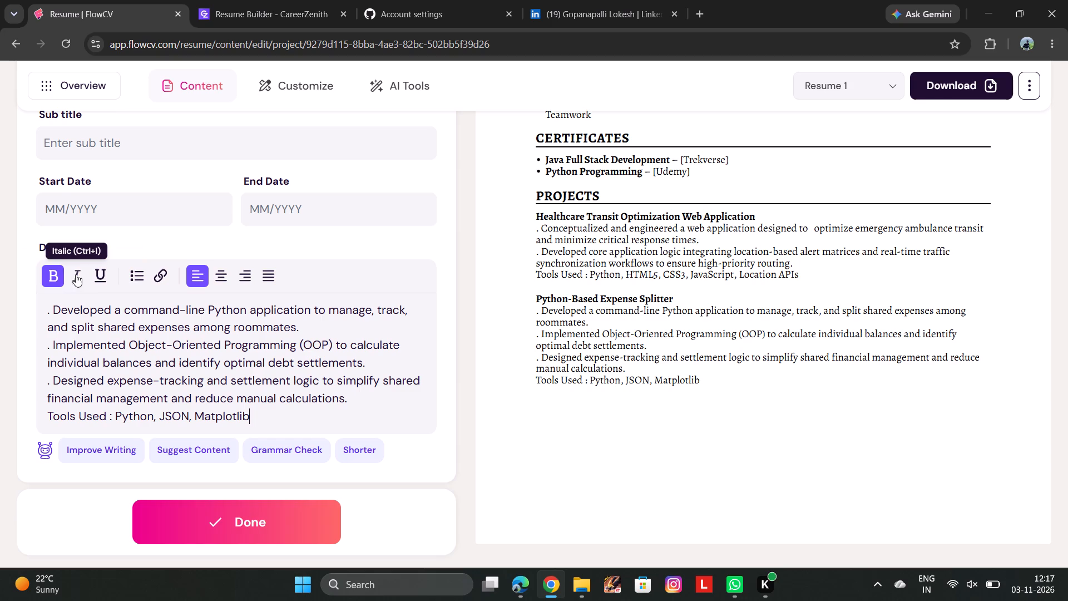
pyautogui.click(81, 273)
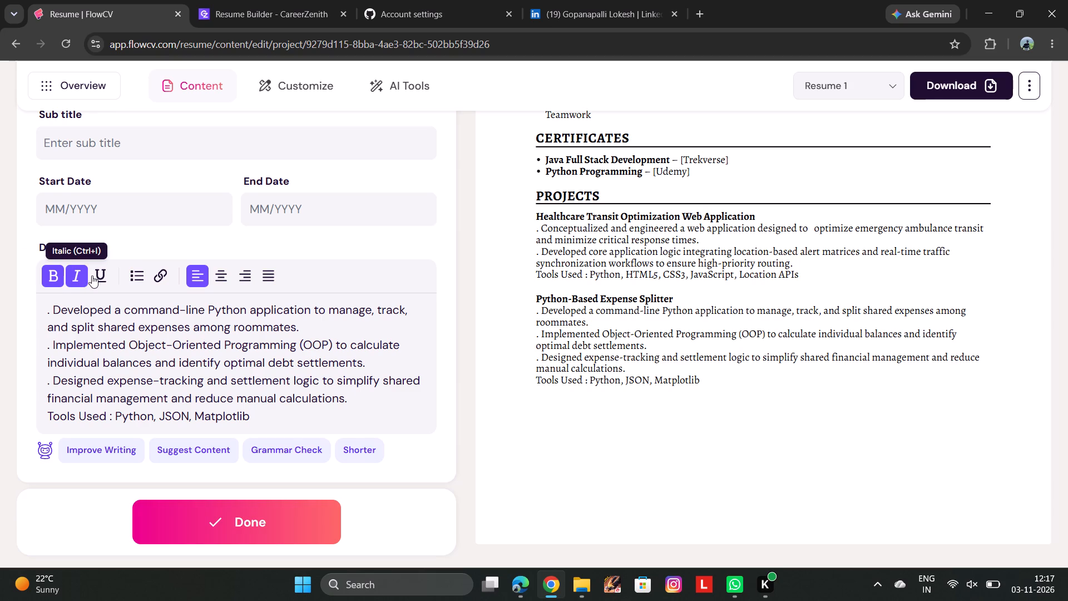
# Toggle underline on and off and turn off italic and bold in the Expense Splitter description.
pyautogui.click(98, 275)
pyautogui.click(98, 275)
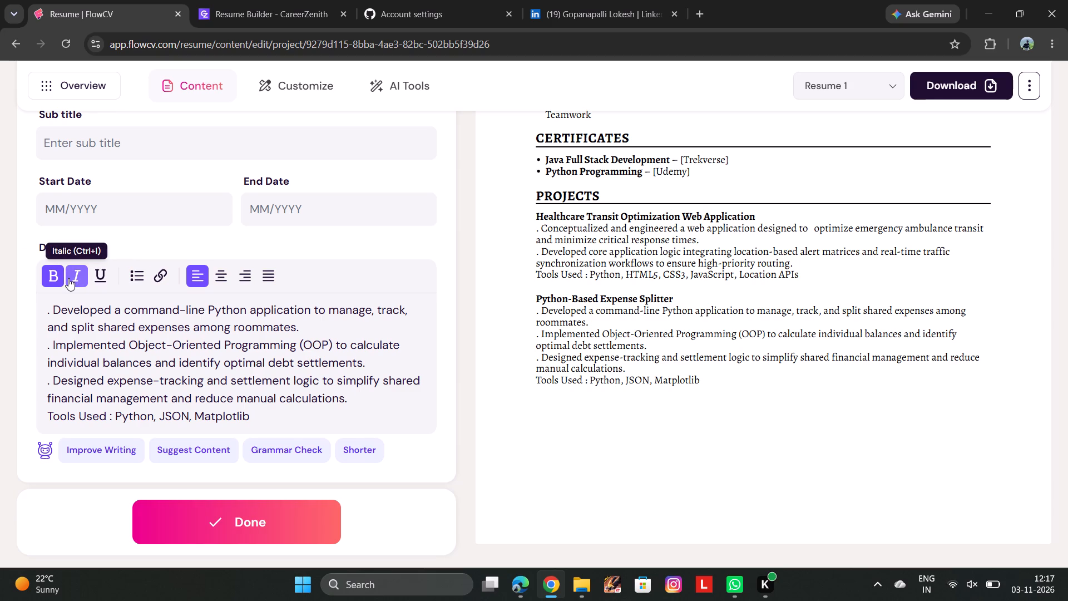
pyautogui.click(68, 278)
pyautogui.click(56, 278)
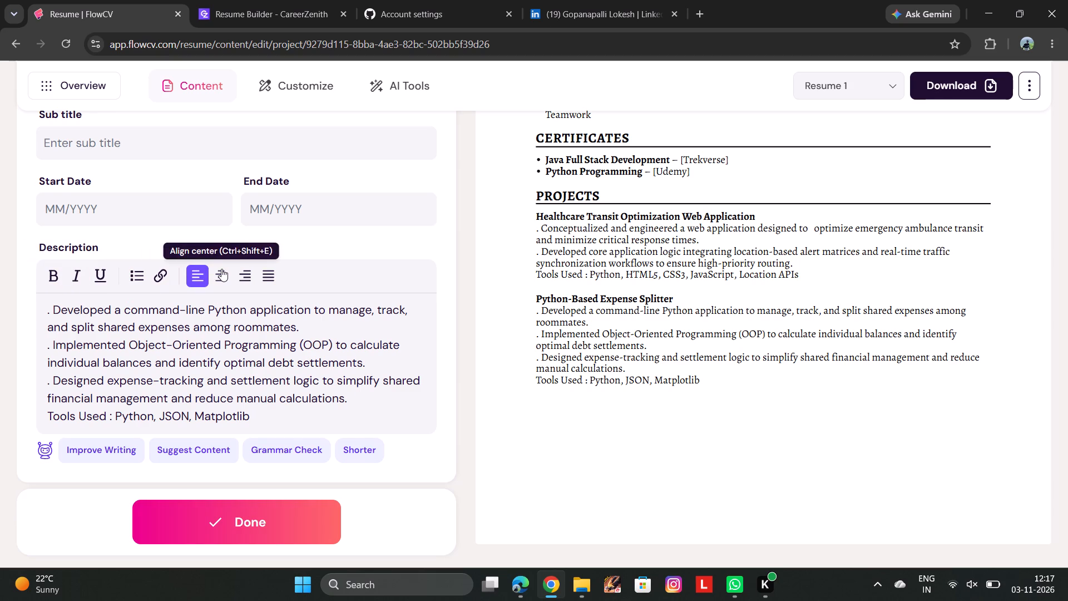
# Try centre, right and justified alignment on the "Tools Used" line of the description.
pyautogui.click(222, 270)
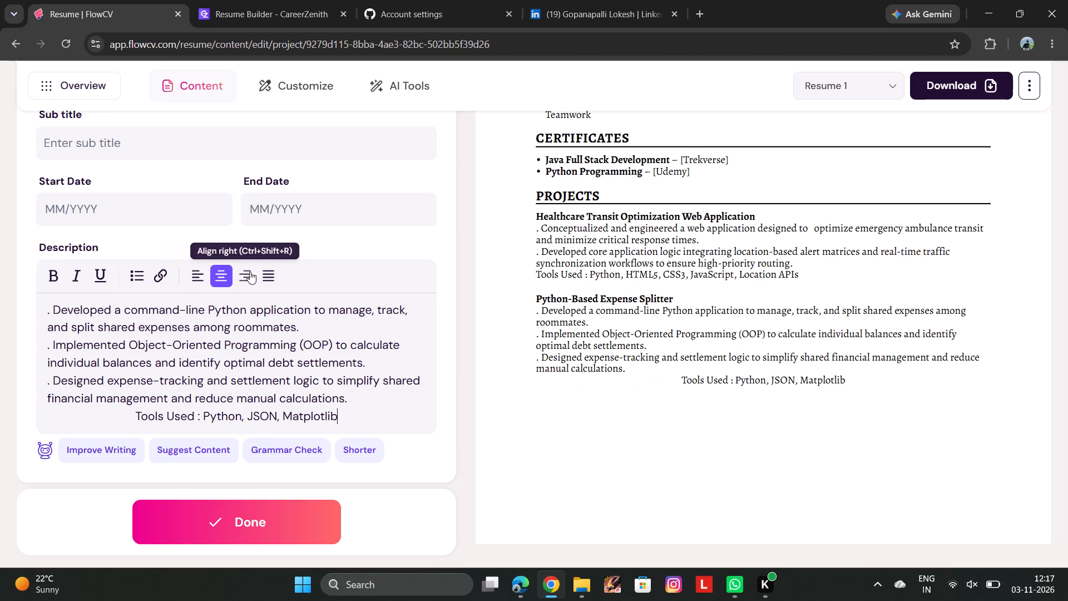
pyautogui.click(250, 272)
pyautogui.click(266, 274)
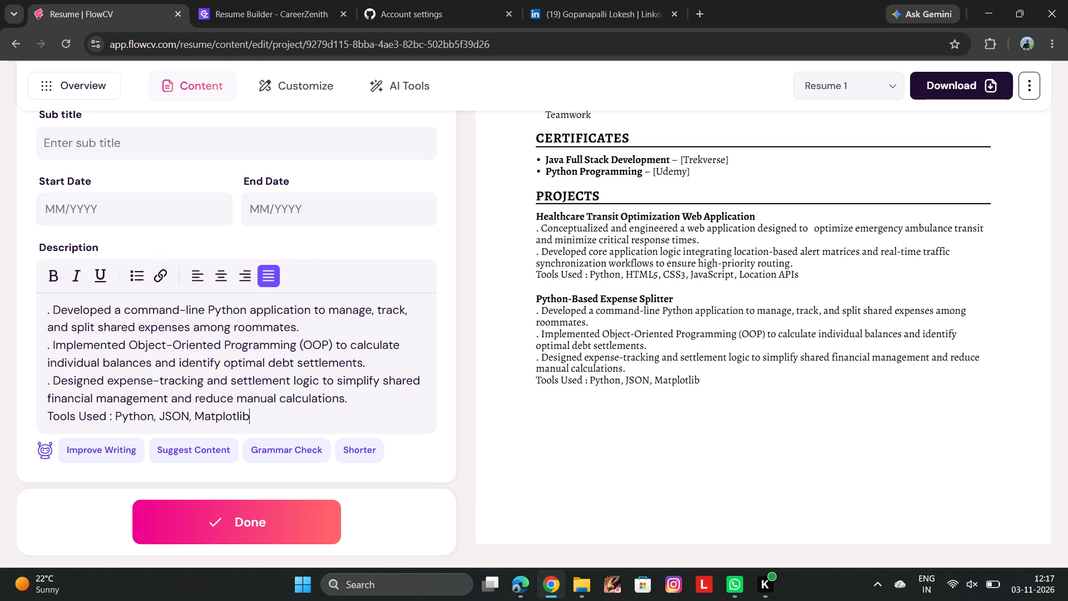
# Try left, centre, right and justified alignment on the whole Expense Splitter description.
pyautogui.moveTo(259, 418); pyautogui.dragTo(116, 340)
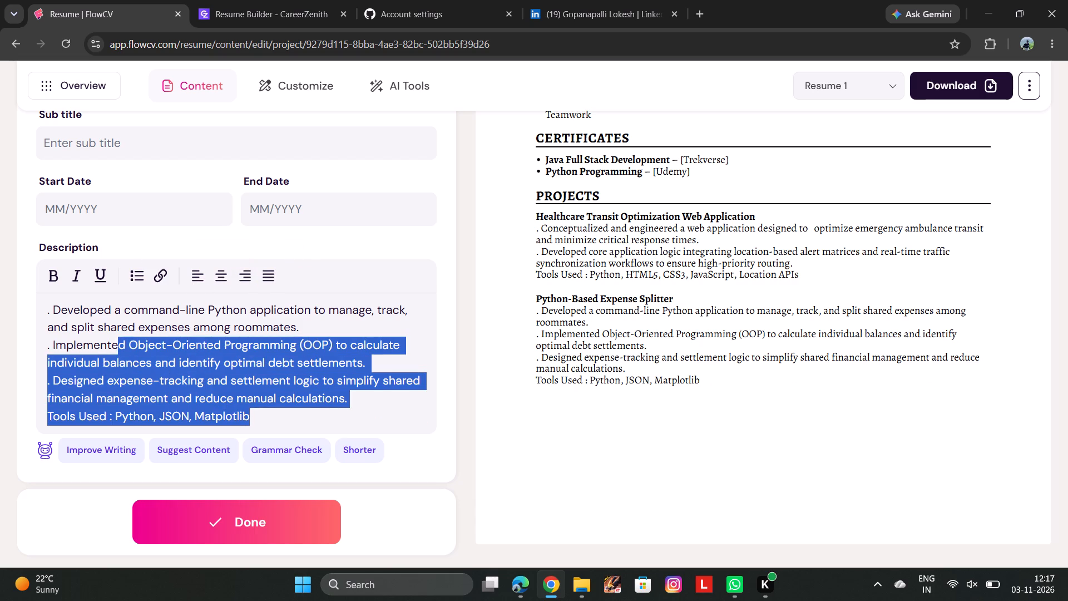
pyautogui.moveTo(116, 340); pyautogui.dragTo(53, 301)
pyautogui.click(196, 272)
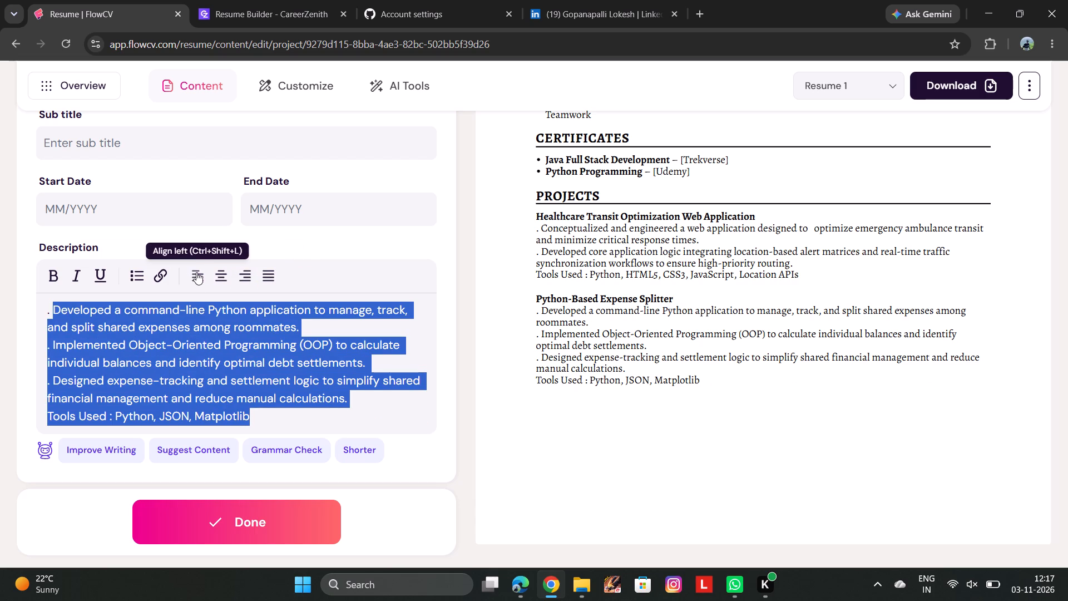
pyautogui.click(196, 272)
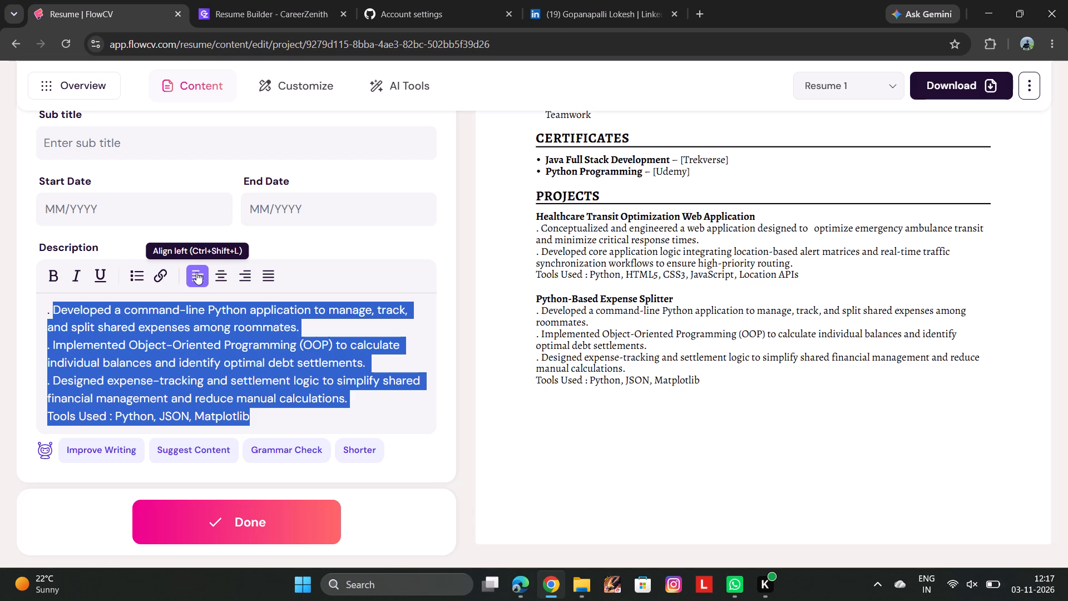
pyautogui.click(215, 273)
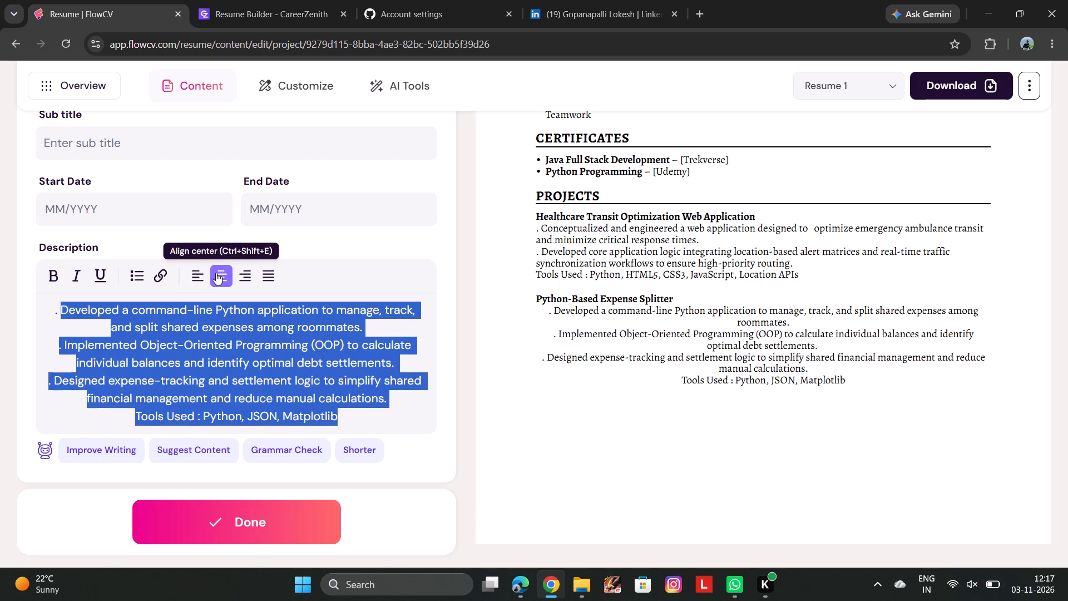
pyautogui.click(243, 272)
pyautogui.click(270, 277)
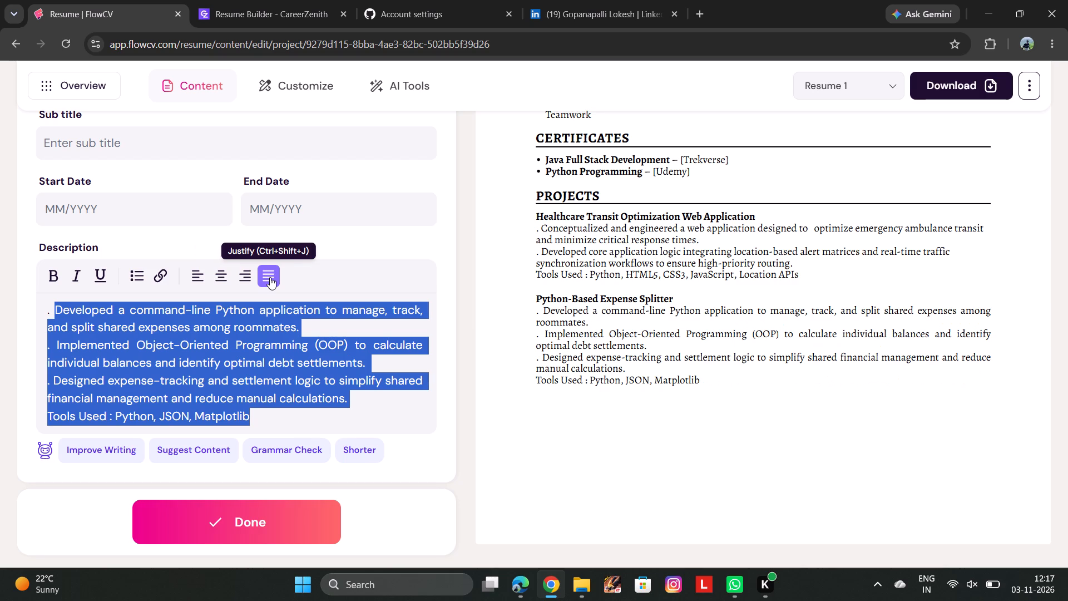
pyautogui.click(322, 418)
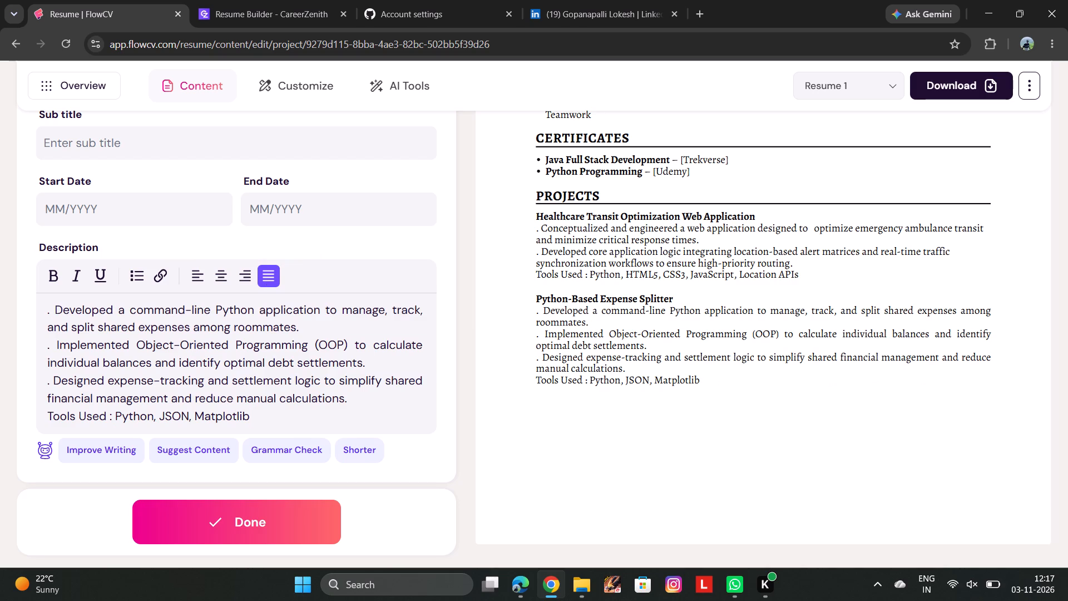
# Left-align all lines of the Expense Splitter description and finish editing the project entry.
pyautogui.click(194, 283)
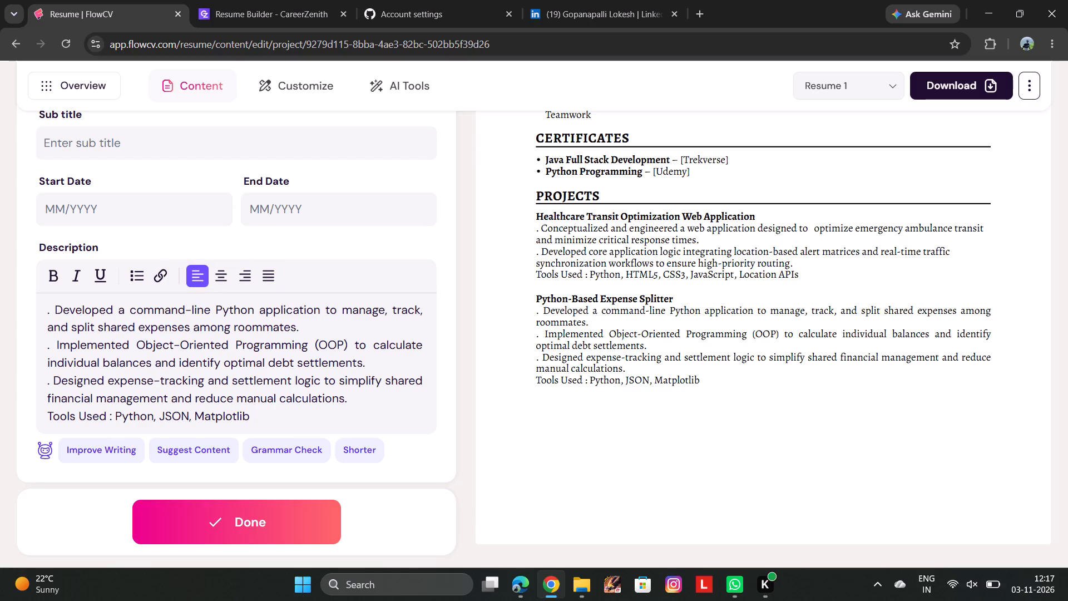
pyautogui.moveTo(255, 423); pyautogui.dragTo(55, 313)
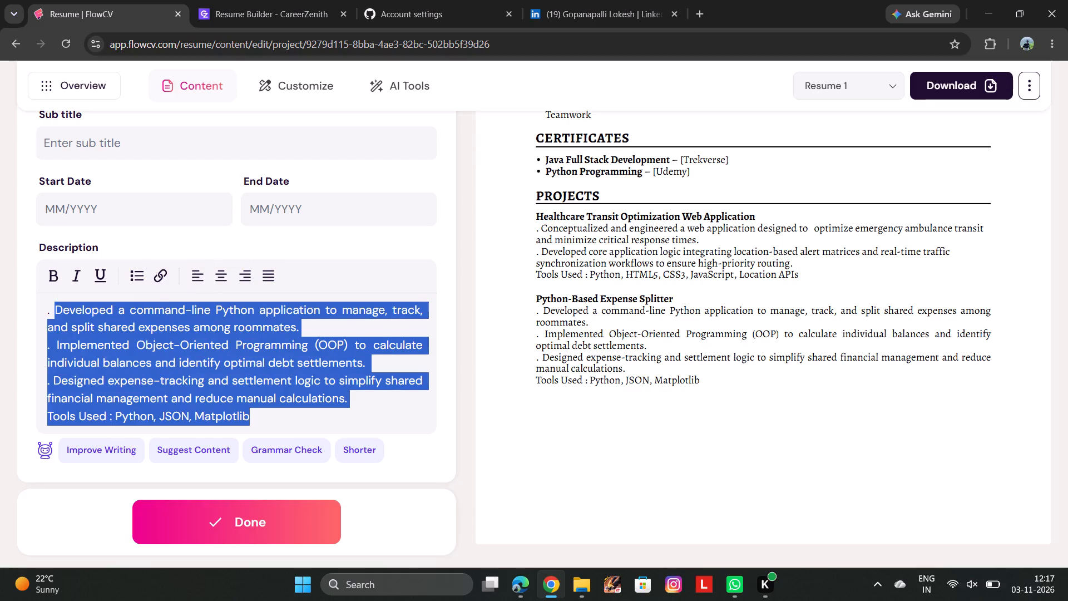
pyautogui.click(196, 270)
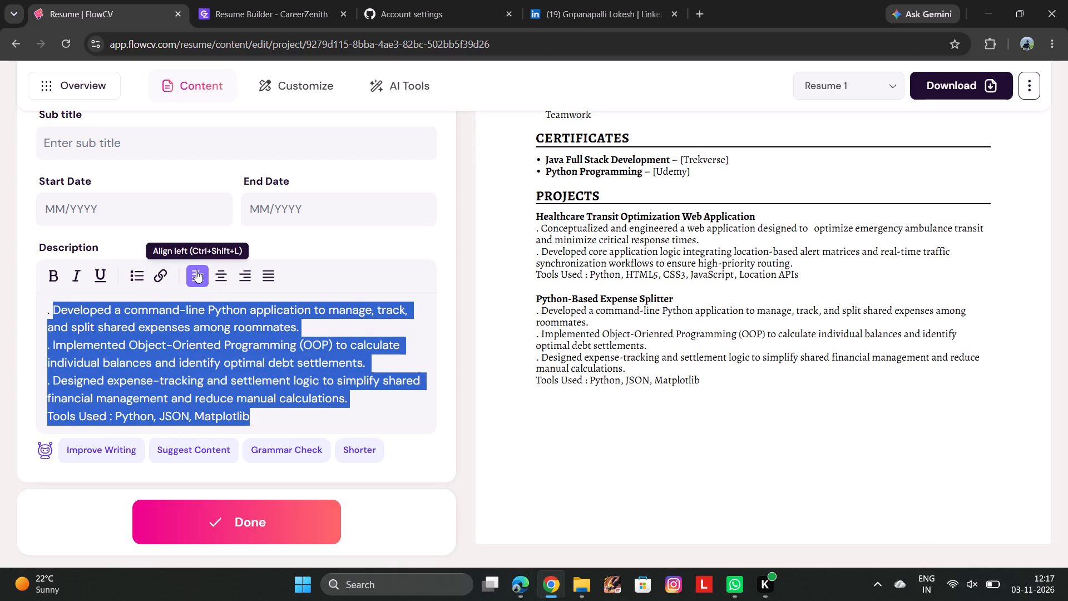
pyautogui.click(397, 412)
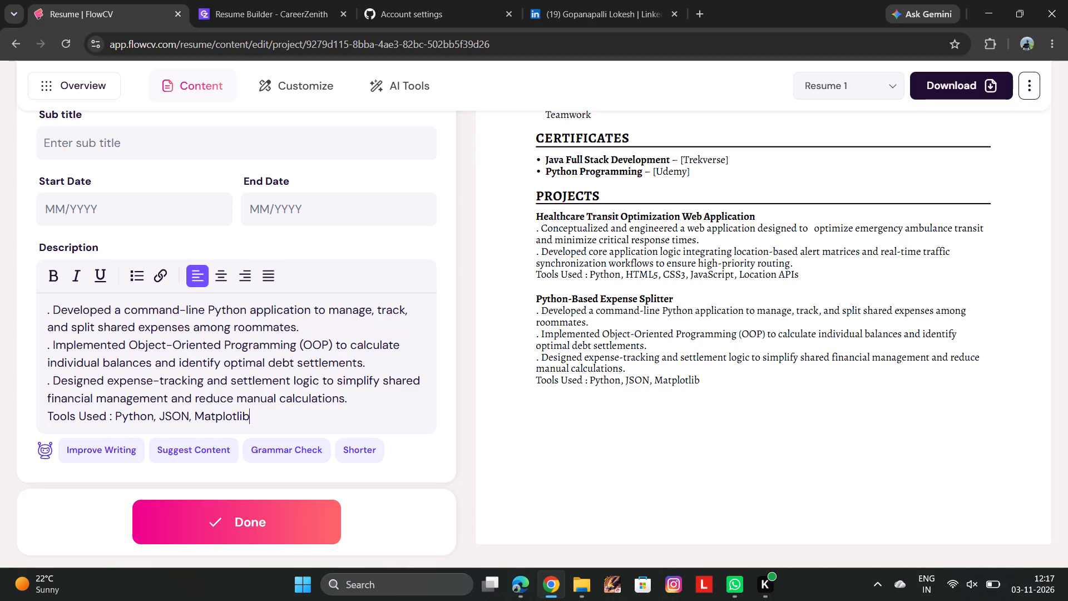
pyautogui.click(318, 514)
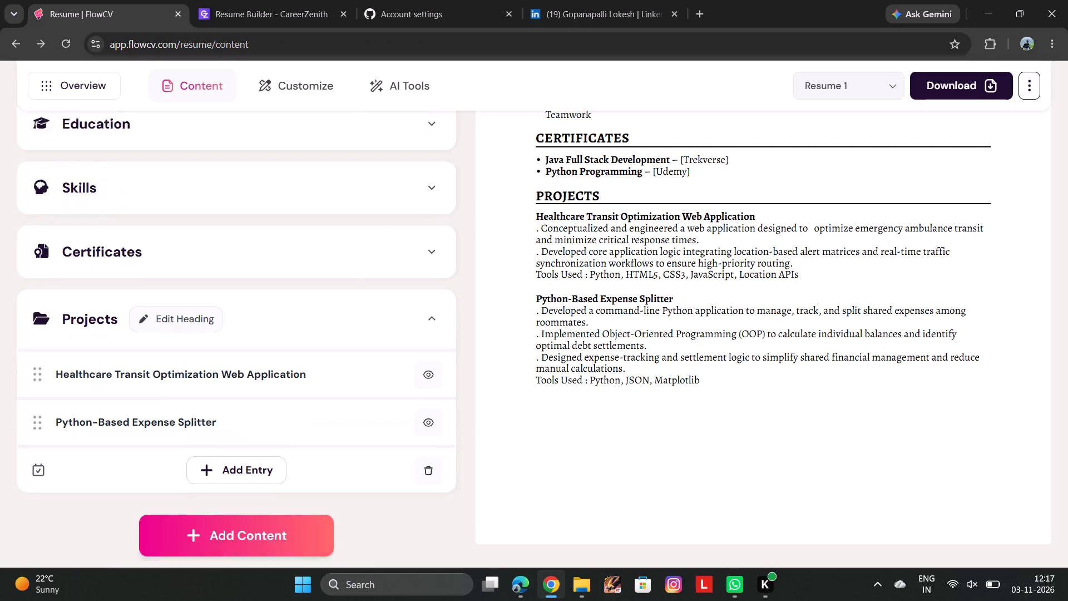
# Arrange the resume builder side by side with the WhatsApp window showing the reference resume PDF.
pyautogui.scroll(3, 609, 431)
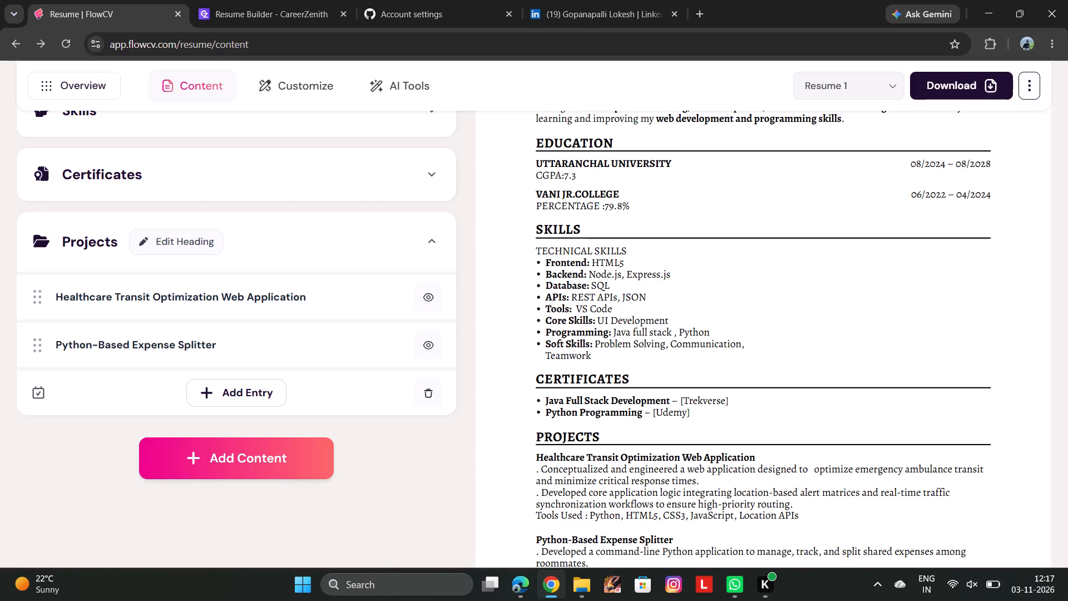
pyautogui.scroll(5, 306, 283)
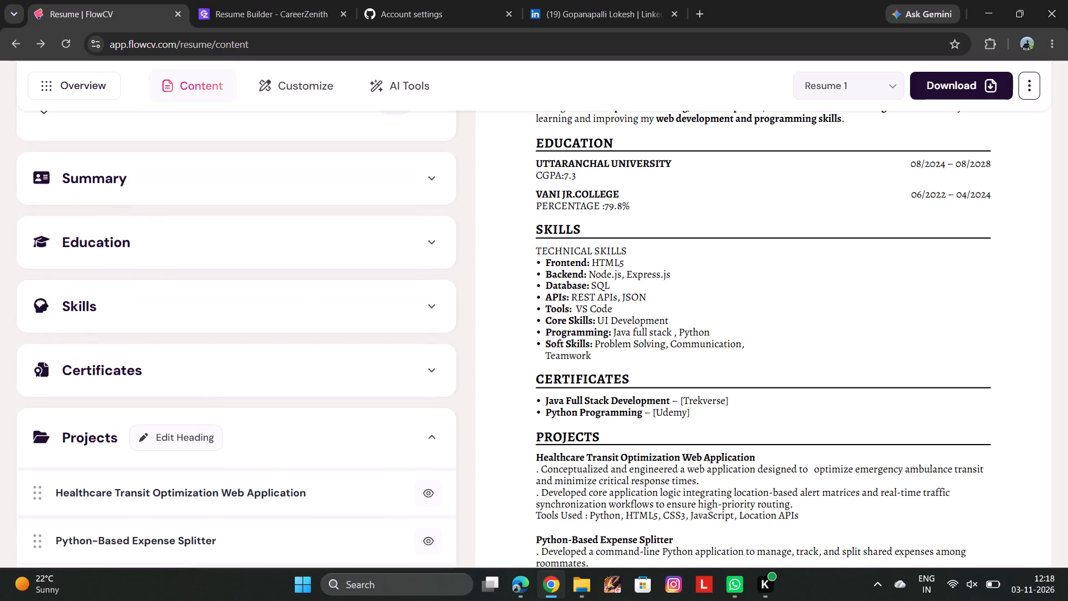
pyautogui.scroll(3, 306, 283)
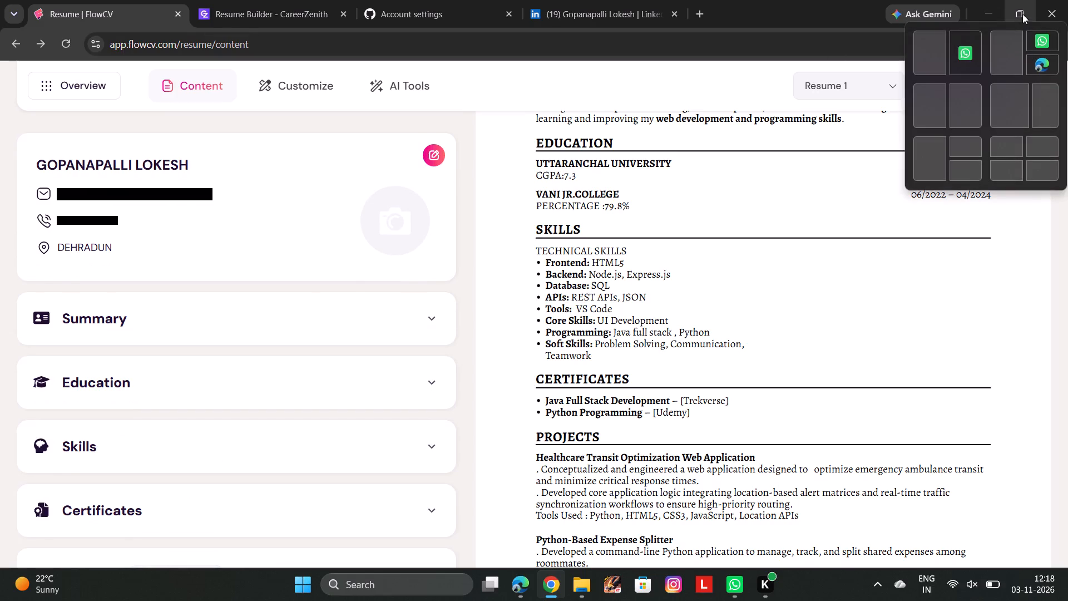
pyautogui.click(951, 41)
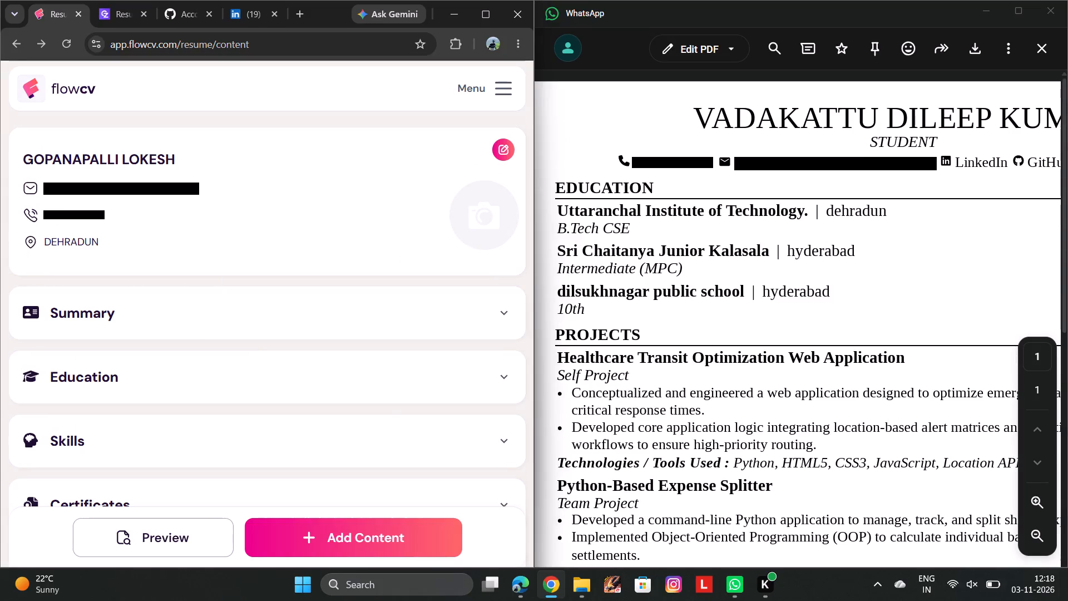
# Delete all the text of the existing Professional Summary entry and finish editing the entry.
pyautogui.click(320, 312)
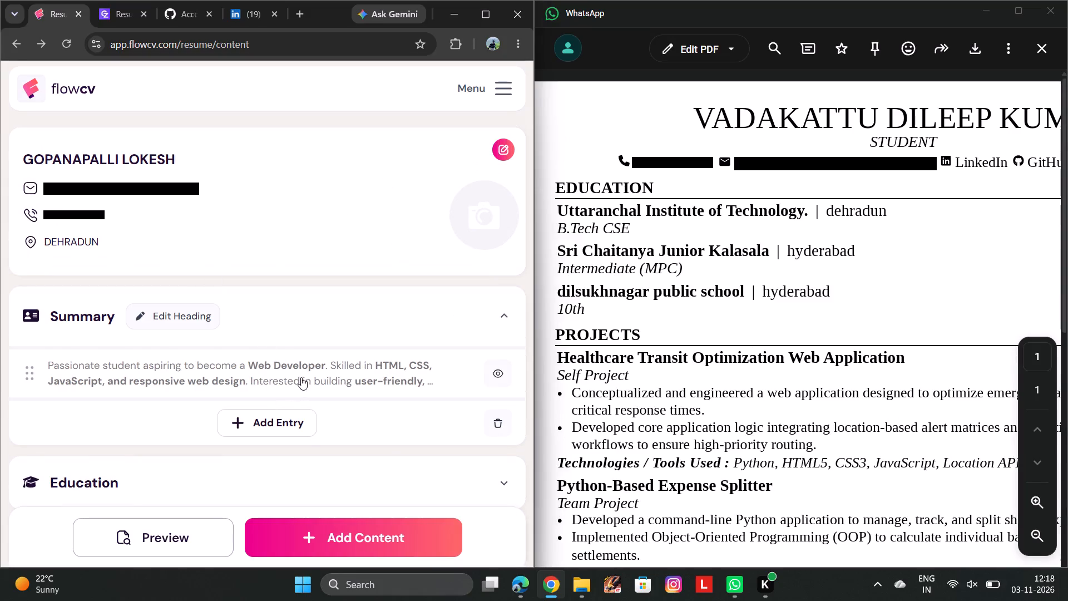
pyautogui.click(434, 381)
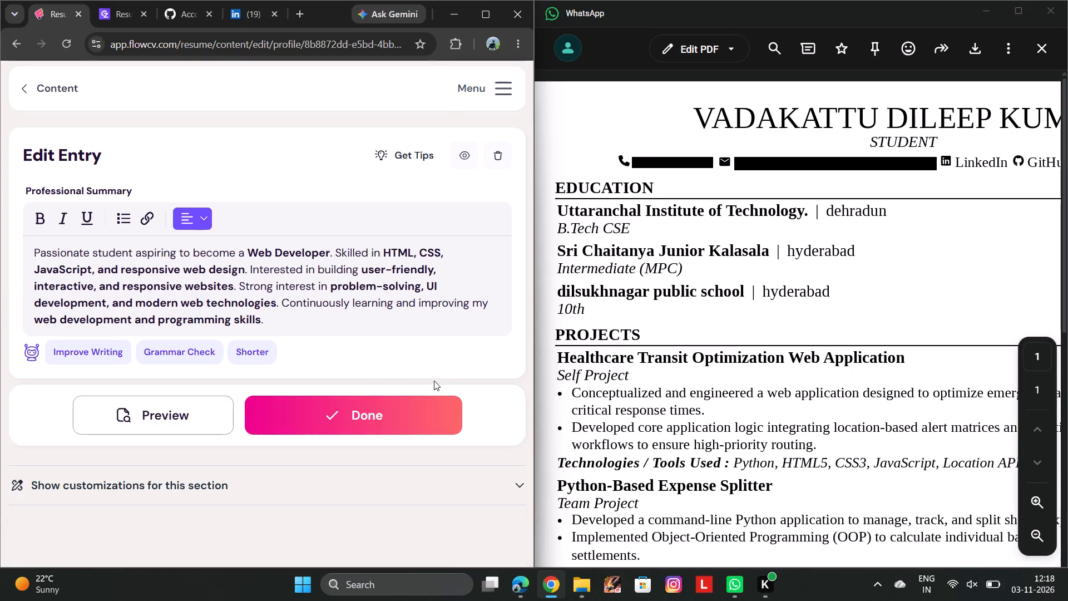
pyautogui.moveTo(266, 320); pyautogui.dragTo(264, 319)
pyautogui.moveTo(264, 319); pyautogui.dragTo(31, 246)
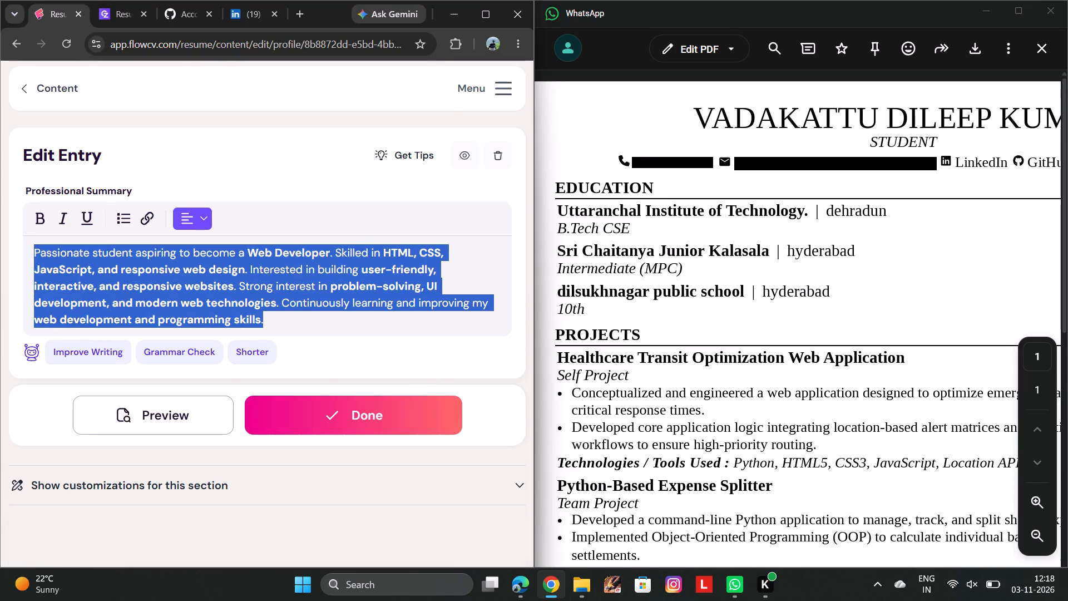
pyautogui.press('BackSpace')
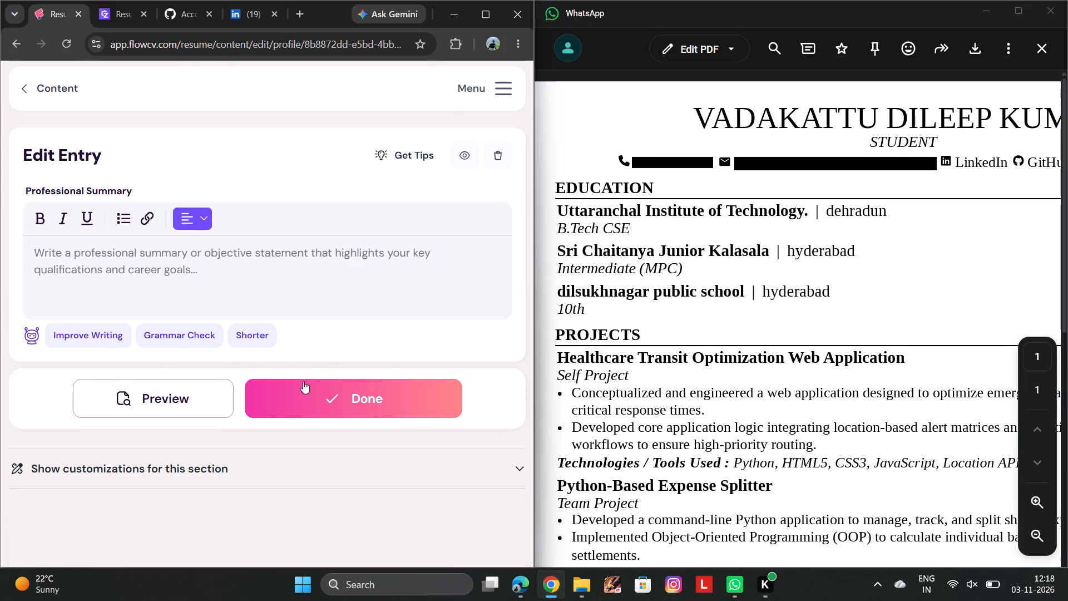
pyautogui.click(318, 392)
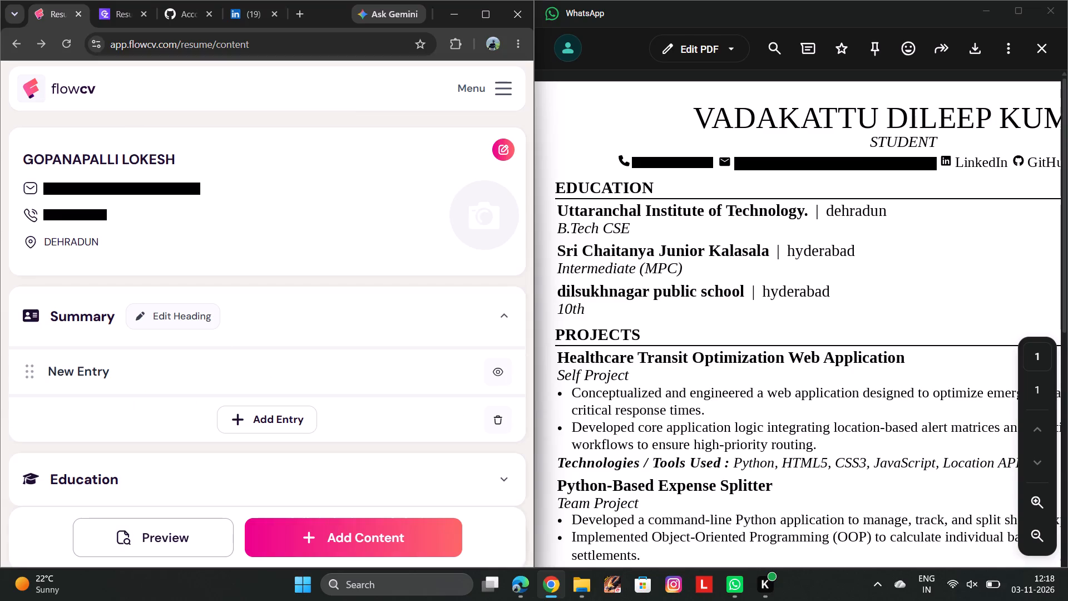
# Maximize the browser window showing the resume content.
pyautogui.click(486, 12)
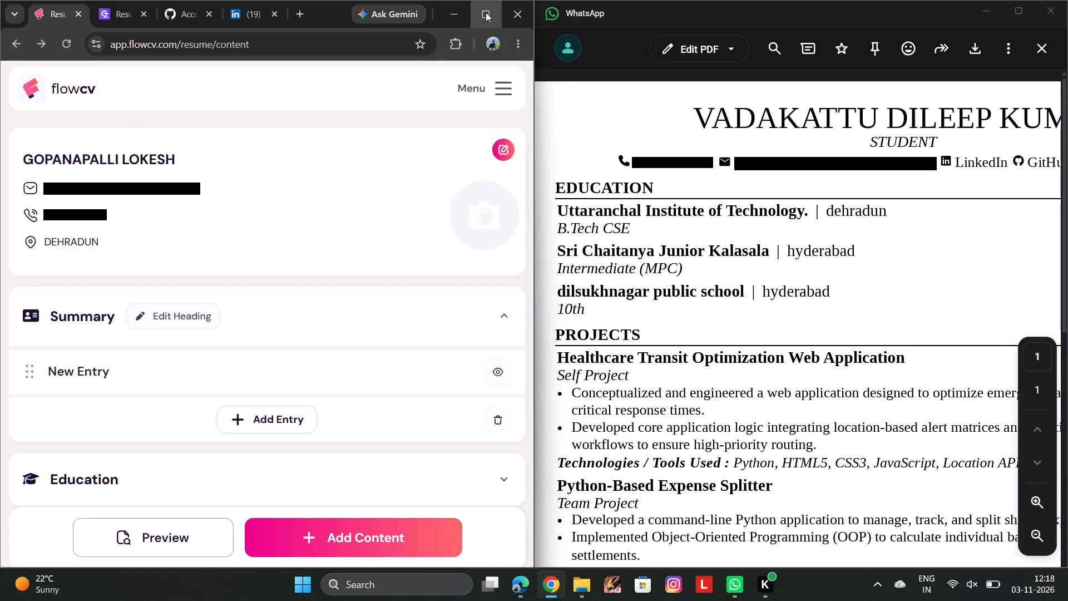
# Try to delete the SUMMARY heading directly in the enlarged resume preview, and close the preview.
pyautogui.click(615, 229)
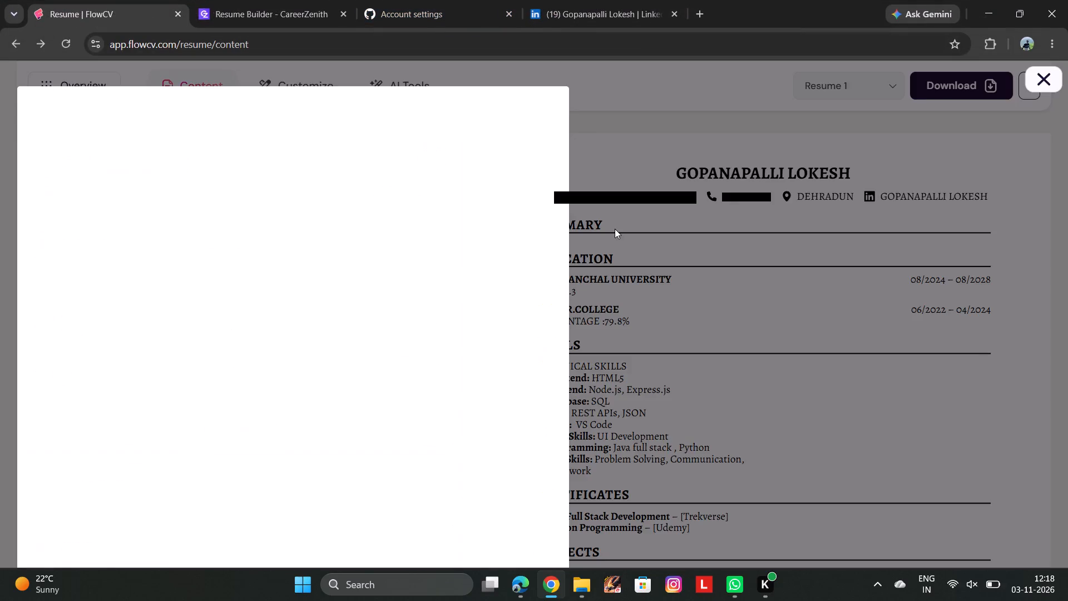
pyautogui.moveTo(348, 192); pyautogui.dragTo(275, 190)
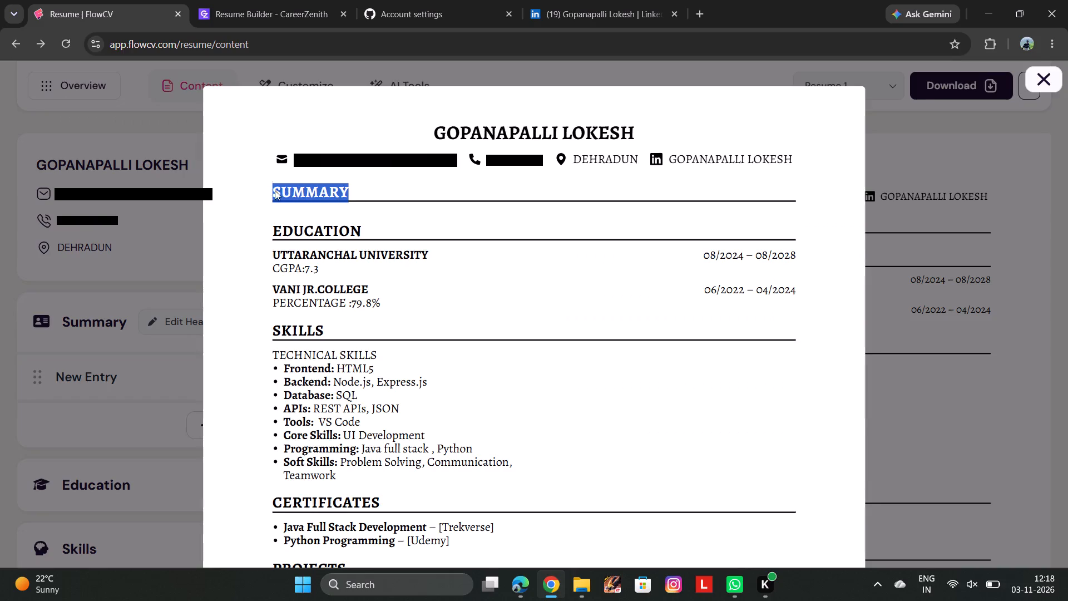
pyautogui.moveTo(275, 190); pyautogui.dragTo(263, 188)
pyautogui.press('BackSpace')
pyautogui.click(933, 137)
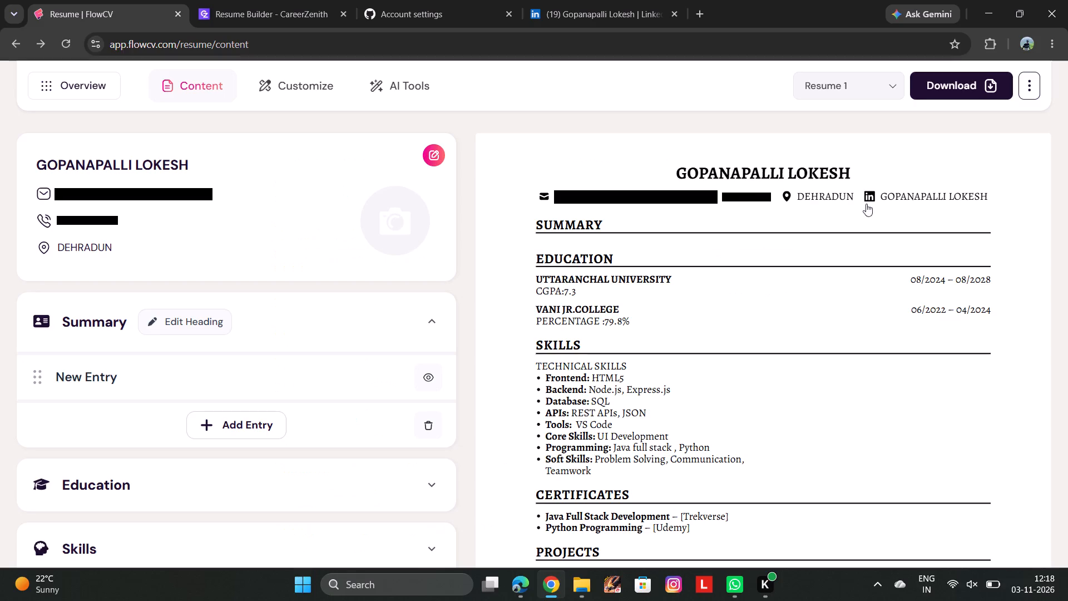
# Delete the entire Summary section from the resume, acknowledging the permanent deletion.
pyautogui.scroll(-1, 762, 321)
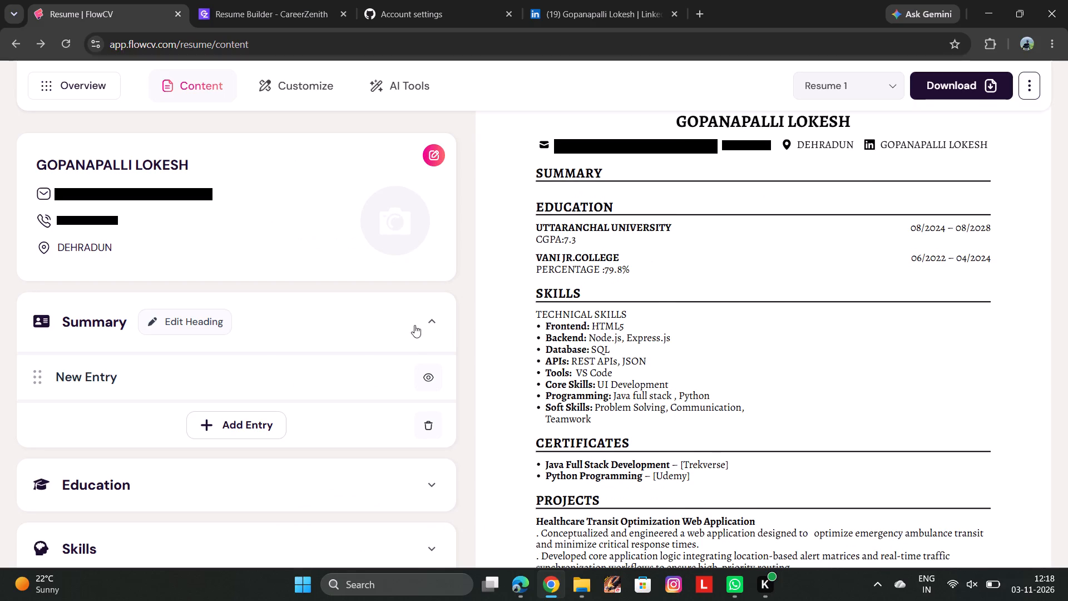
pyautogui.click(422, 422)
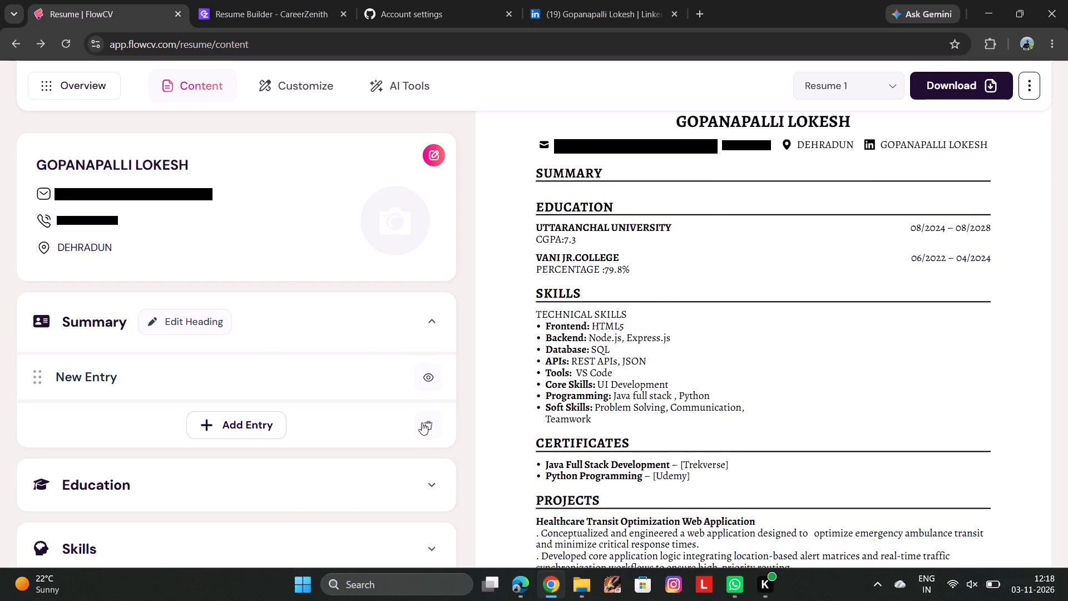
pyautogui.moveTo(570, 338); pyautogui.dragTo(406, 318)
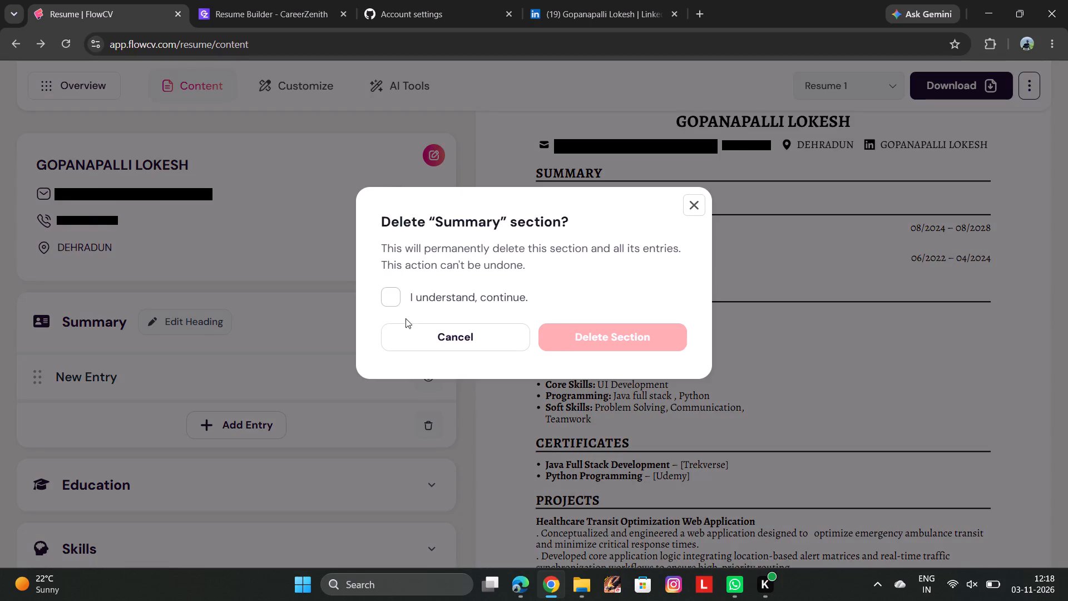
pyautogui.moveTo(406, 318); pyautogui.dragTo(393, 302)
pyautogui.click(393, 302)
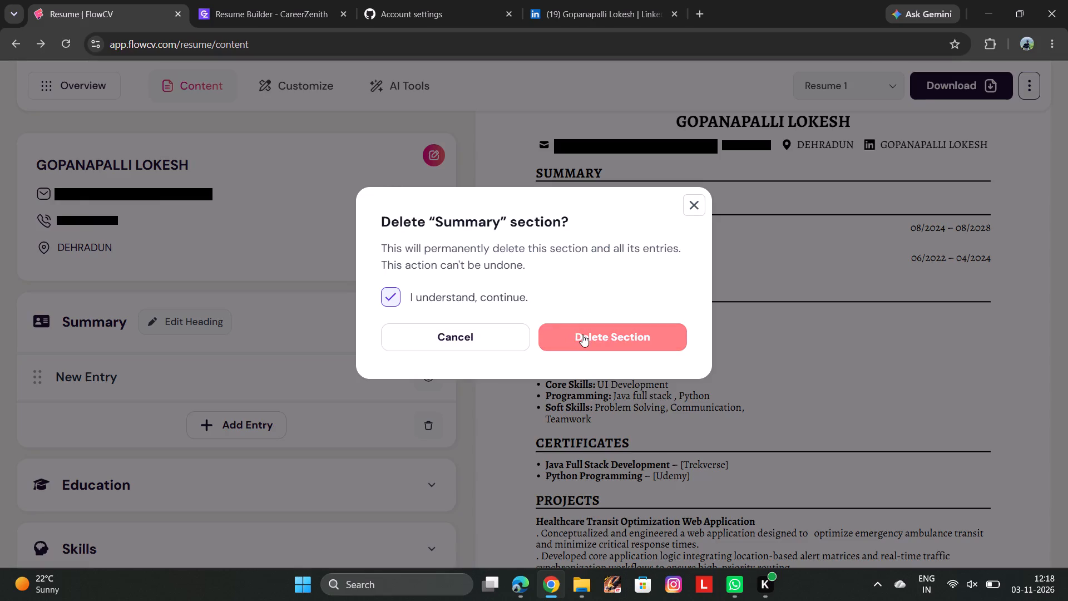
pyautogui.click(582, 334)
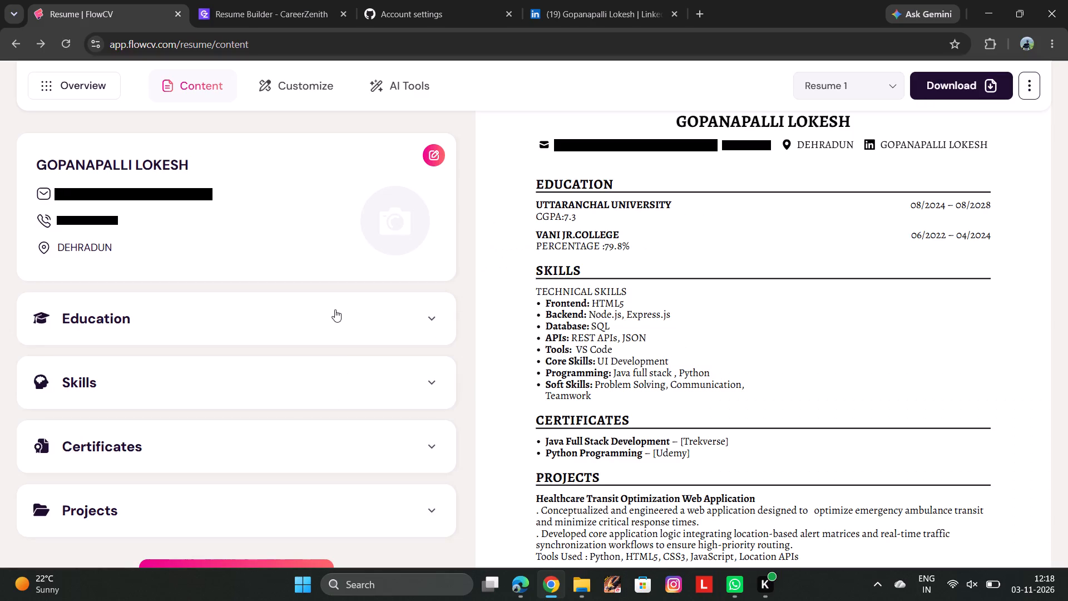
# Add a new blank entry to the Education section of the resume.
pyautogui.scroll(-1, 335, 309)
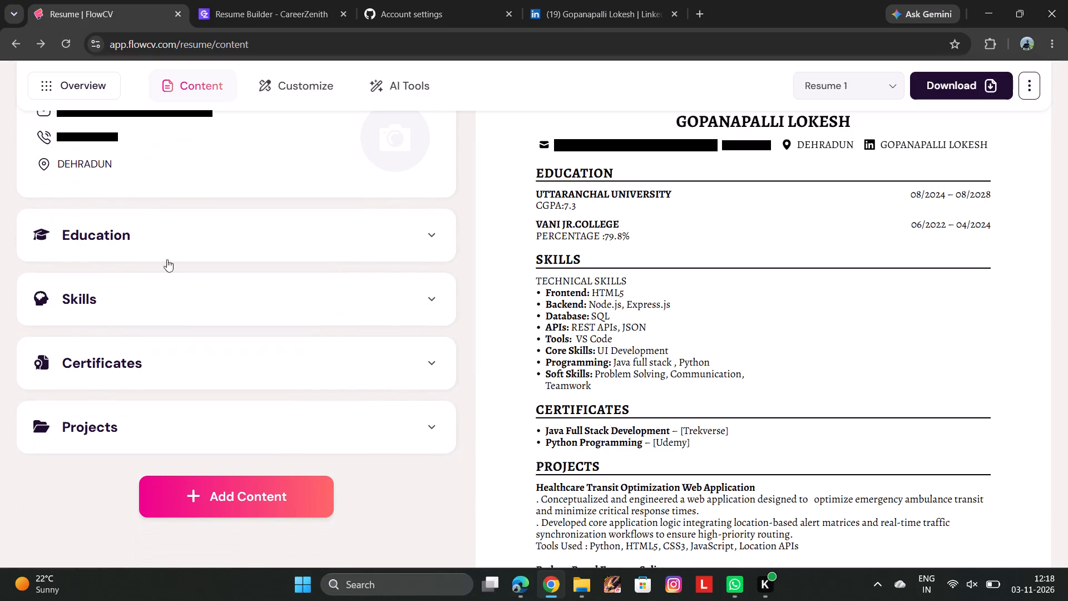
pyautogui.click(161, 240)
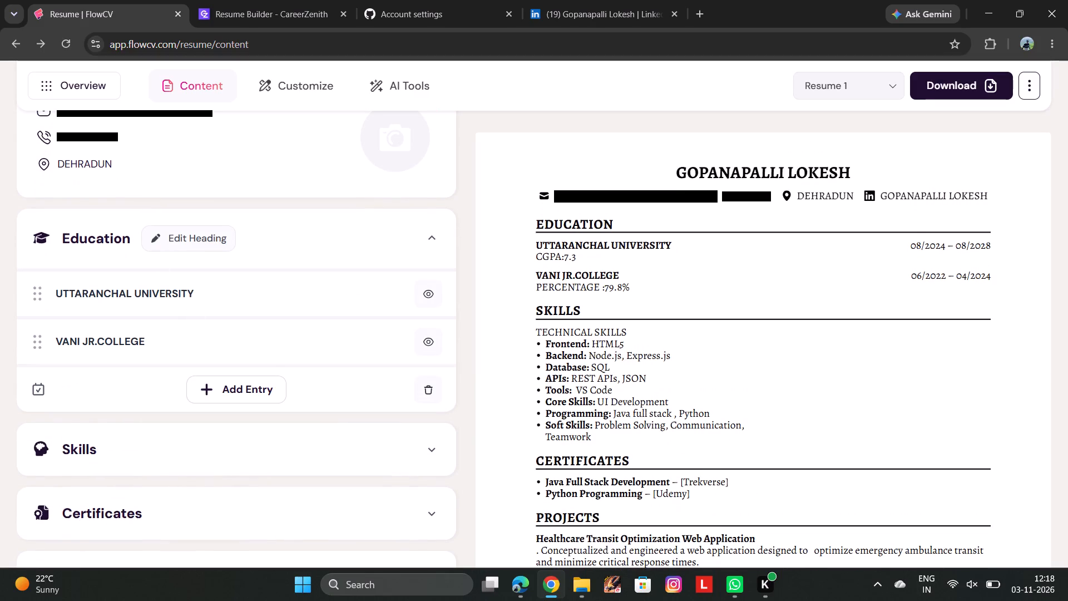
pyautogui.click(217, 388)
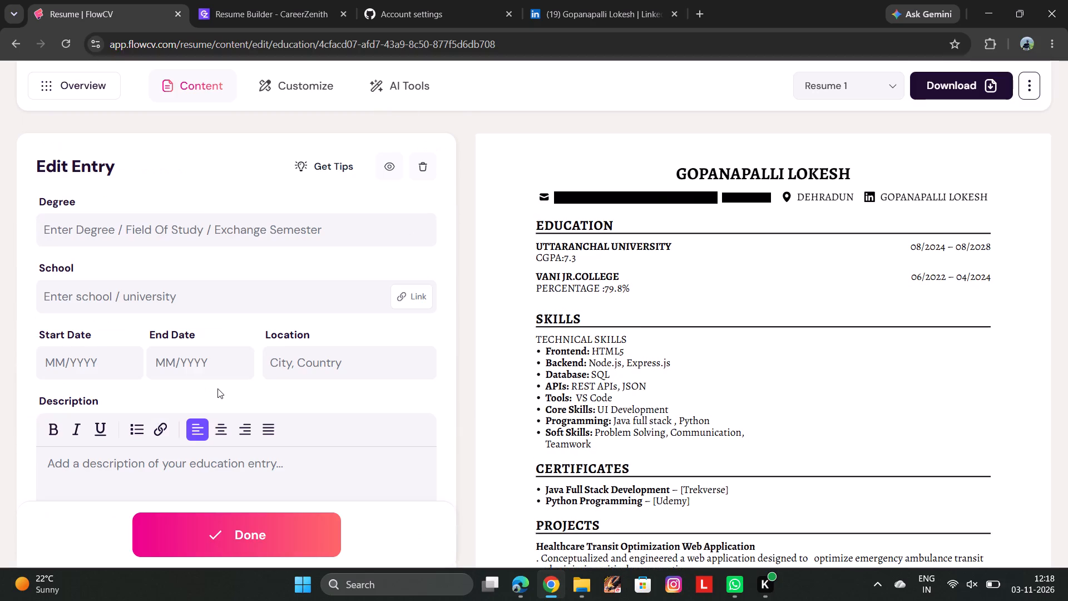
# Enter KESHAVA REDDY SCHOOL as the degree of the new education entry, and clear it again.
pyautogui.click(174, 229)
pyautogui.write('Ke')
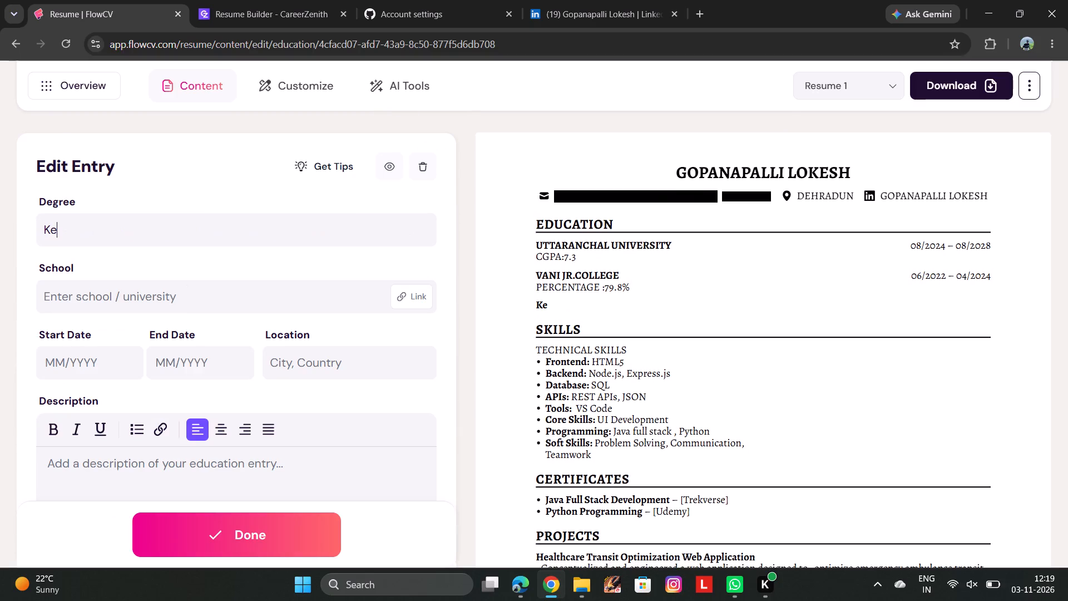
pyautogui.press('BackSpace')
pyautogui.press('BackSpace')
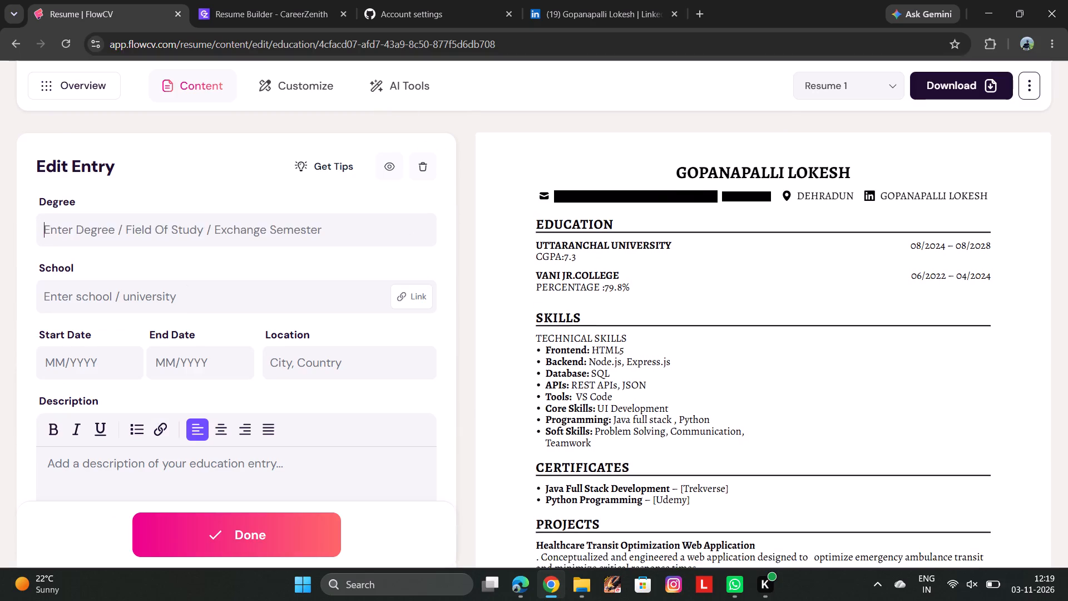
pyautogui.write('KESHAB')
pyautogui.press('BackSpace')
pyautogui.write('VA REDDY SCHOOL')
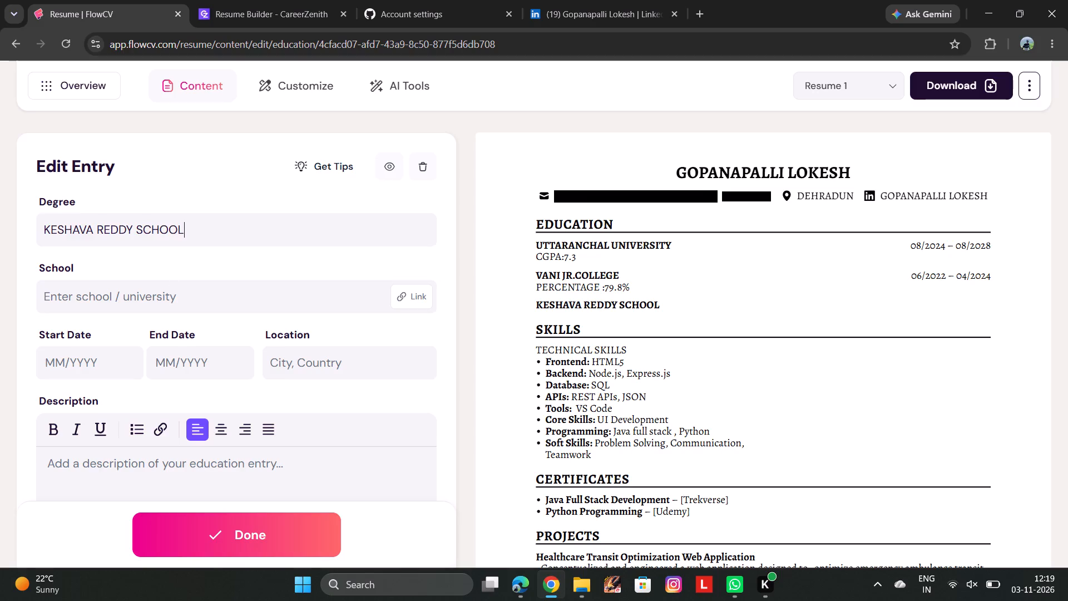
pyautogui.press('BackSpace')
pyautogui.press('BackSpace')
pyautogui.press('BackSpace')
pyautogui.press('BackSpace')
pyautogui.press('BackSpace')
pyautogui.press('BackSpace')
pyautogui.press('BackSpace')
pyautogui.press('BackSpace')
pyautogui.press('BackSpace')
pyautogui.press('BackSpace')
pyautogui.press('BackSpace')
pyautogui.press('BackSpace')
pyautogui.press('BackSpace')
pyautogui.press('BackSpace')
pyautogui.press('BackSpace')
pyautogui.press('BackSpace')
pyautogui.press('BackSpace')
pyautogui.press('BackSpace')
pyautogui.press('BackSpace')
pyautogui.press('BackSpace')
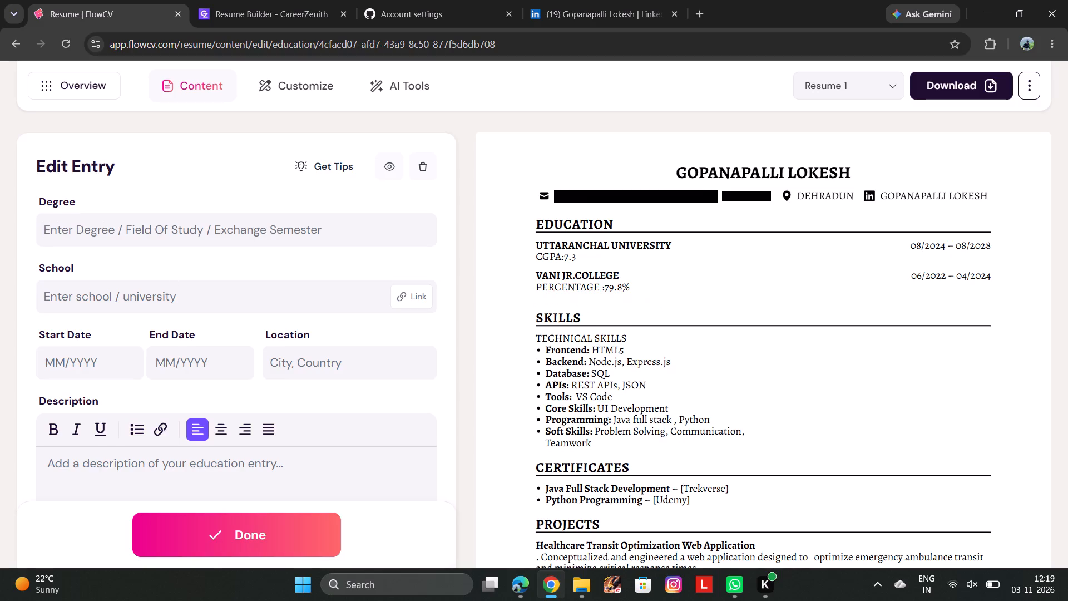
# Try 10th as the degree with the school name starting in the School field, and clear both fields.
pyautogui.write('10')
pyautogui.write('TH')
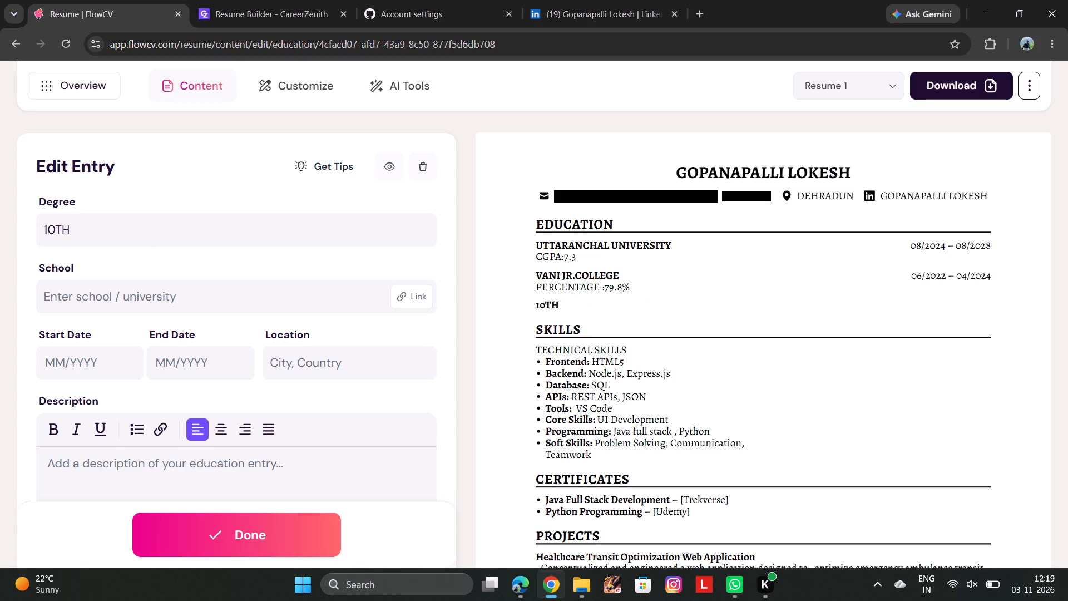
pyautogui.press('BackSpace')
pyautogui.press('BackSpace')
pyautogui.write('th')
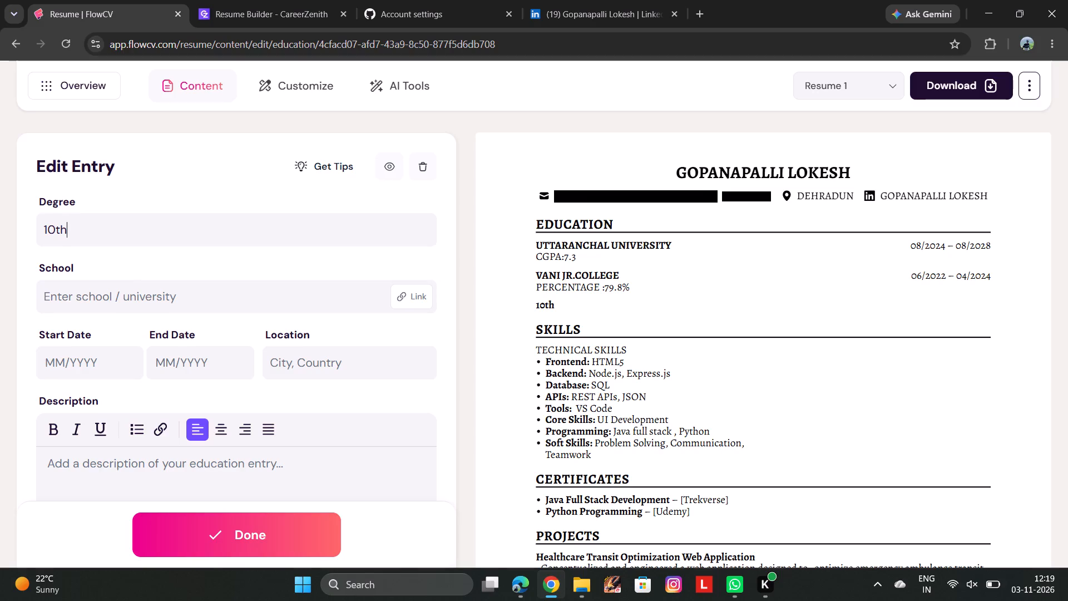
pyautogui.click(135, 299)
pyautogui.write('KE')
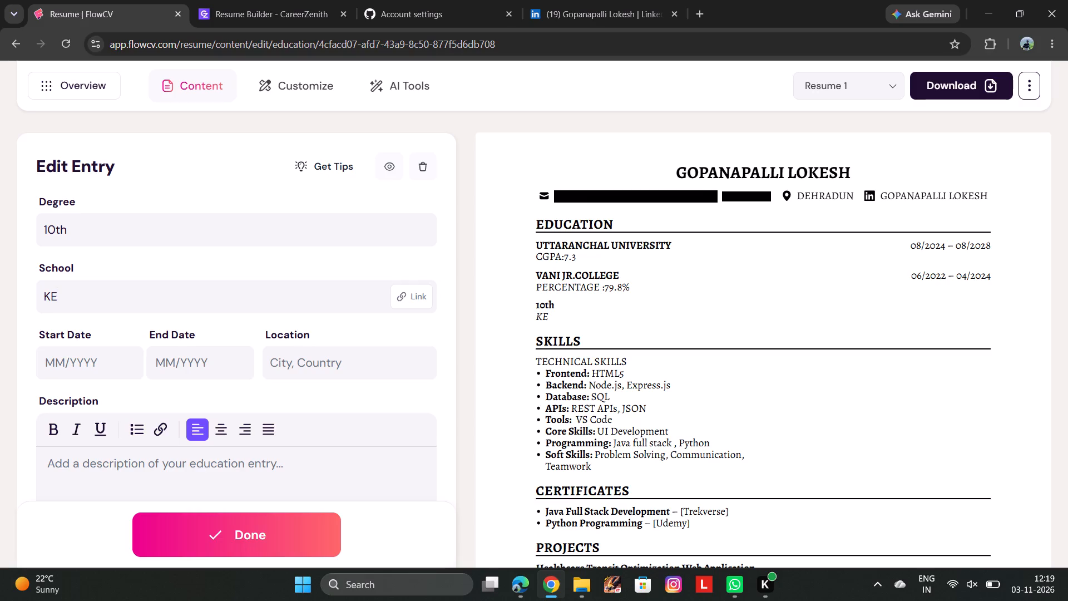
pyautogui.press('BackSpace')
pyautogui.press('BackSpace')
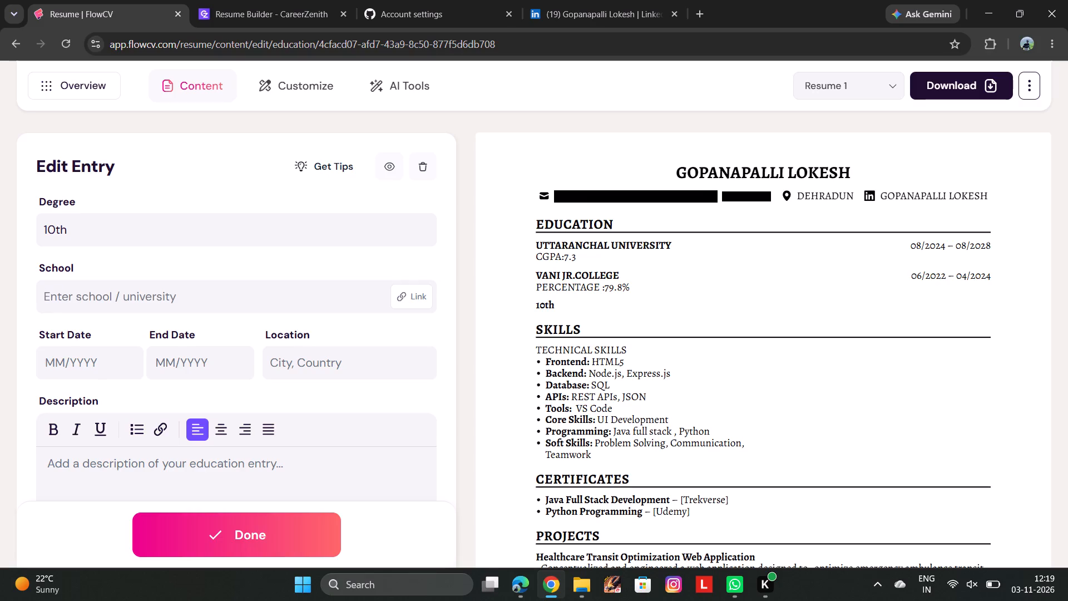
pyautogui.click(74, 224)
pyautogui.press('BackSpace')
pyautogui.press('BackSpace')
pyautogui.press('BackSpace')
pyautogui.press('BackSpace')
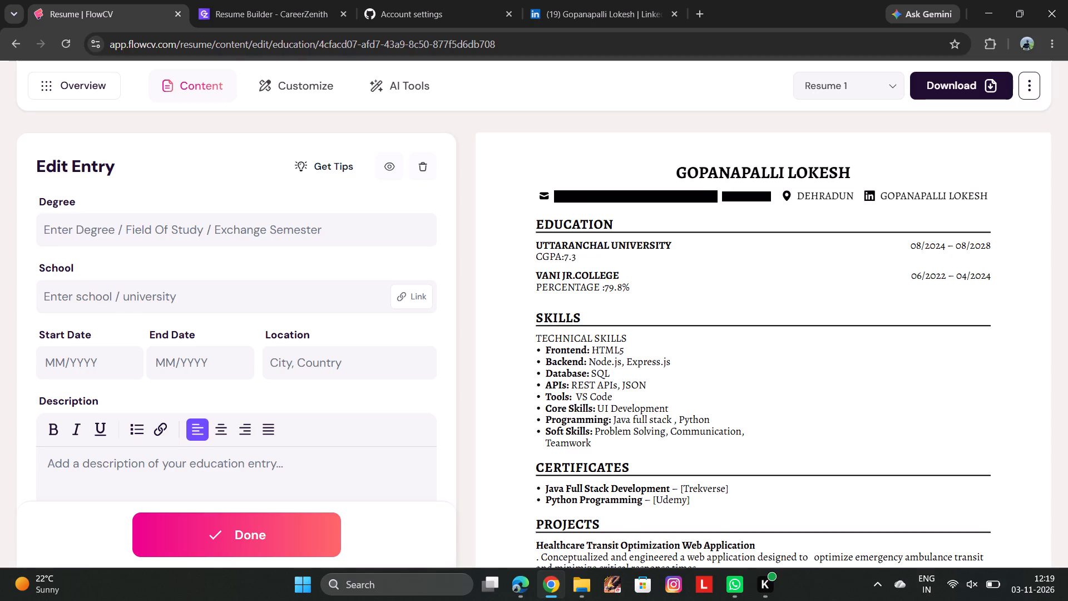
# Set the degree of the new education entry to KESHAVA REDDY SCHOOL.
pyautogui.click(52, 226)
pyautogui.press('k')
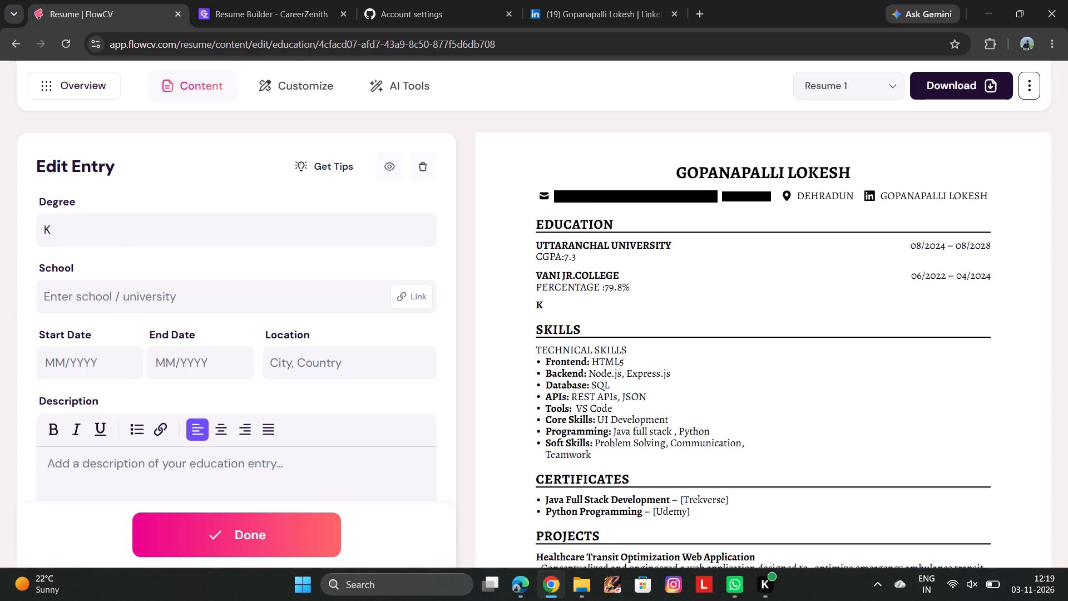
pyautogui.write('ESHAVAREDDY')
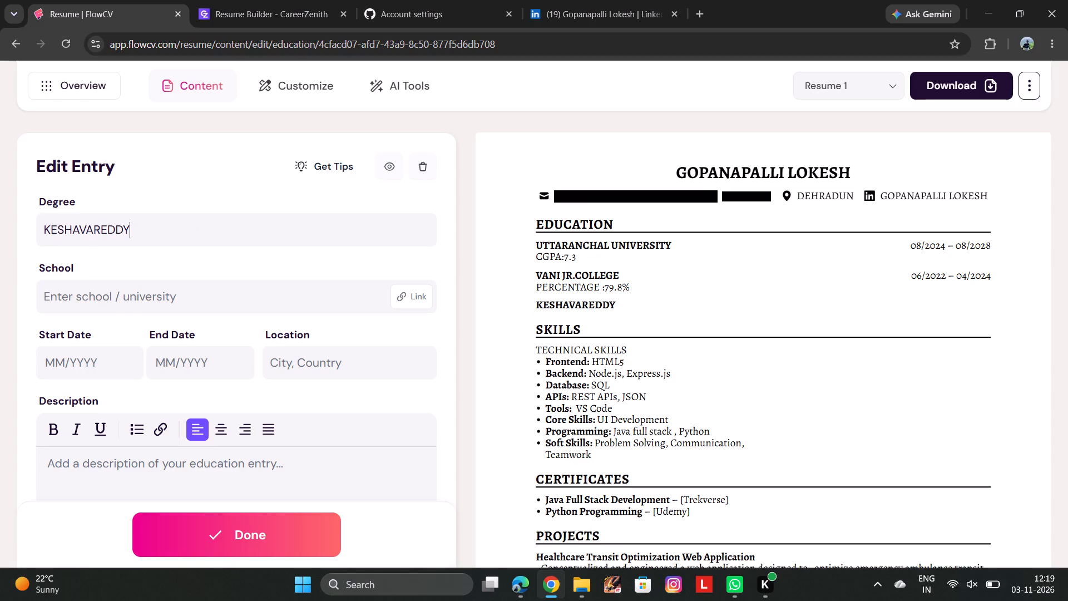
pyautogui.press('Left')
pyautogui.press('Left')
pyautogui.press('Left')
pyautogui.press('Left')
pyautogui.press('Left')
pyautogui.press('space')
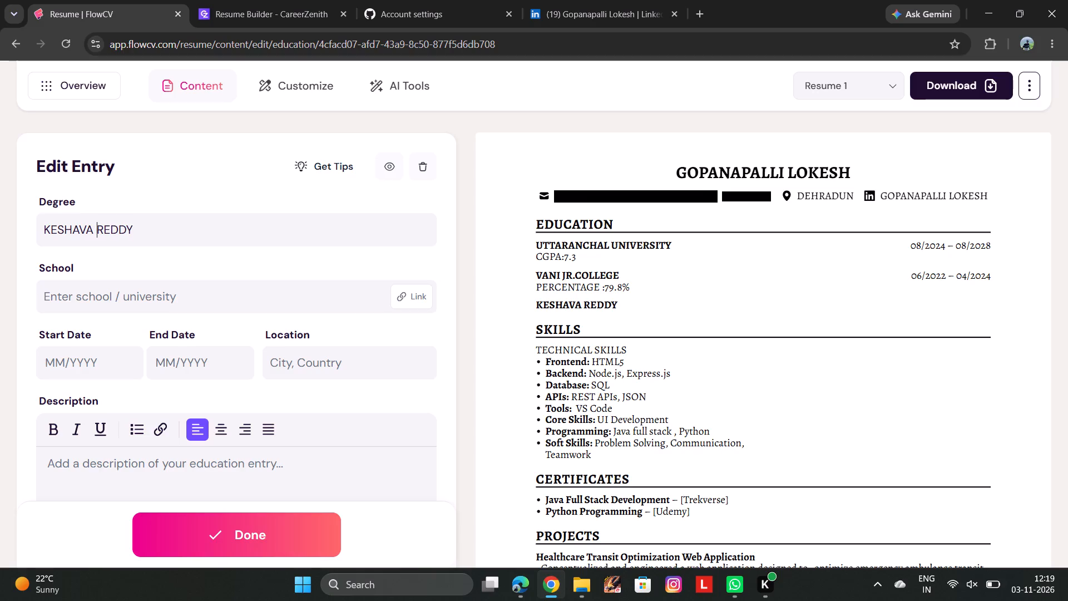
pyautogui.press('Right')
pyautogui.press('Right')
pyautogui.press('Right')
pyautogui.press('Right')
pyautogui.press('Right')
pyautogui.press('Right')
pyautogui.press('space')
pyautogui.write('SCHOOL')
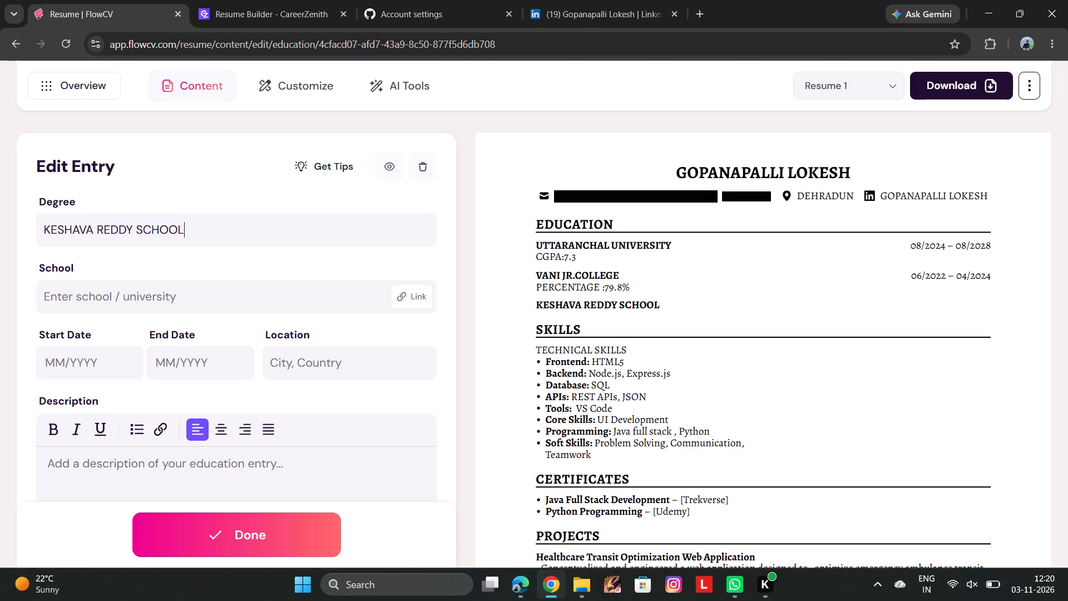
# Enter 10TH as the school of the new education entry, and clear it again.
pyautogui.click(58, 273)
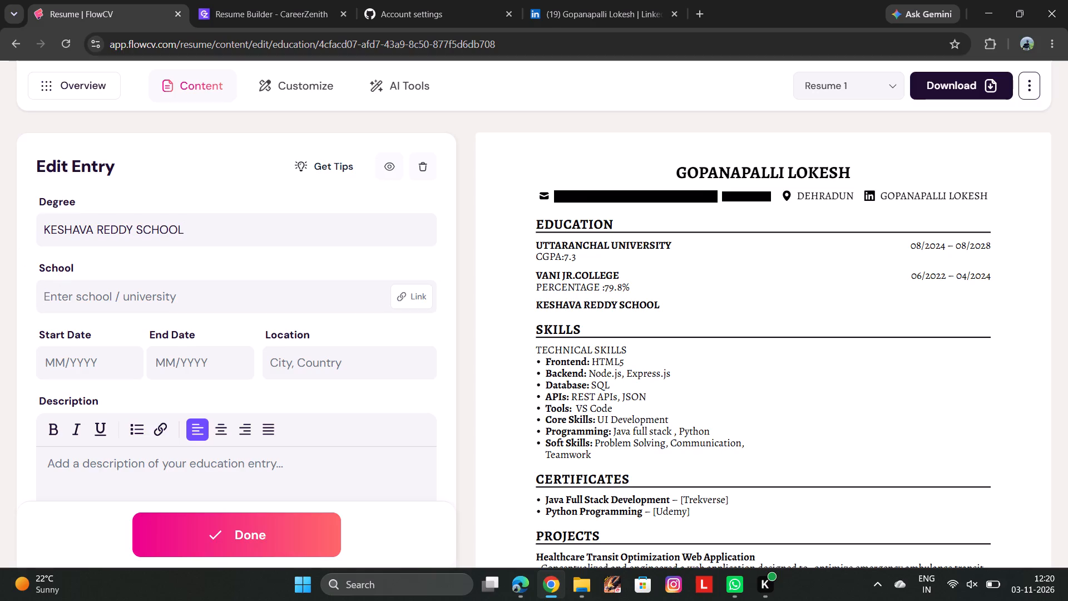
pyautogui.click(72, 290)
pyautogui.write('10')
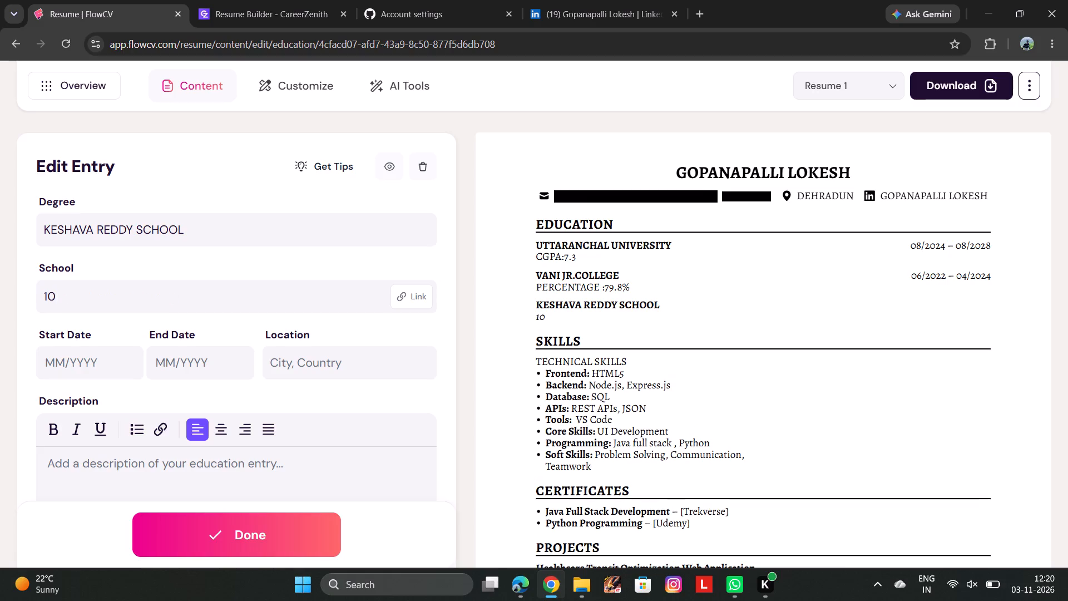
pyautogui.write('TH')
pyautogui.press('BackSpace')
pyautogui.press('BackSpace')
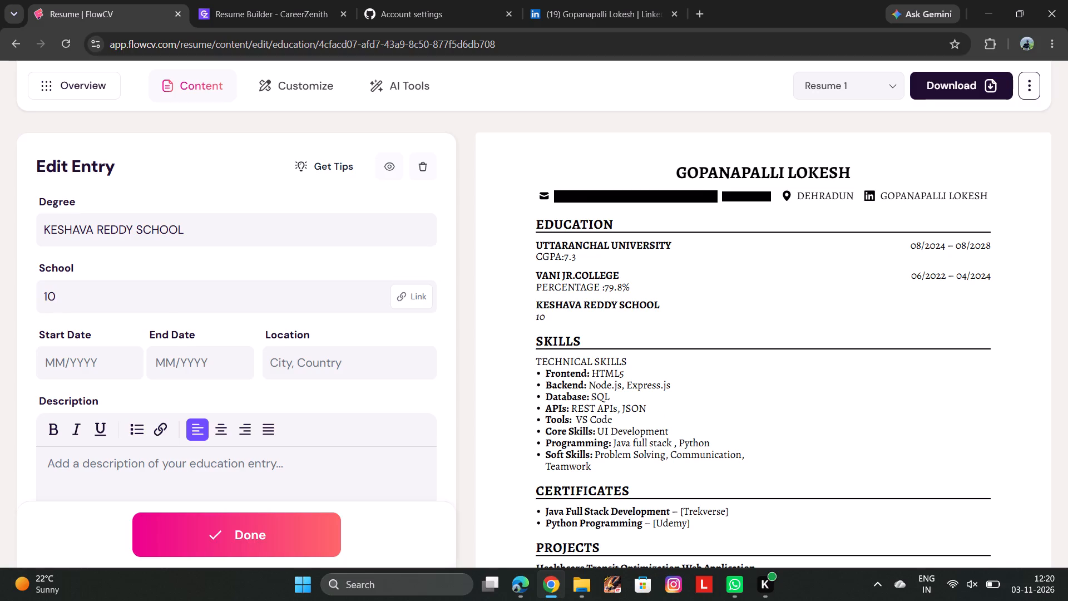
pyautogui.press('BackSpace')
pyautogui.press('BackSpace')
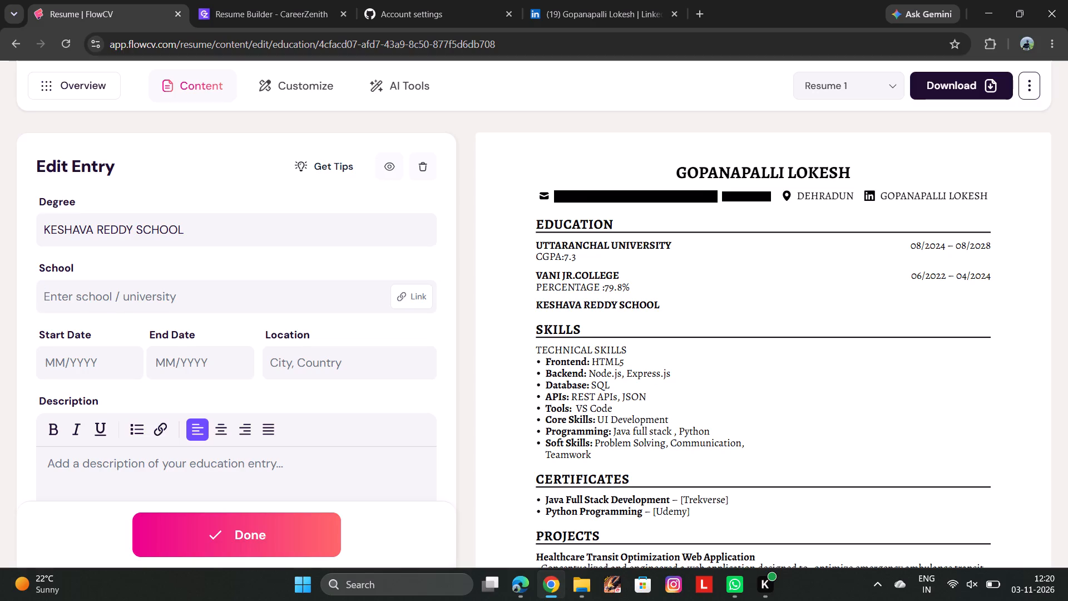
# Set the School field of the KESHAVA REDDY SCHOOL education entry to PERCENTAGE :85%.
pyautogui.hotkey('shift', 'p')
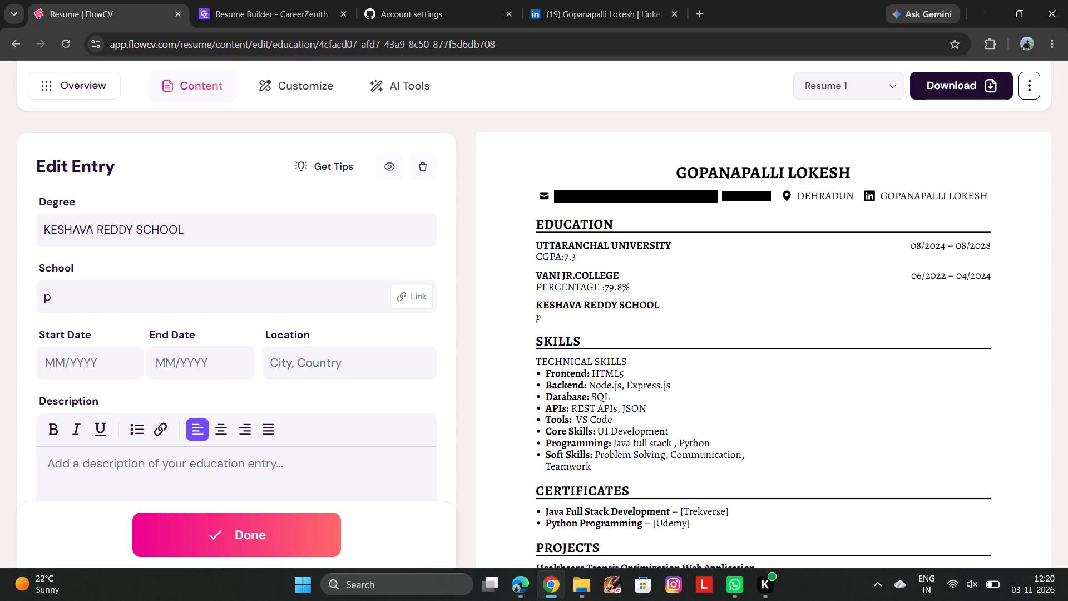
pyautogui.press('BackSpace')
pyautogui.write('er')
pyautogui.press('BackSpace')
pyautogui.press('BackSpace')
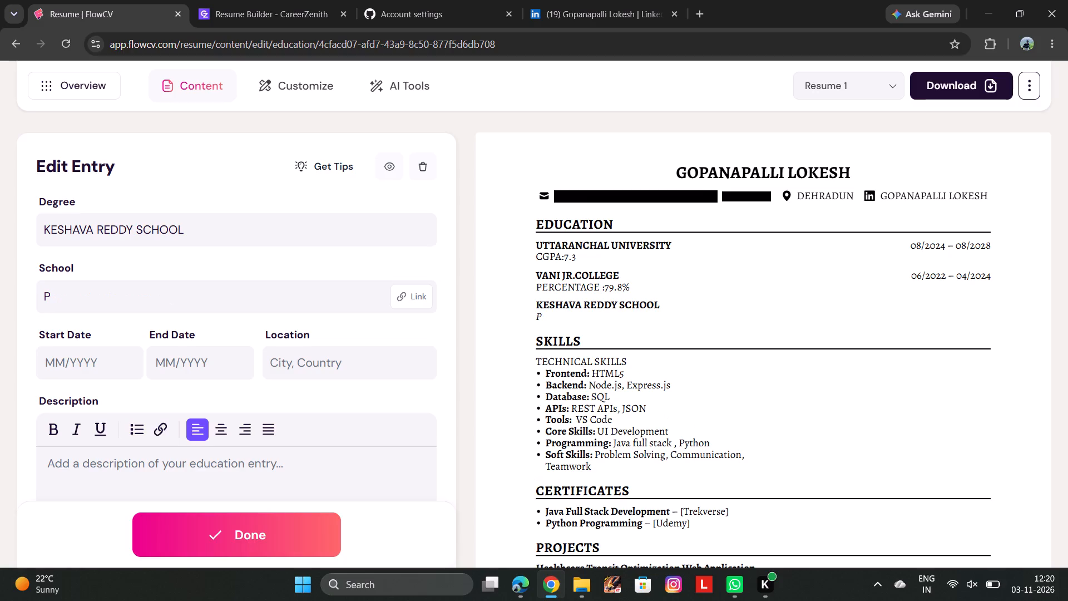
pyautogui.write('ER')
pyautogui.write('CENT')
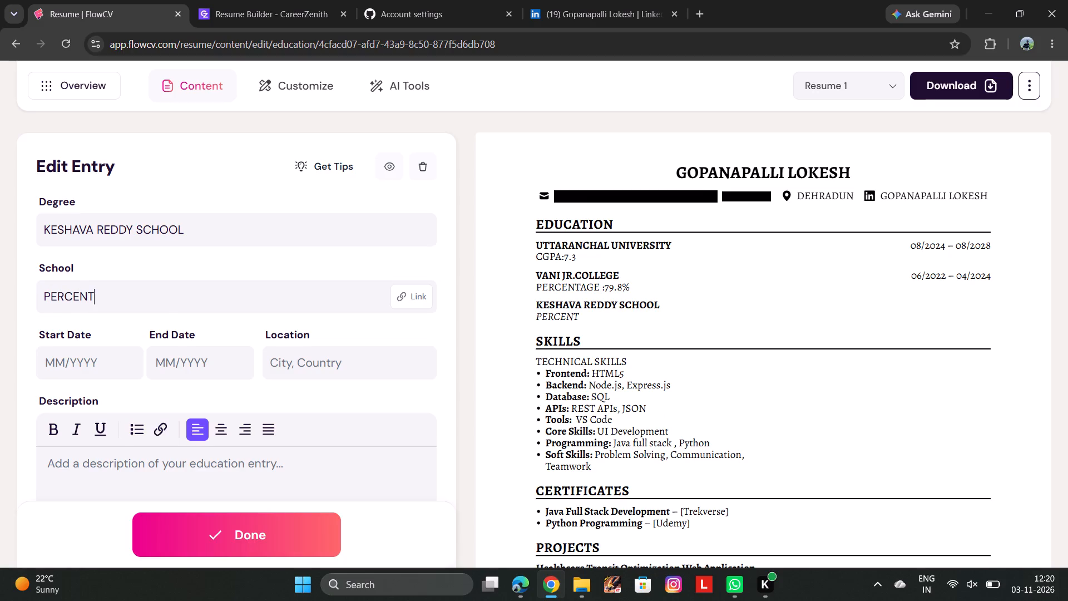
pyautogui.write('AGE')
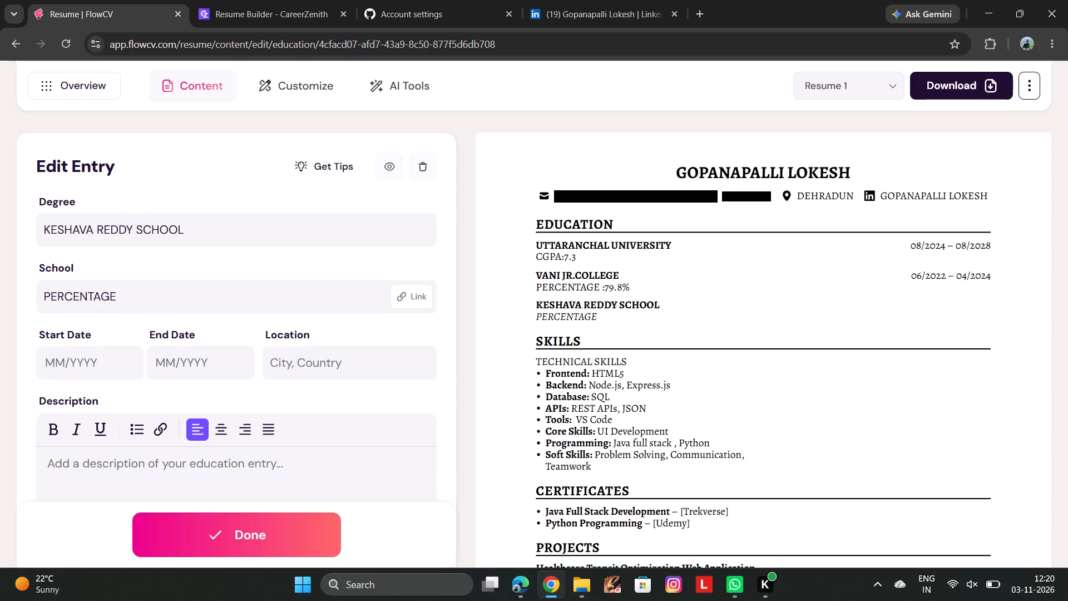
pyautogui.hotkey('shift', ':')
pyautogui.press('Left')
pyautogui.press('space')
pyautogui.press('Right')
pyautogui.write('85')
pyautogui.hotkey('shift', '%')
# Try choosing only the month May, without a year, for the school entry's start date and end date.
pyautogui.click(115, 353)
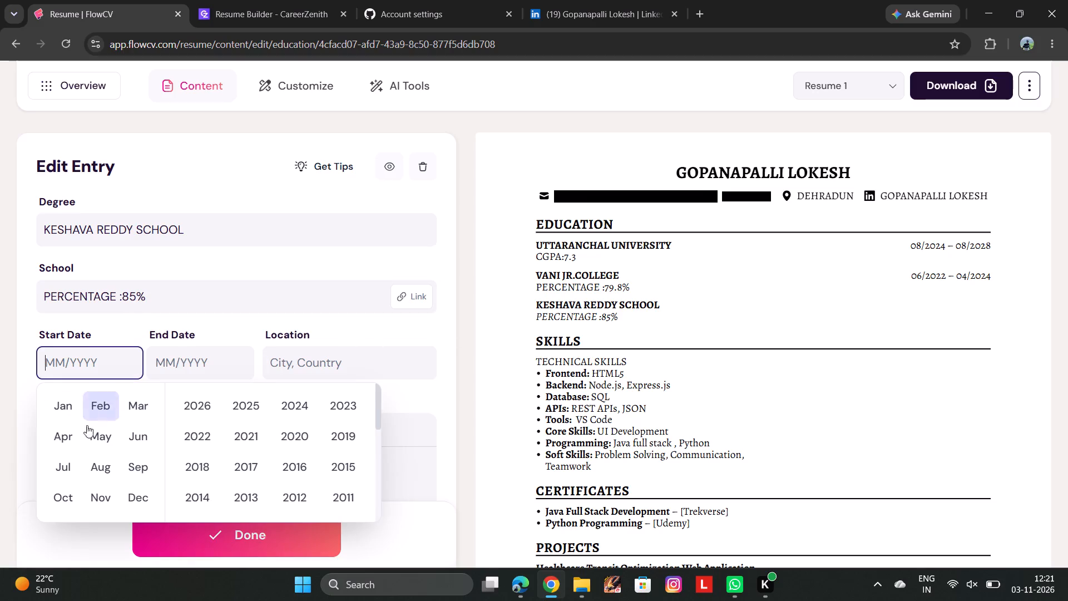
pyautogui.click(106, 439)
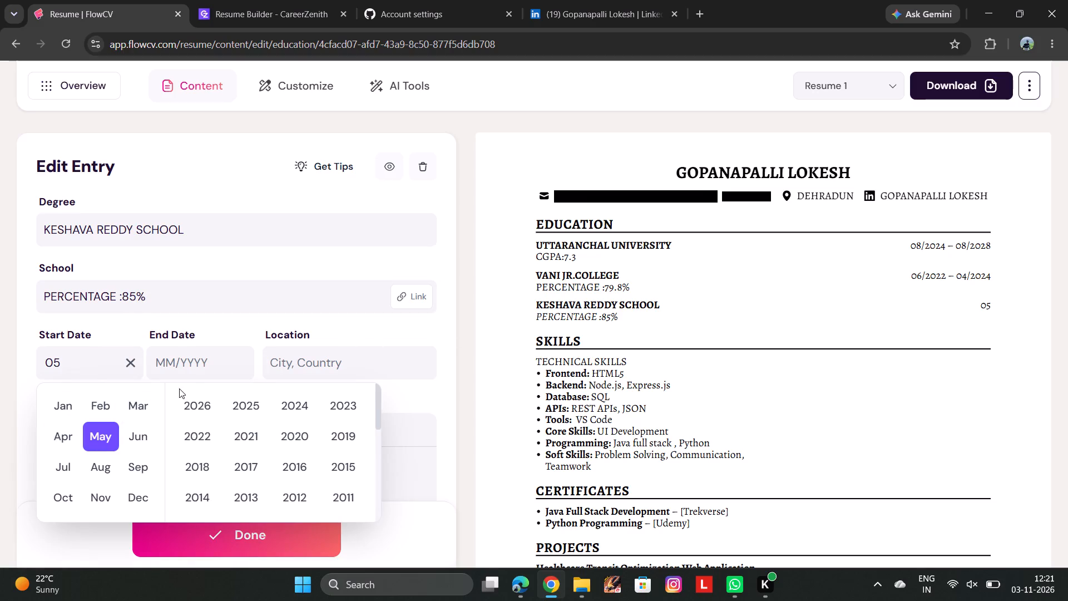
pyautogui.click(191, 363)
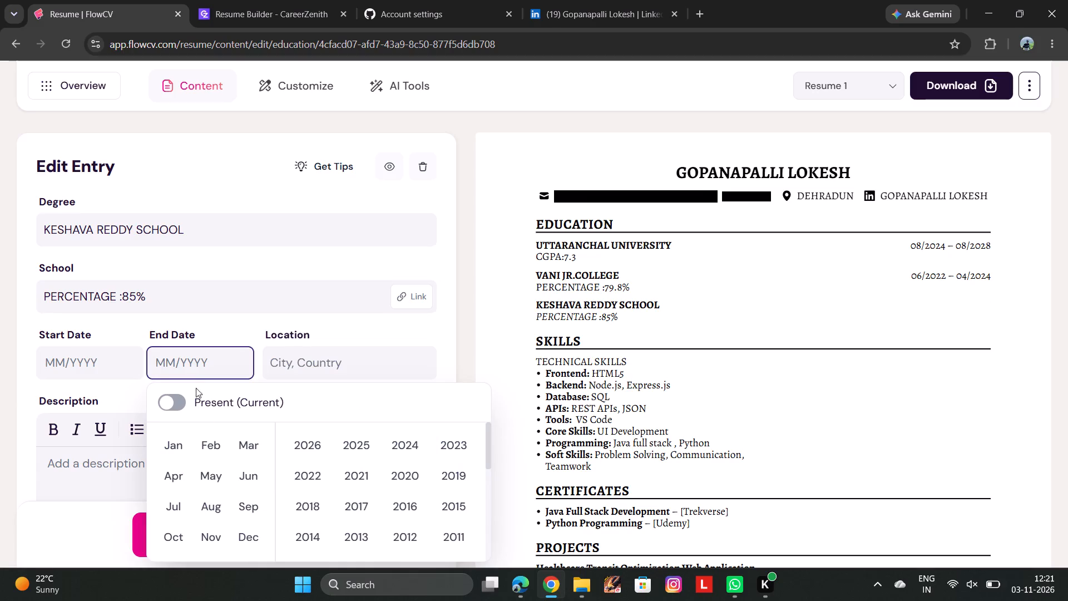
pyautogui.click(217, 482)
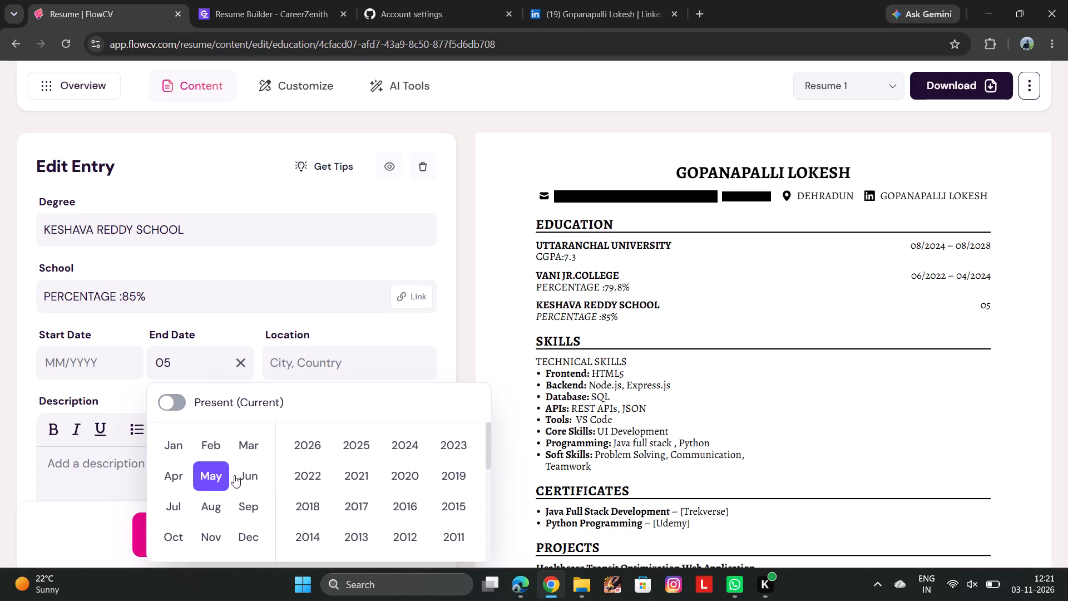
# Set the school entry's start date to 05/2021 and end date to 05/2022, and save the entry.
pyautogui.click(92, 368)
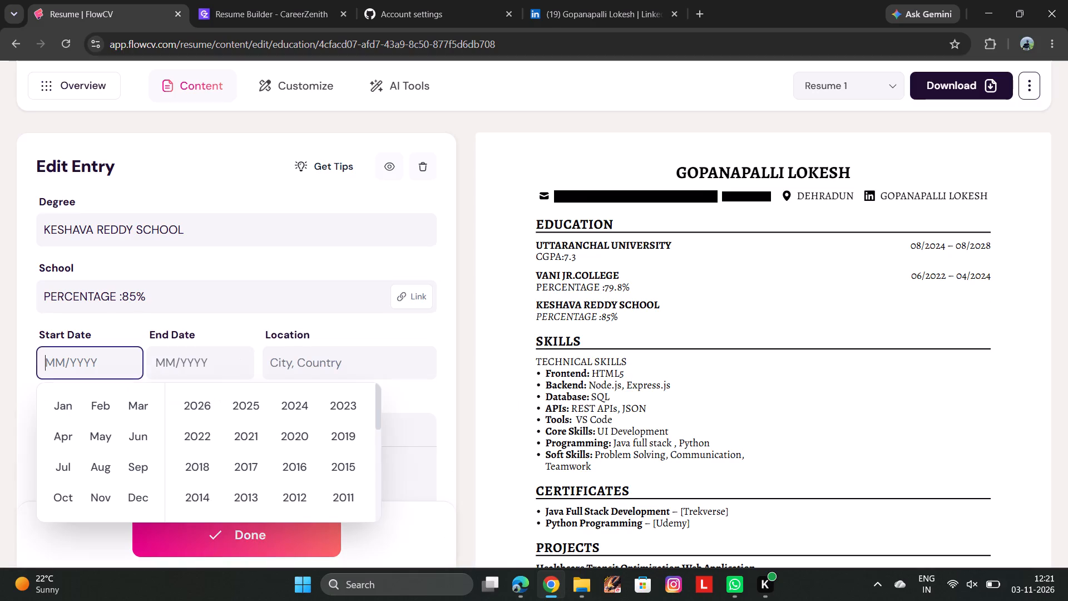
pyautogui.click(106, 439)
pyautogui.click(253, 436)
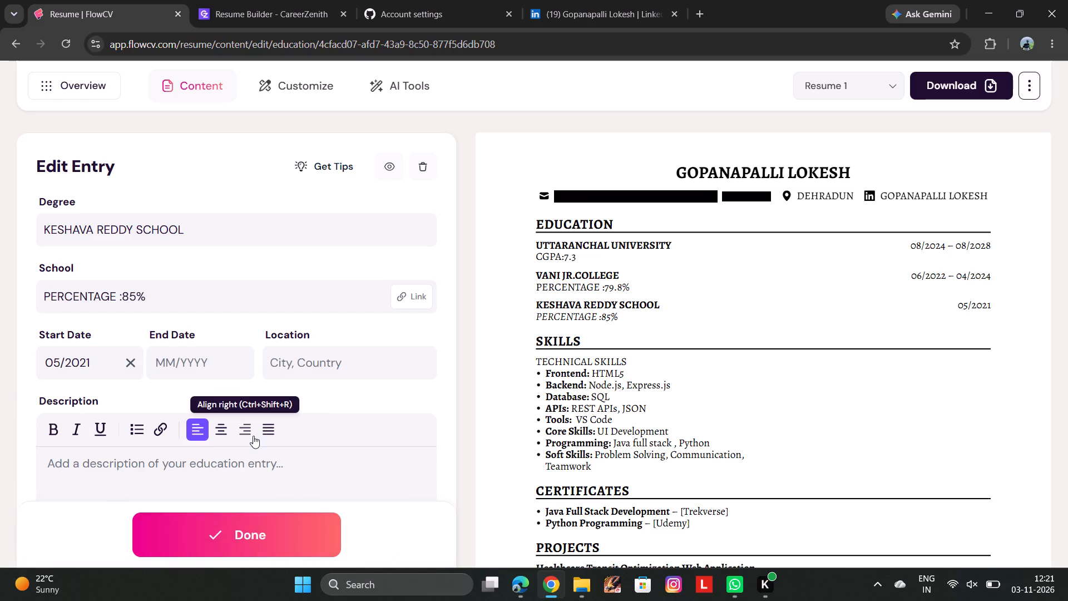
pyautogui.click(189, 338)
pyautogui.click(200, 355)
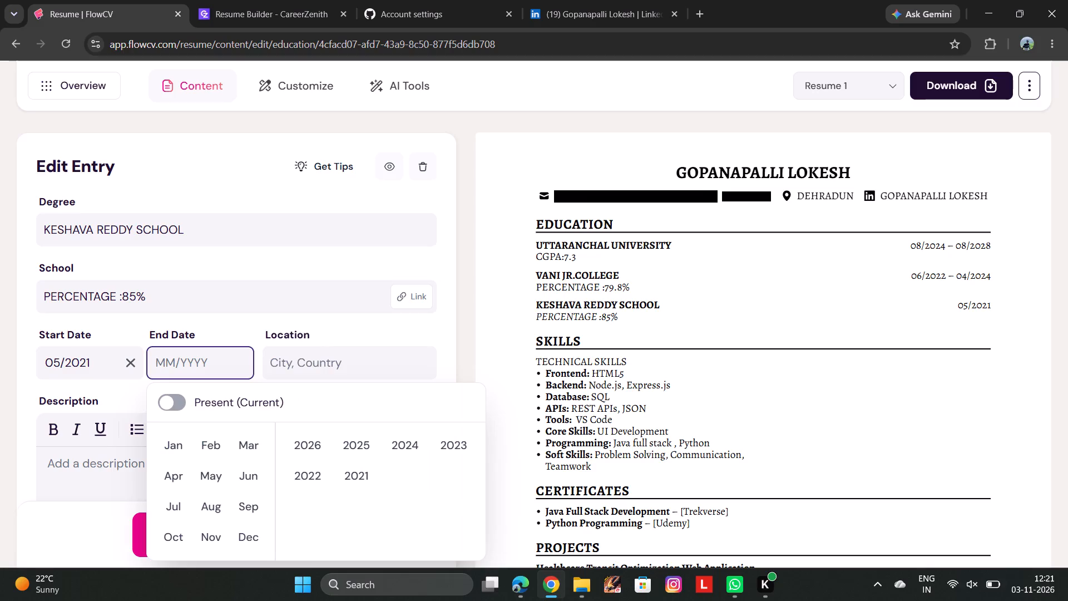
pyautogui.click(204, 480)
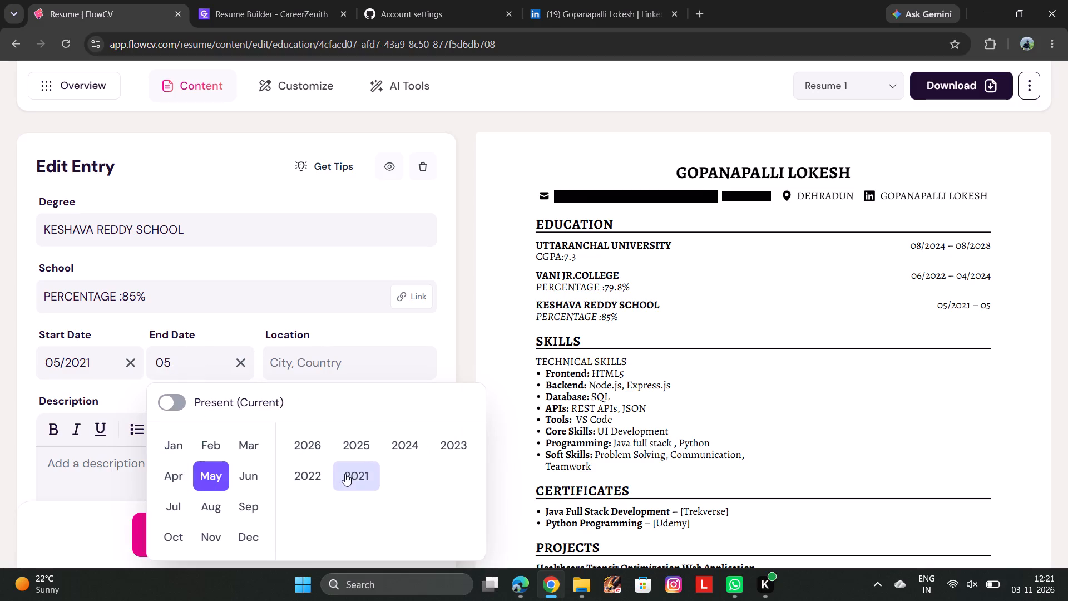
pyautogui.click(314, 477)
pyautogui.click(343, 358)
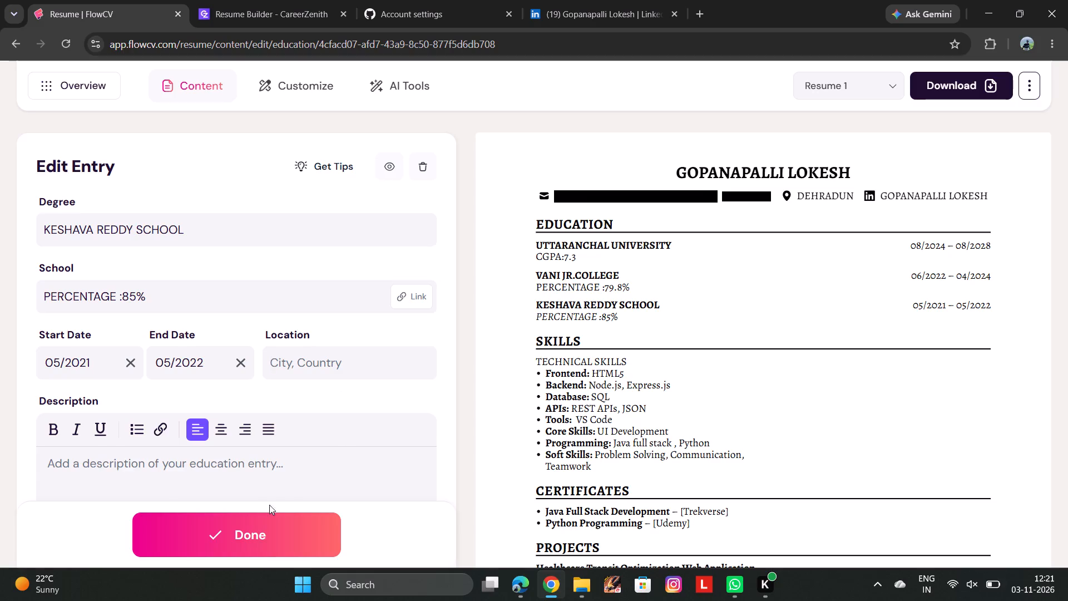
pyautogui.scroll(-1, 283, 459)
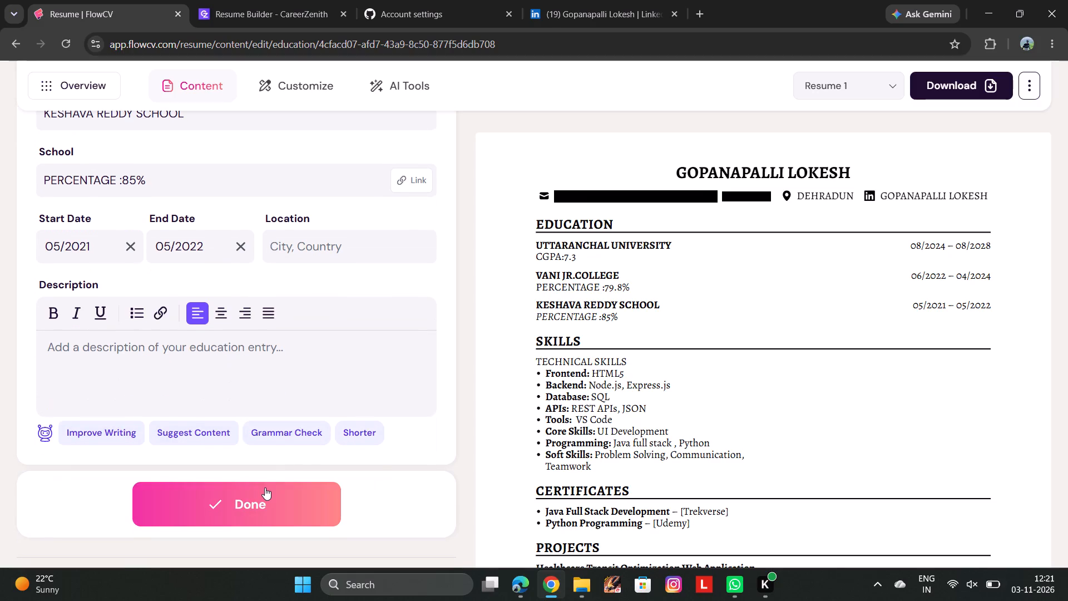
pyautogui.click(265, 489)
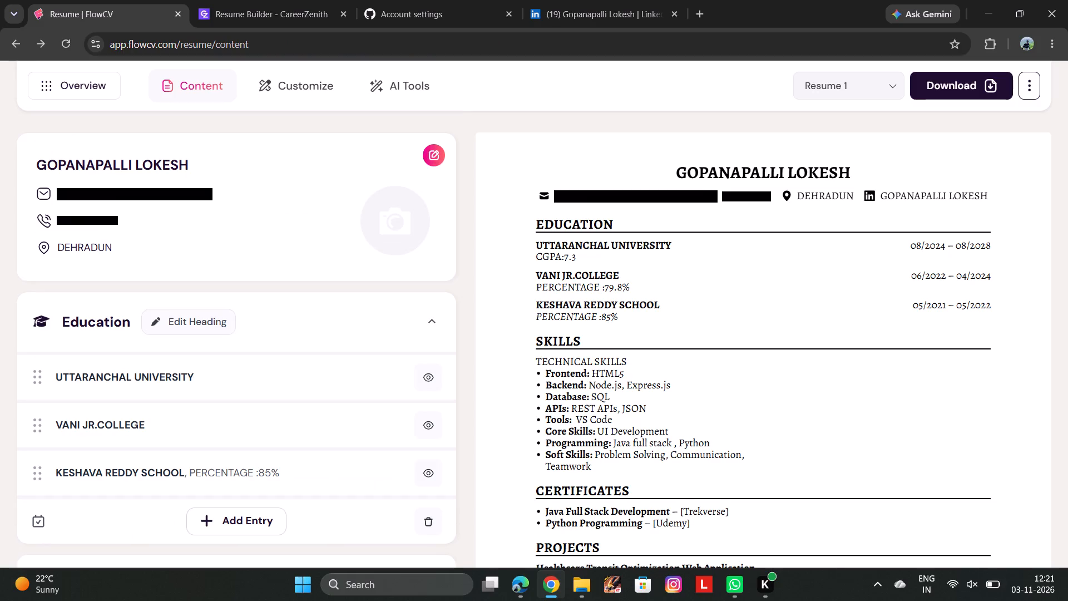
# Collapse the Education section, expand Skills, and add a new skill entry saved with all its fields blank.
pyautogui.scroll(-3, 686, 352)
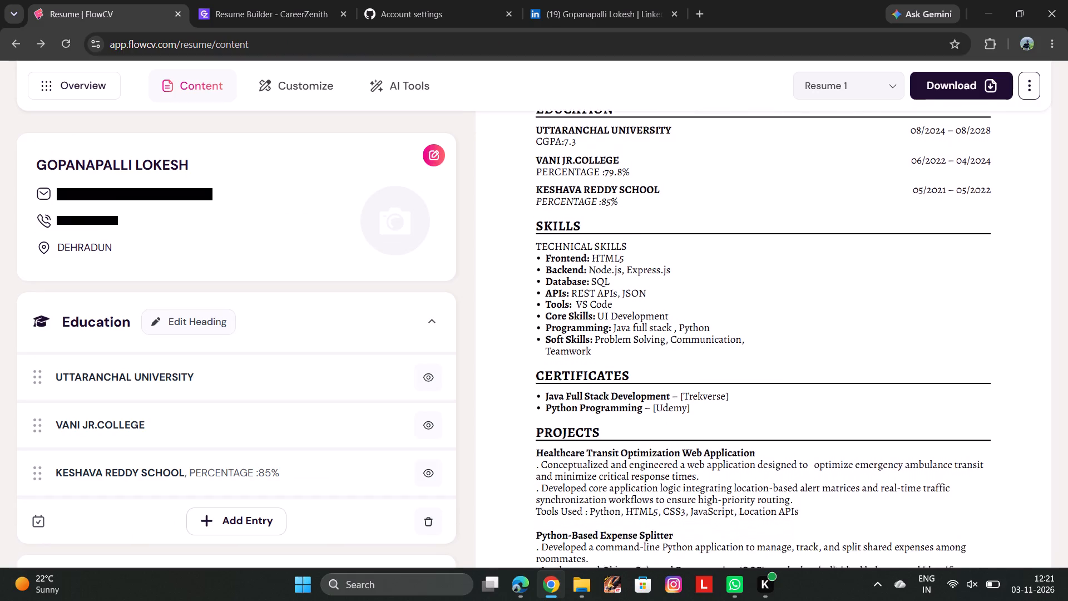
pyautogui.scroll(-1, 686, 352)
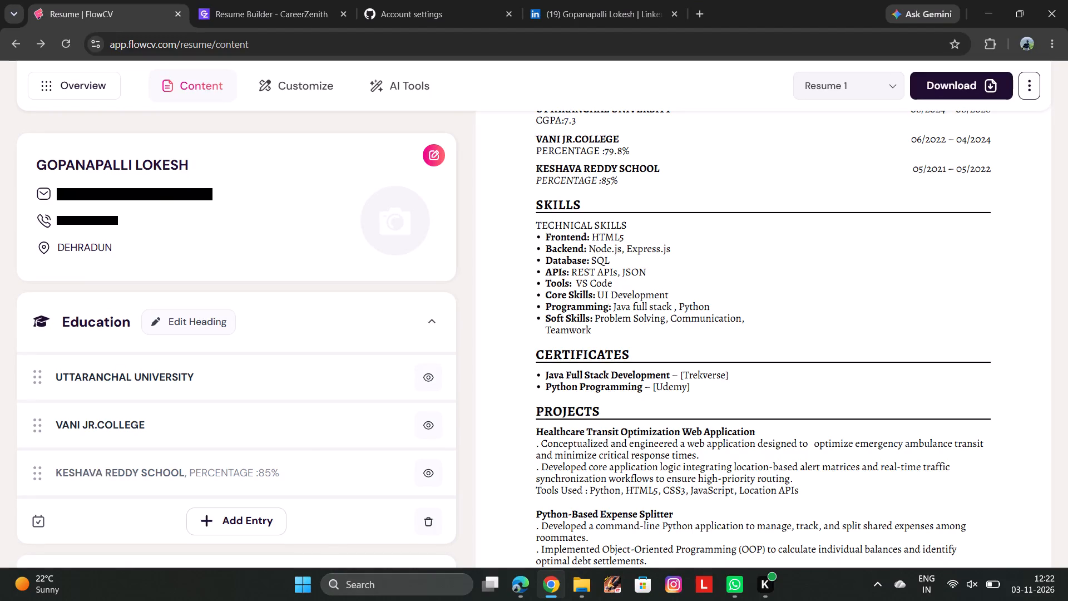
pyautogui.scroll(-2, 305, 450)
pyautogui.scroll(1, 406, 448)
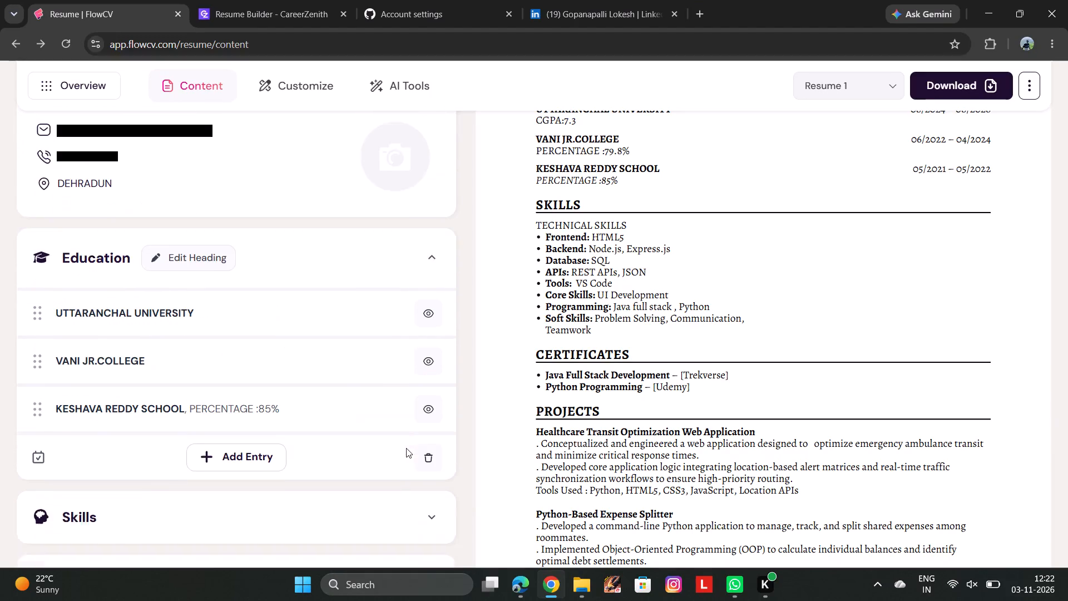
pyautogui.scroll(1, 406, 448)
pyautogui.click(428, 292)
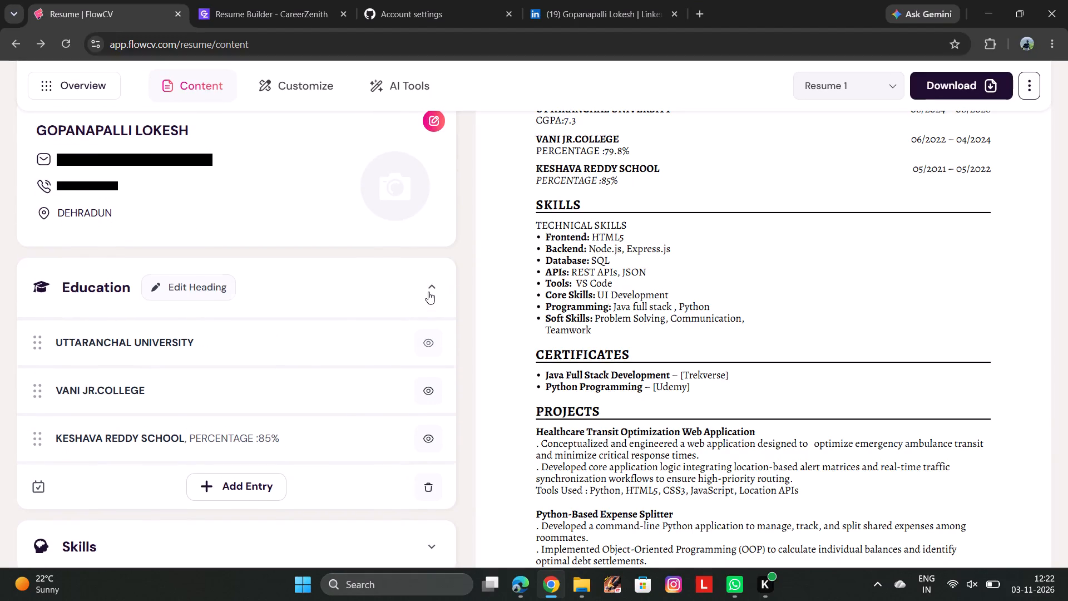
pyautogui.click(261, 349)
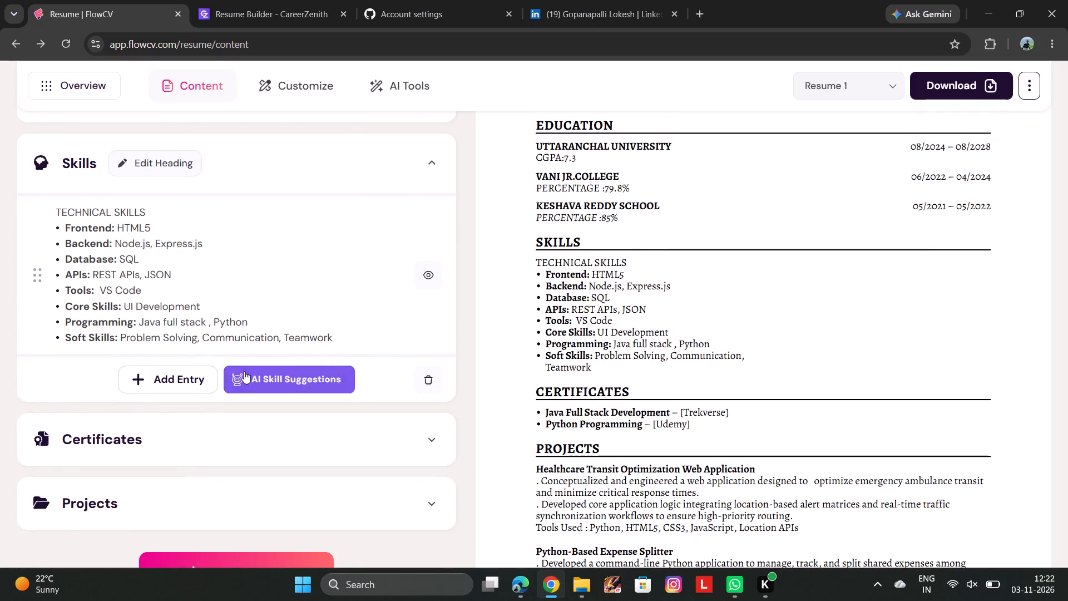
pyautogui.click(204, 378)
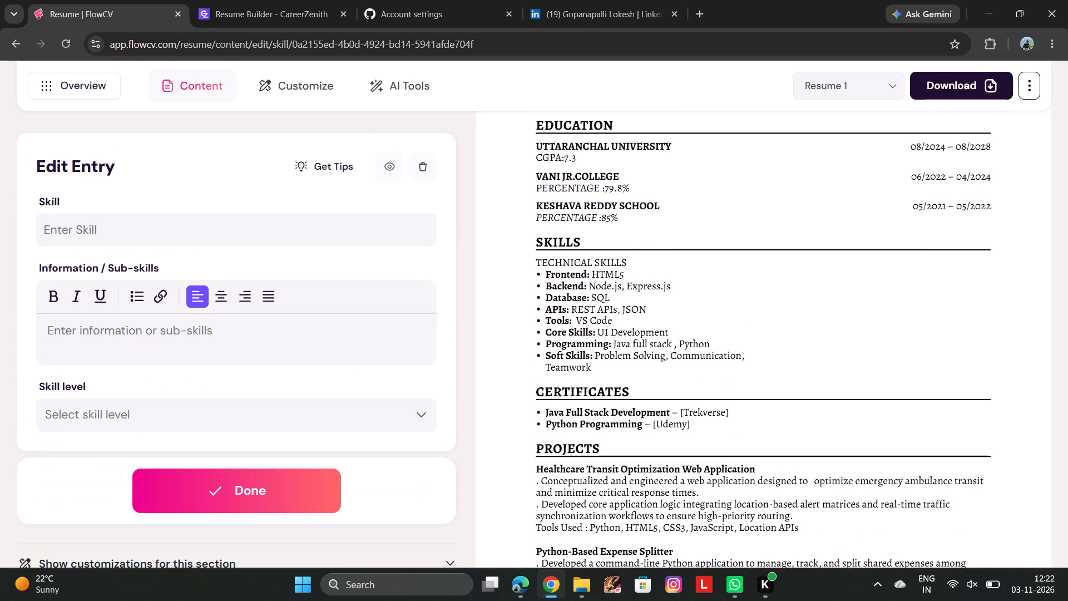
pyautogui.scroll(2, 261, 316)
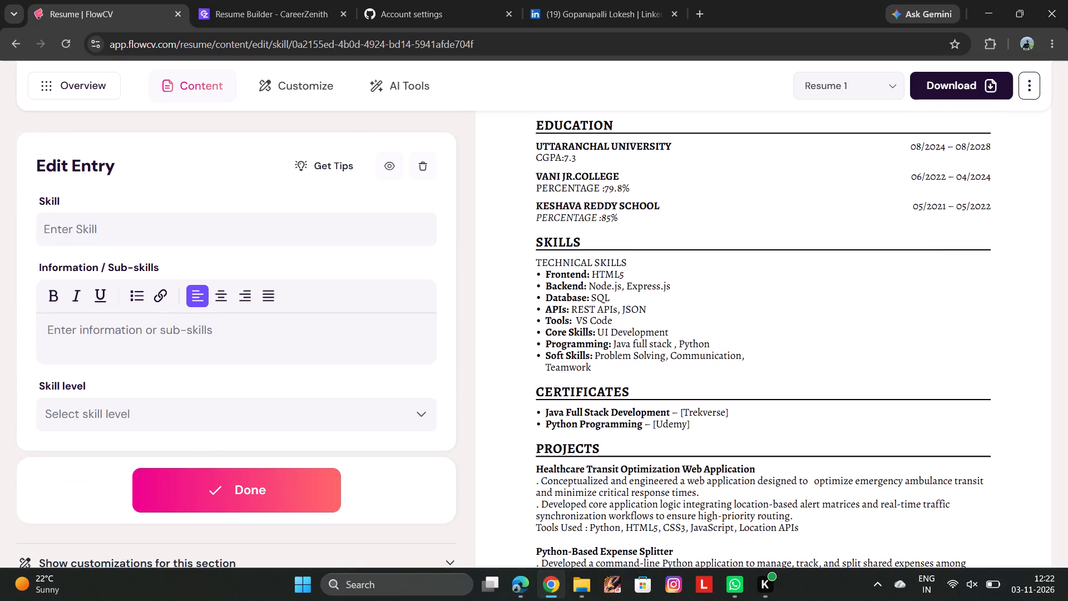
pyautogui.scroll(-4, 246, 401)
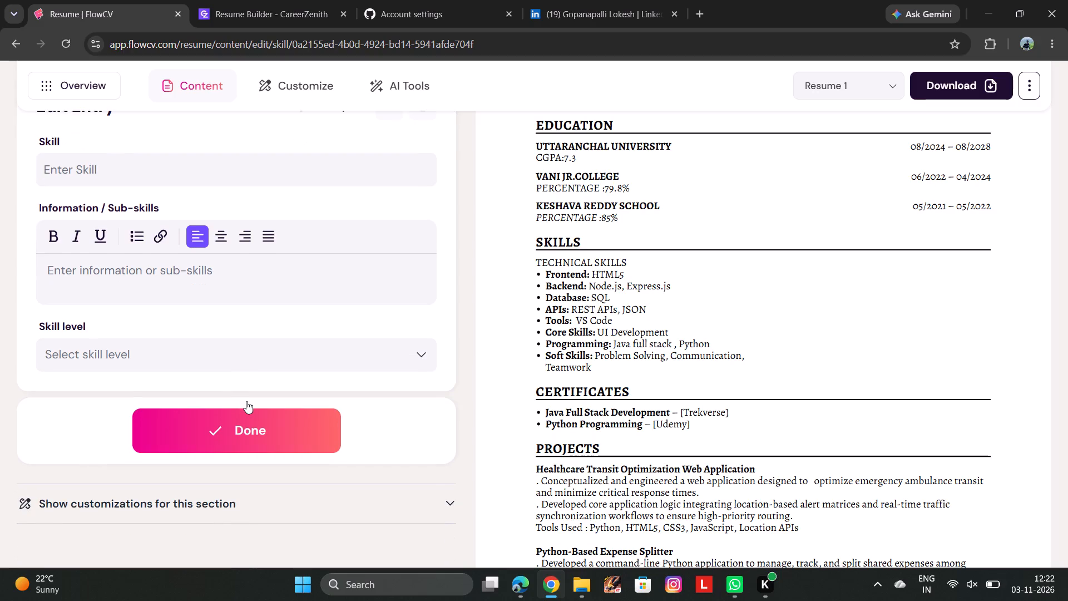
pyautogui.click(246, 427)
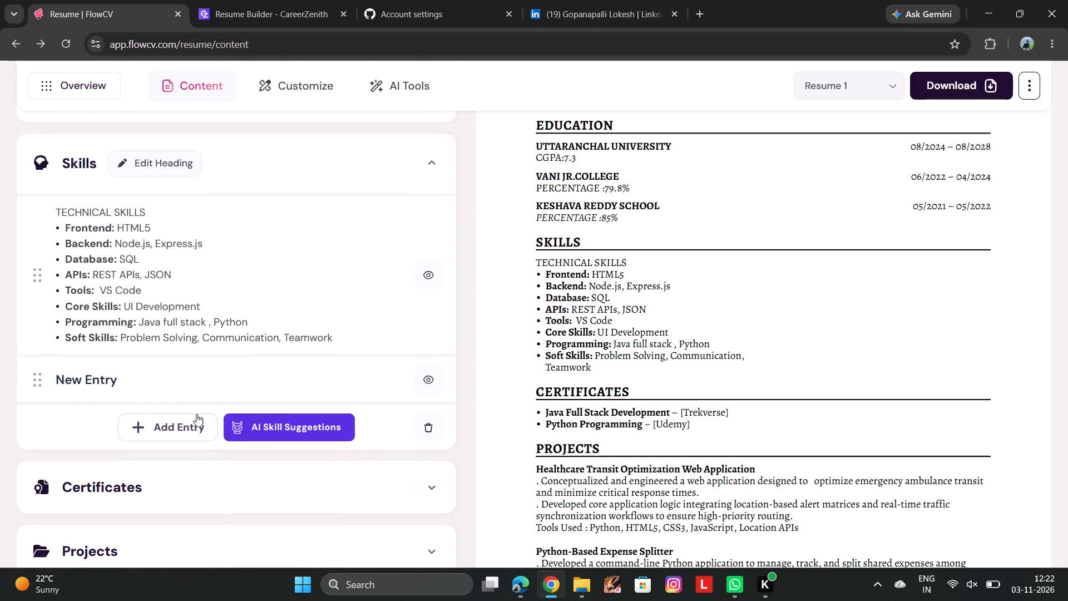
# Open the technical skills entry and shorten its Programming label to "Programmin:".
pyautogui.click(332, 338)
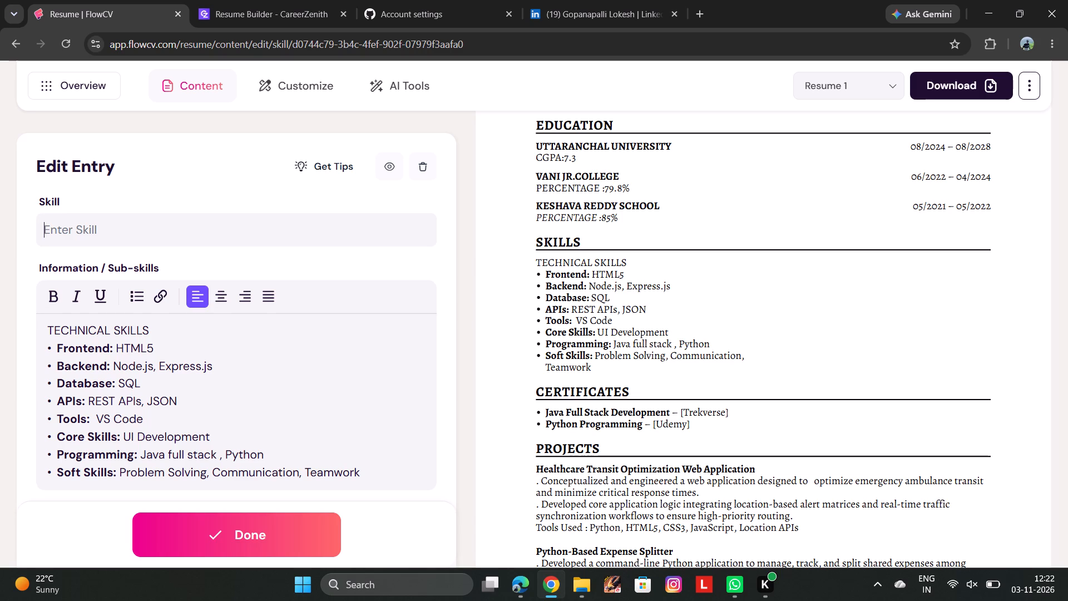
pyautogui.click(133, 453)
pyautogui.press('BackSpace')
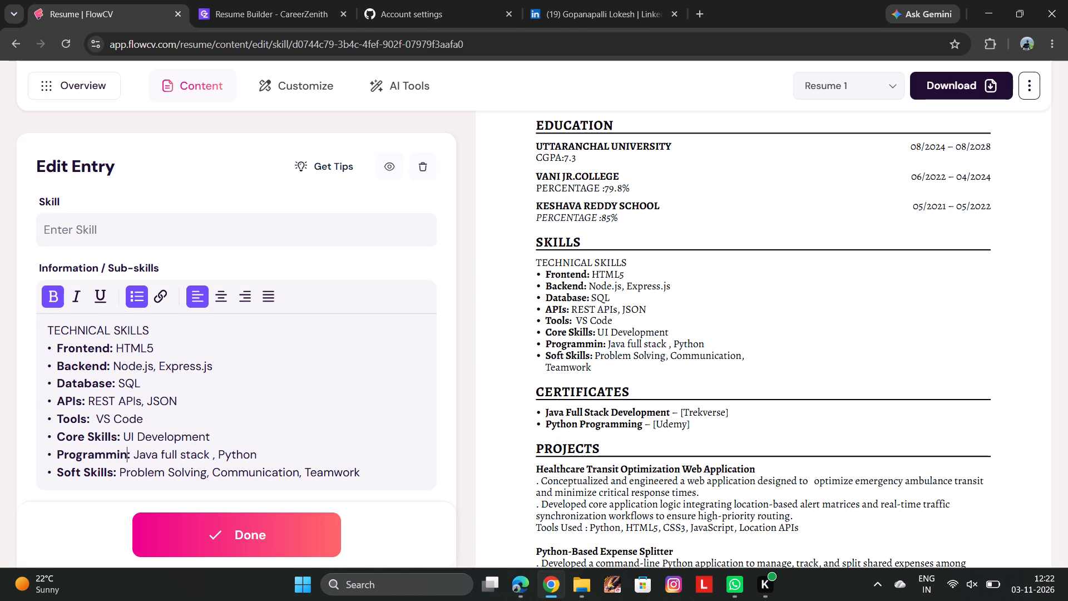
pyautogui.press('b')
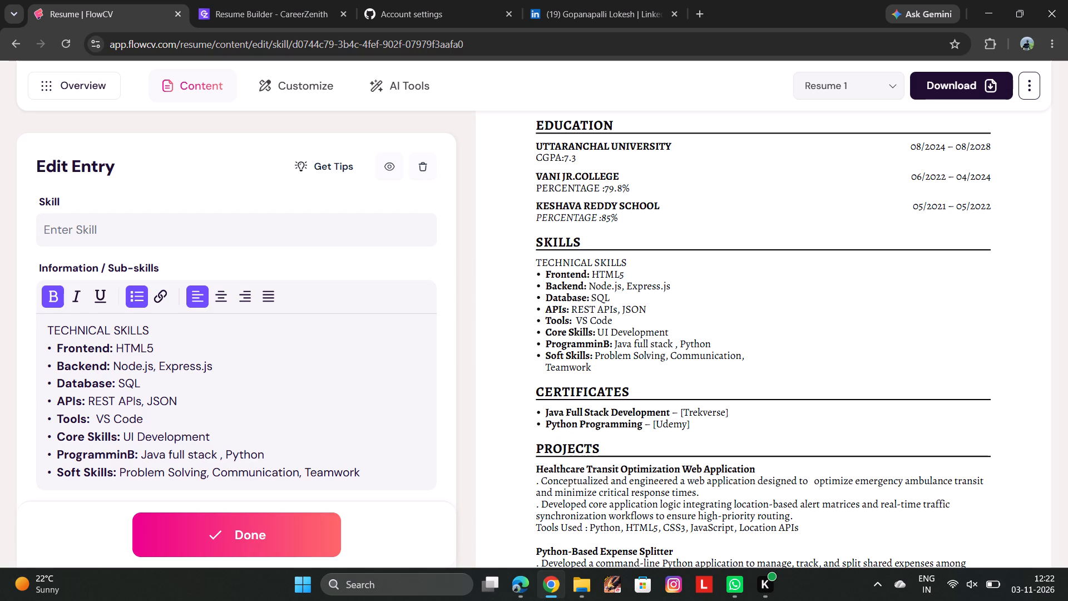
pyautogui.press('BackSpace')
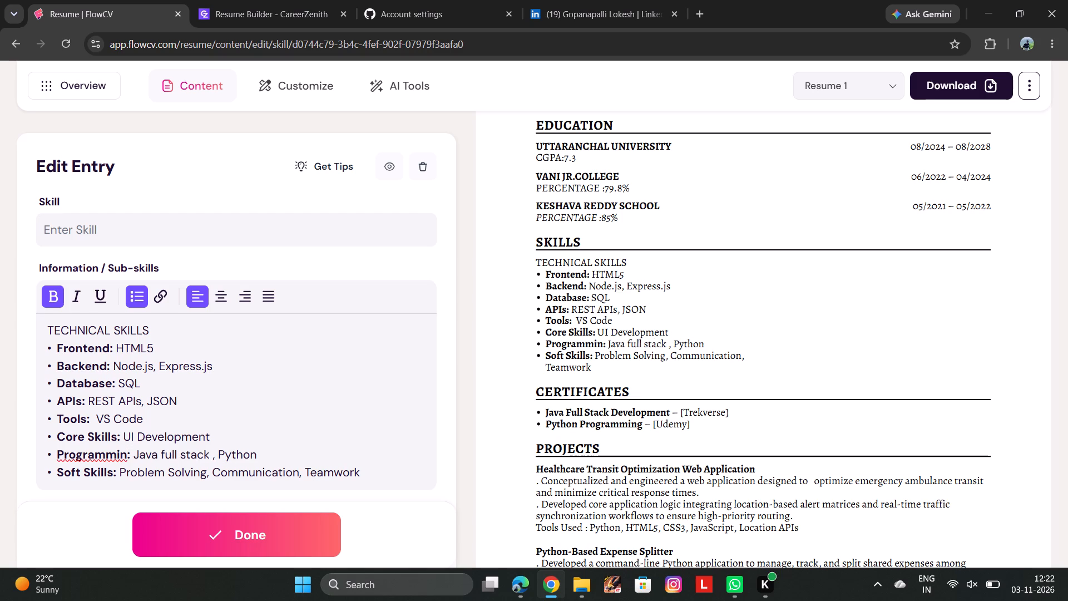
pyautogui.doubleClick(365, 476)
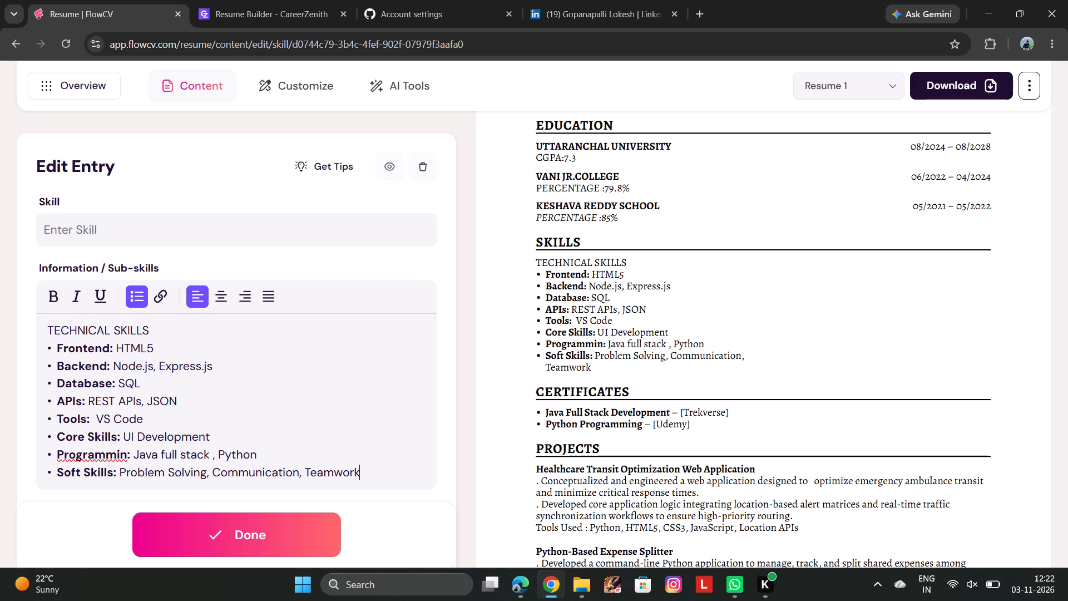
# Clear the whole Frontend bullet text, both label and value, leaving an empty first bullet under TECHNICAL SKILLS.
pyautogui.click(157, 346)
pyautogui.press('BackSpace')
pyautogui.press('BackSpace')
pyautogui.press('BackSpace')
pyautogui.press('BackSpace')
pyautogui.press('BackSpace')
pyautogui.press('BackSpace')
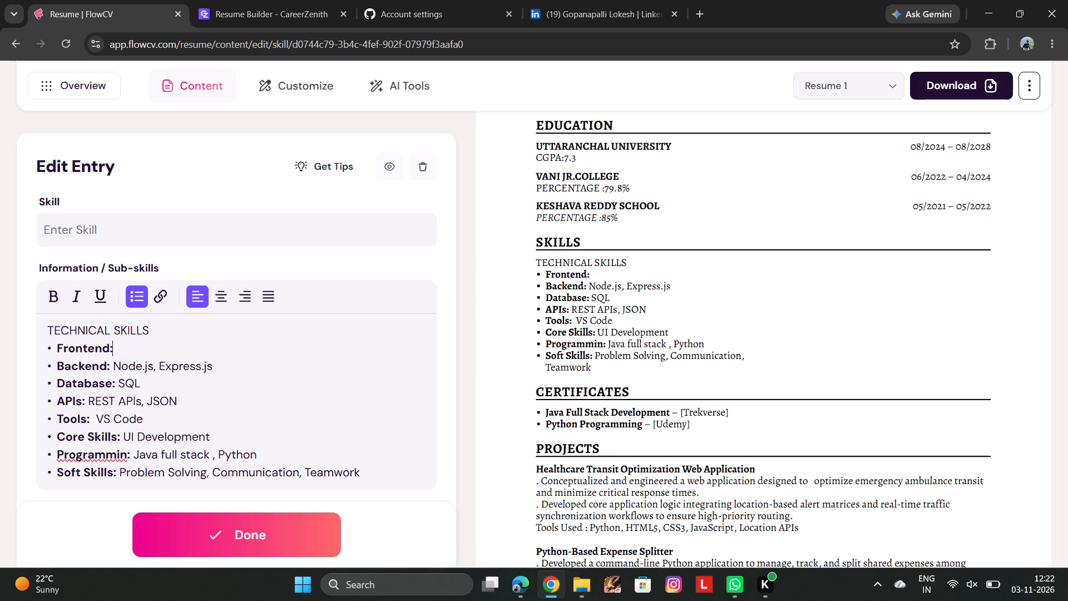
pyautogui.press('BackSpace')
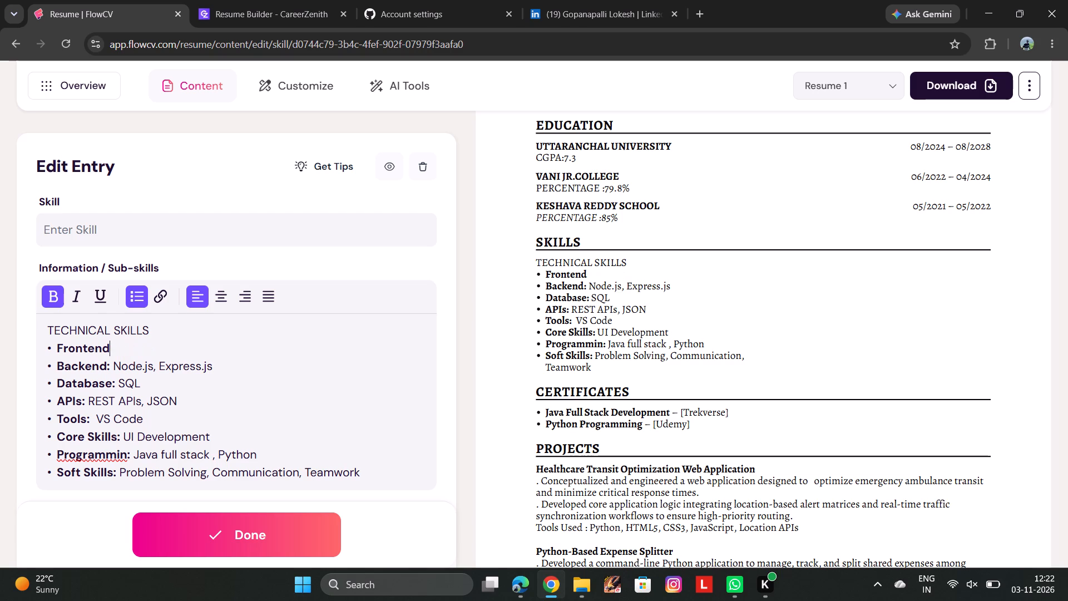
pyautogui.press('BackSpace')
pyautogui.press('BackSpace')
pyautogui.press('BackSpace')
pyautogui.press('BackSpace')
pyautogui.press('BackSpace')
pyautogui.press('BackSpace')
pyautogui.press('BackSpace')
pyautogui.press('BackSpace')
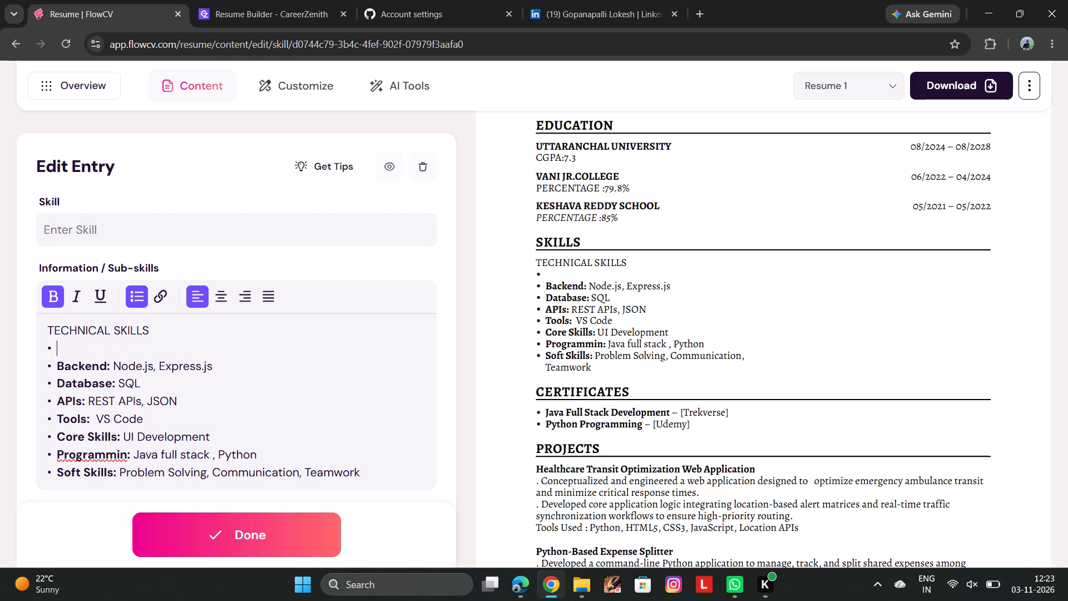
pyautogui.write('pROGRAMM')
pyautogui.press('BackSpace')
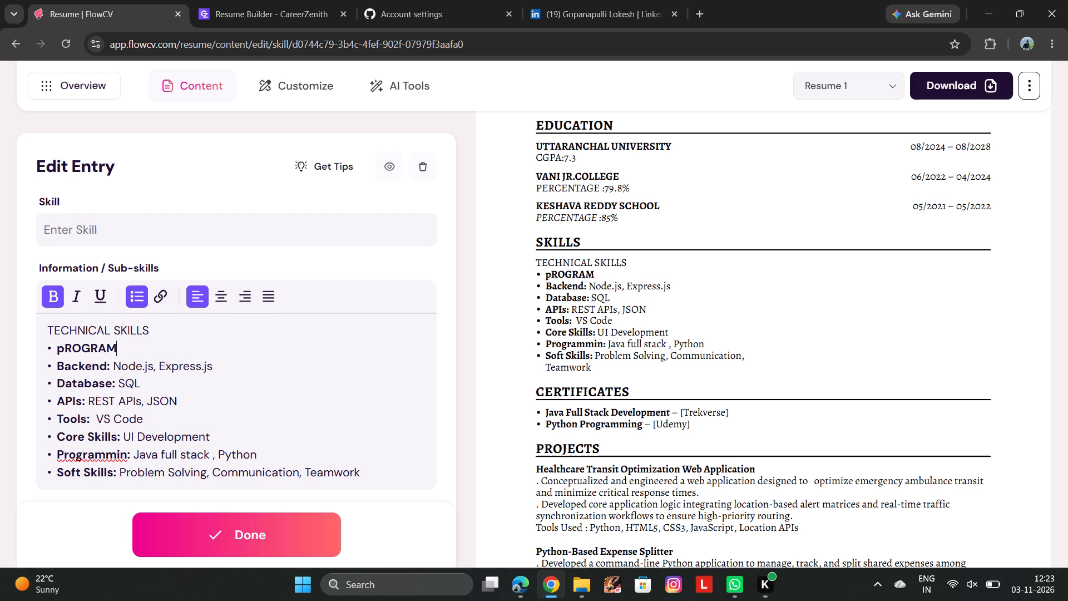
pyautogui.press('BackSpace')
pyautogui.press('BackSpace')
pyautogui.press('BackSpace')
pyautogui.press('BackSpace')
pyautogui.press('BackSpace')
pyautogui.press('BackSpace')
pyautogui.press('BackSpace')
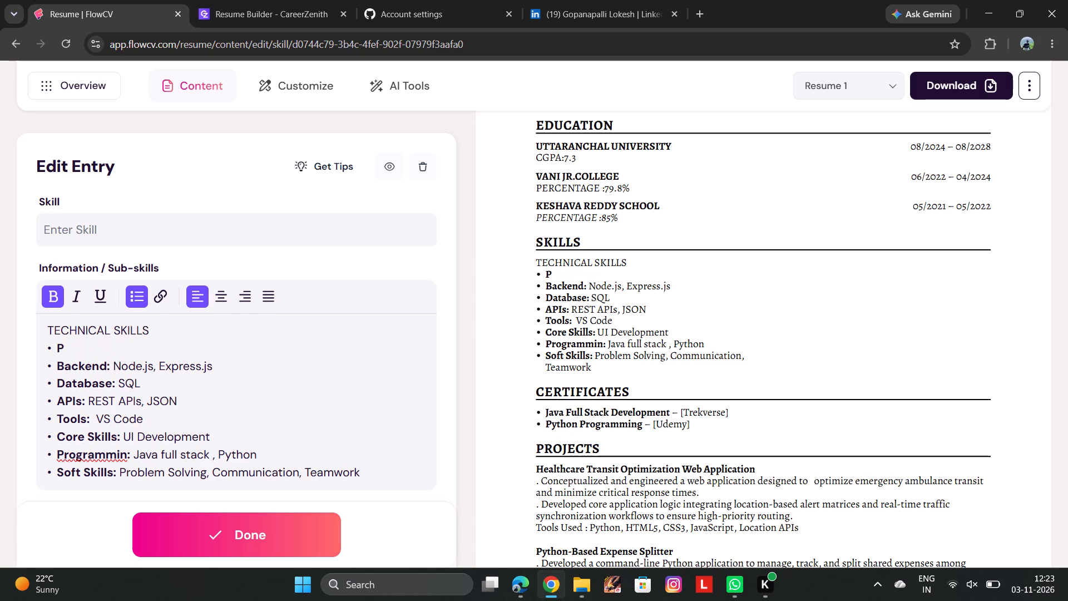
# Enter the bold label "Programmimg Langauges :" in the emptied first bullet of the technical skills list.
pyautogui.write('RO')
pyautogui.press('BackSpace')
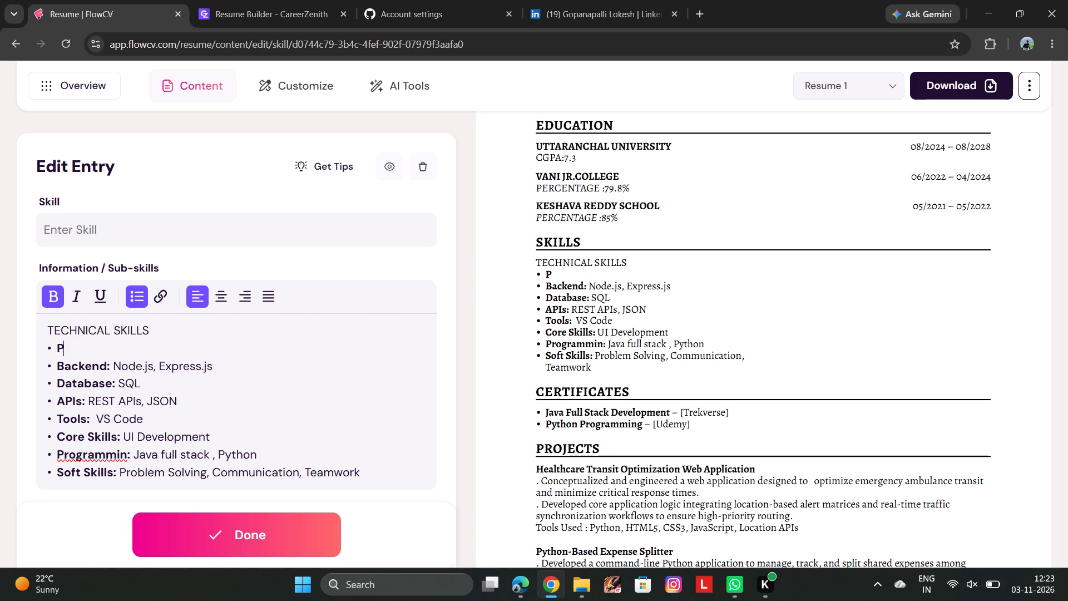
pyautogui.write('rogra')
pyautogui.write('mmimg')
pyautogui.press('space')
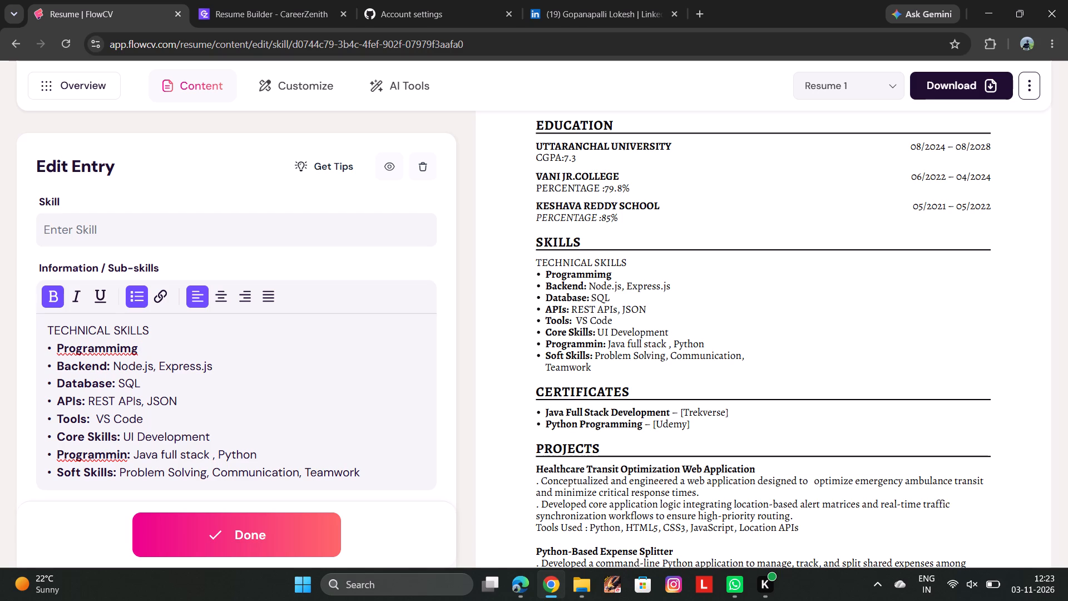
pyautogui.hotkey('shift', 'l')
pyautogui.write('an')
pyautogui.write('gauges')
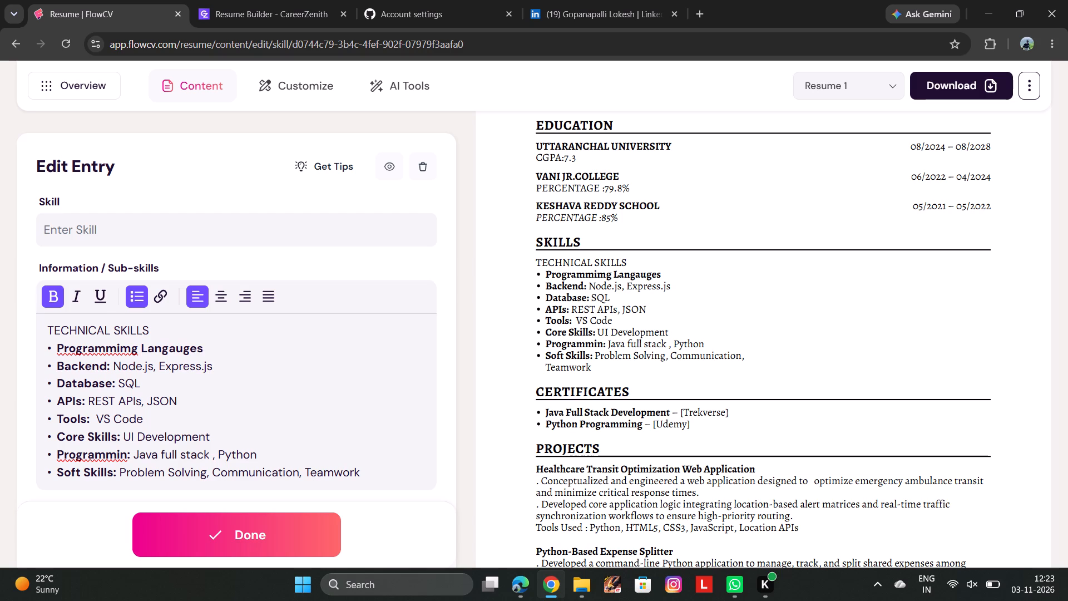
pyautogui.press('space')
pyautogui.write(';')
pyautogui.press('space')
pyautogui.press('BackSpace')
pyautogui.press('BackSpace')
pyautogui.hotkey('shift', ':')
# Correct the spelling of the second word in the first bullet's label to Languages.
pyautogui.press('Left')
pyautogui.press('Left')
pyautogui.press('Left')
pyautogui.press('Left')
pyautogui.press('Left')
pyautogui.press('Left')
pyautogui.press('BackSpace')
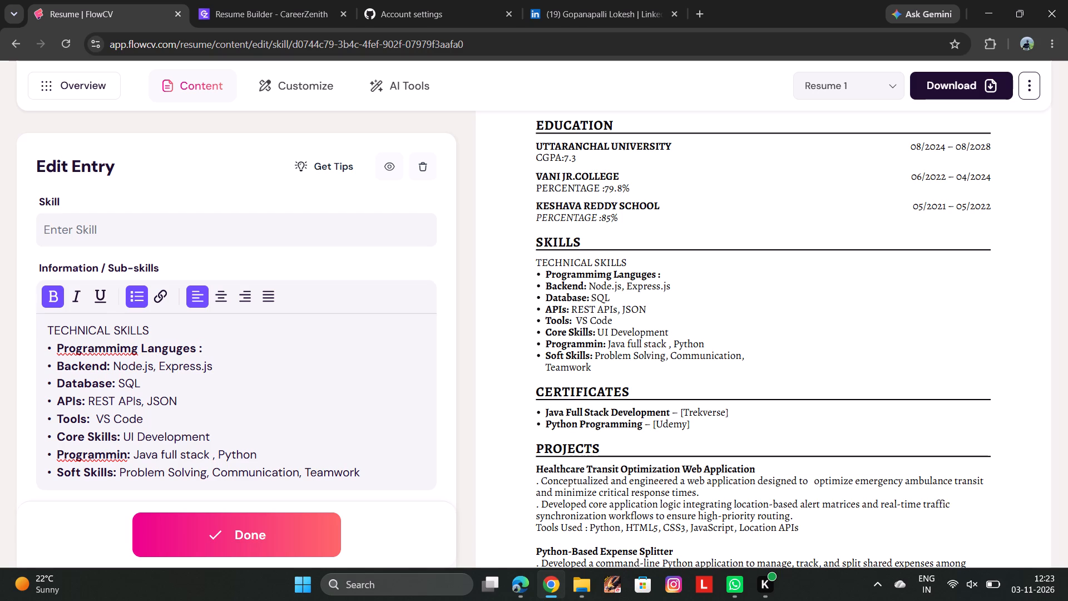
pyautogui.press('Right')
pyautogui.press('a')
# Correct the spelling of the first word in the first bullet's label to Programming.
pyautogui.press('Left')
pyautogui.press('Left')
pyautogui.press('Left')
pyautogui.press('Left')
pyautogui.press('Left')
pyautogui.press('Left')
pyautogui.press('Left')
pyautogui.press('Left')
pyautogui.press('BackSpace')
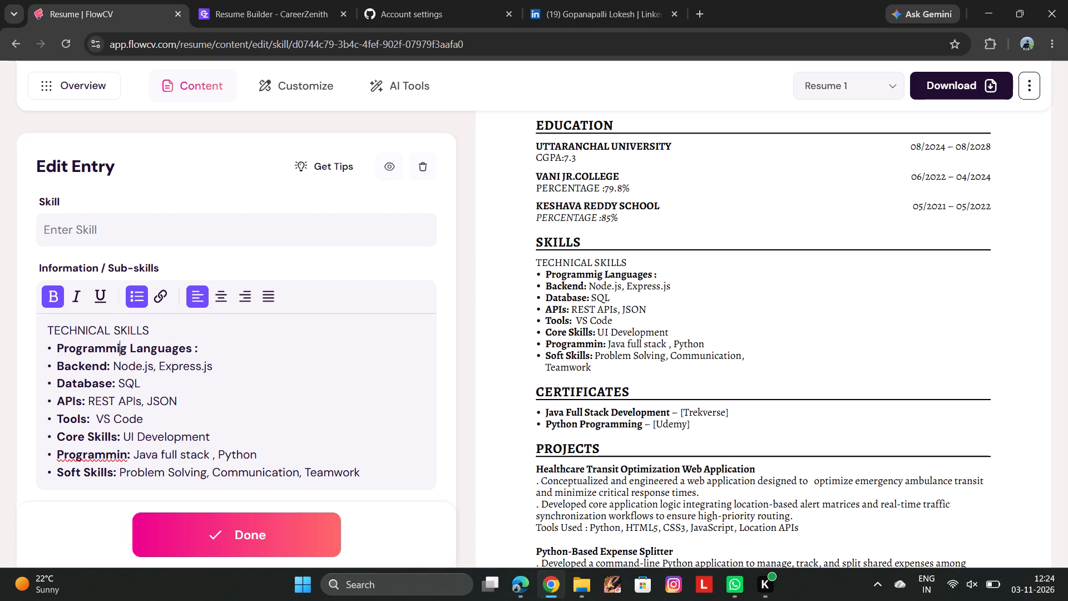
pyautogui.press('n')
# Add Python in regular, non-bold text after the "Programming Languages :" label in the technical skills list.
pyautogui.press('Right')
pyautogui.press('Right')
pyautogui.press('Right')
pyautogui.press('Right')
pyautogui.press('Right')
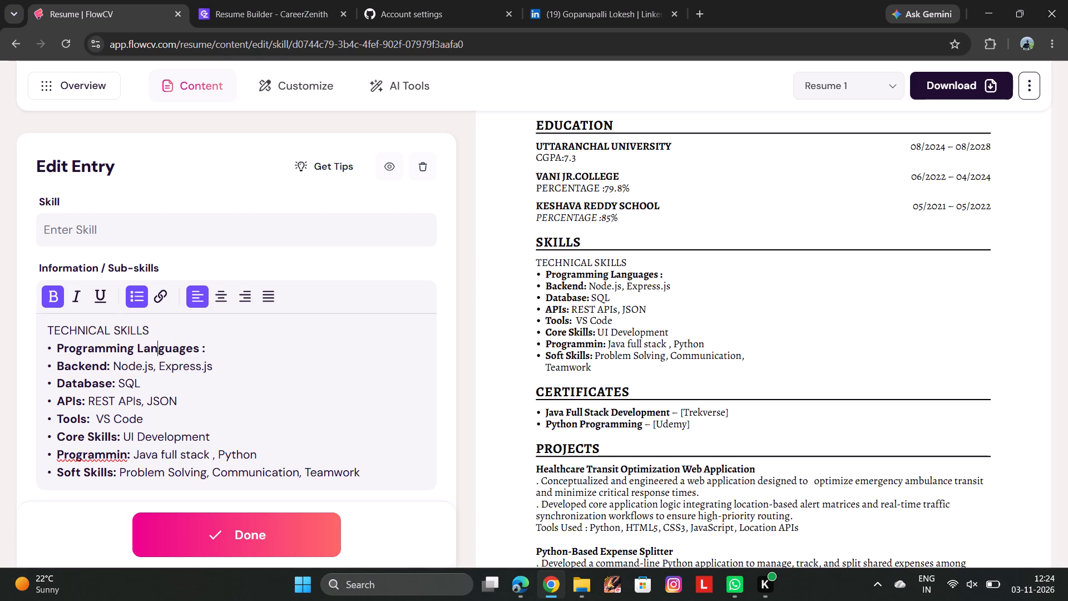
pyautogui.press('Right')
pyautogui.press('Right')
pyautogui.press('Right')
pyautogui.press('Right')
pyautogui.press('Right')
pyautogui.press('Right')
pyautogui.press('Right')
pyautogui.press('Right')
pyautogui.press('space')
pyautogui.press('p')
pyautogui.press('BackSpace')
pyautogui.click(60, 294)
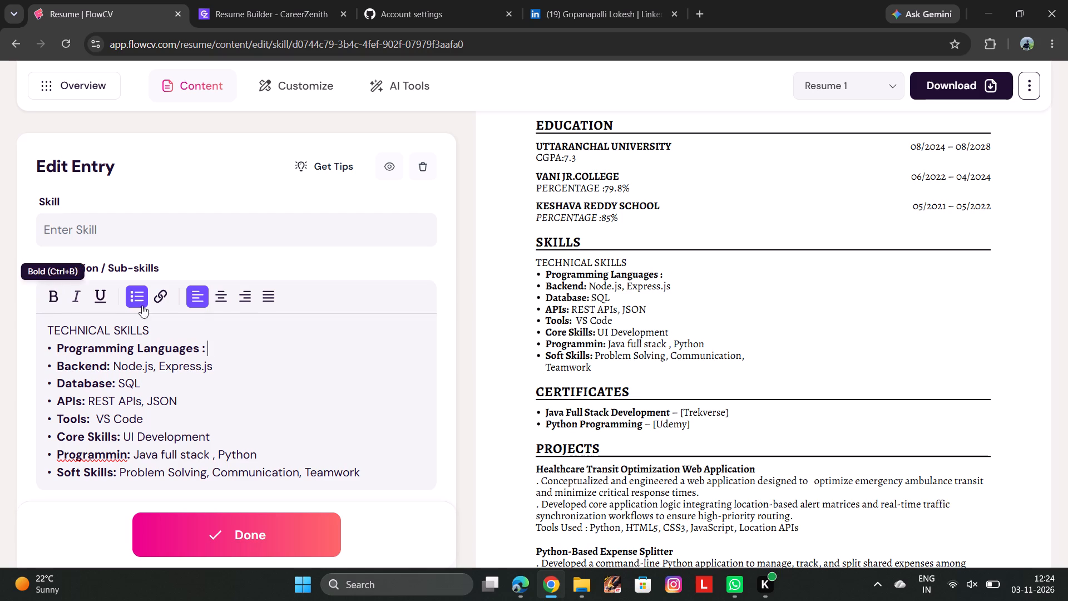
pyautogui.hotkey('shift', 'p')
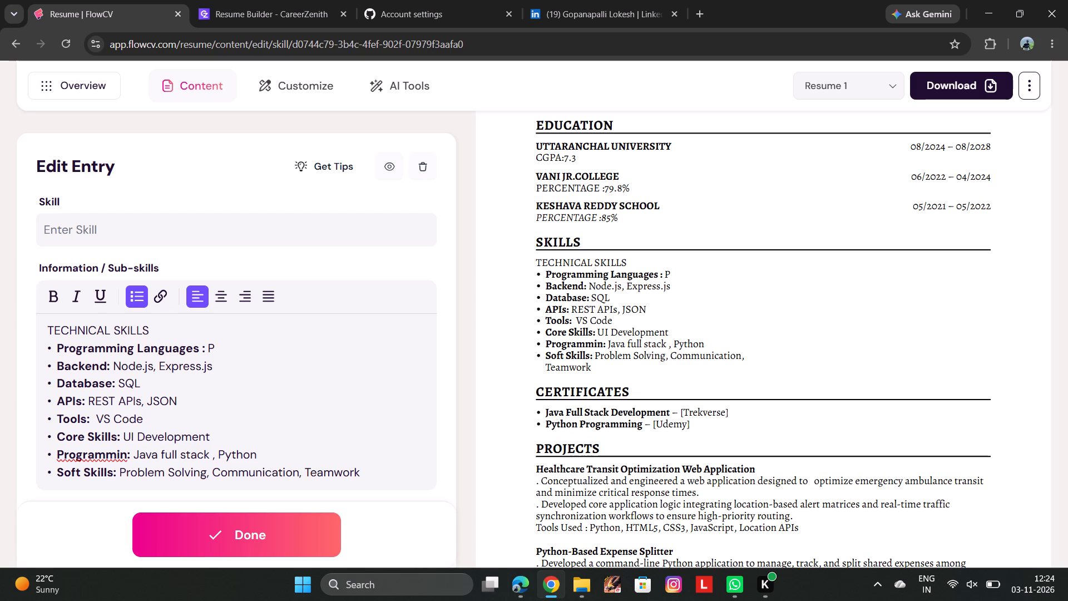
pyautogui.write('ython')
# Extend the Programming Languages bullet with java and SQL so it reads "Python , java , SQL".
pyautogui.press('space')
pyautogui.write(',')
pyautogui.press('space')
pyautogui.write('java')
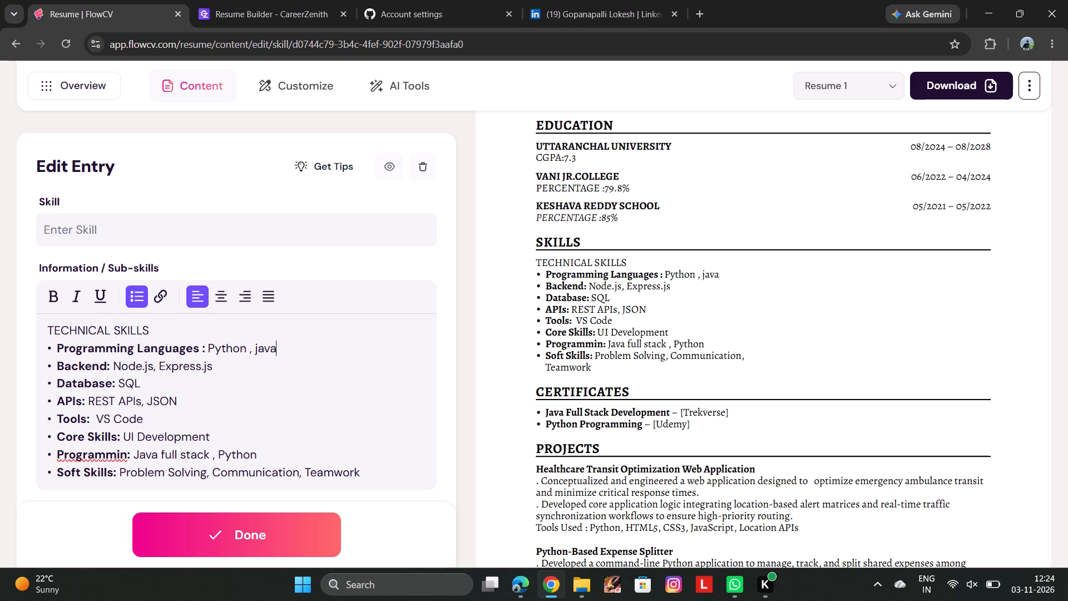
pyautogui.press('space')
pyautogui.write(',')
pyautogui.press('space')
pyautogui.write('SQl')
pyautogui.press('BackSpace')
pyautogui.hotkey('shift', 'l')
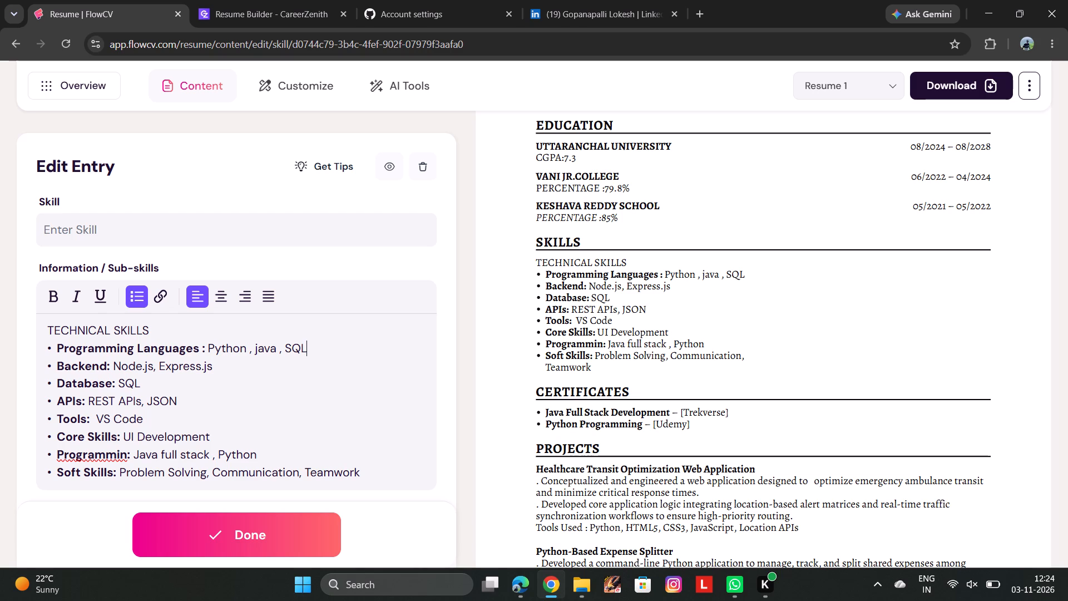
# Delete the Backend bullet together with its line from the technical skills list.
pyautogui.moveTo(217, 368); pyautogui.dragTo(67, 356)
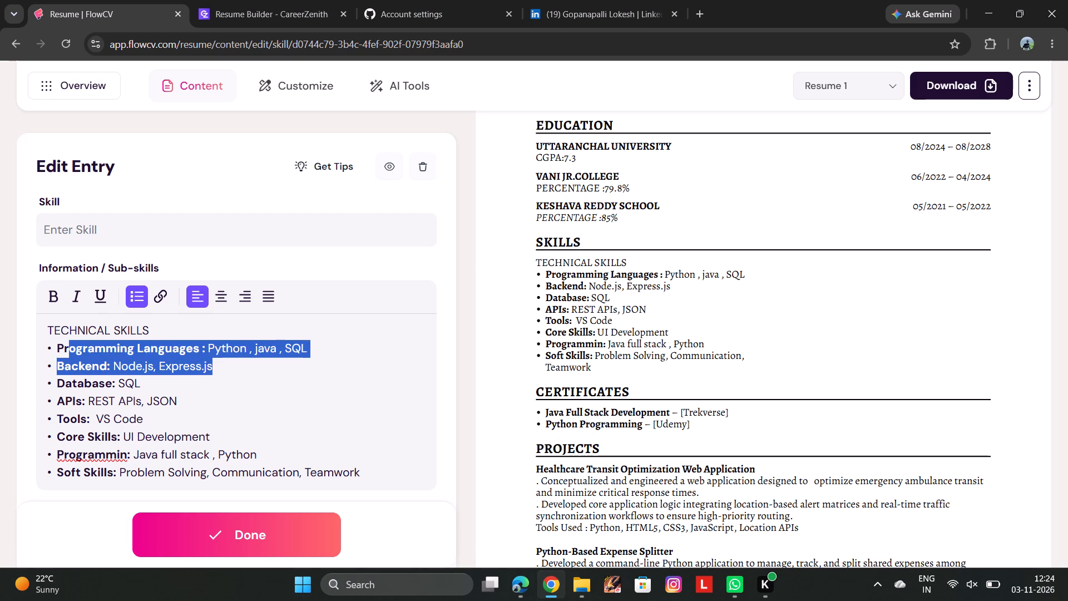
pyautogui.moveTo(67, 356); pyautogui.dragTo(51, 367)
pyautogui.press('BackSpace')
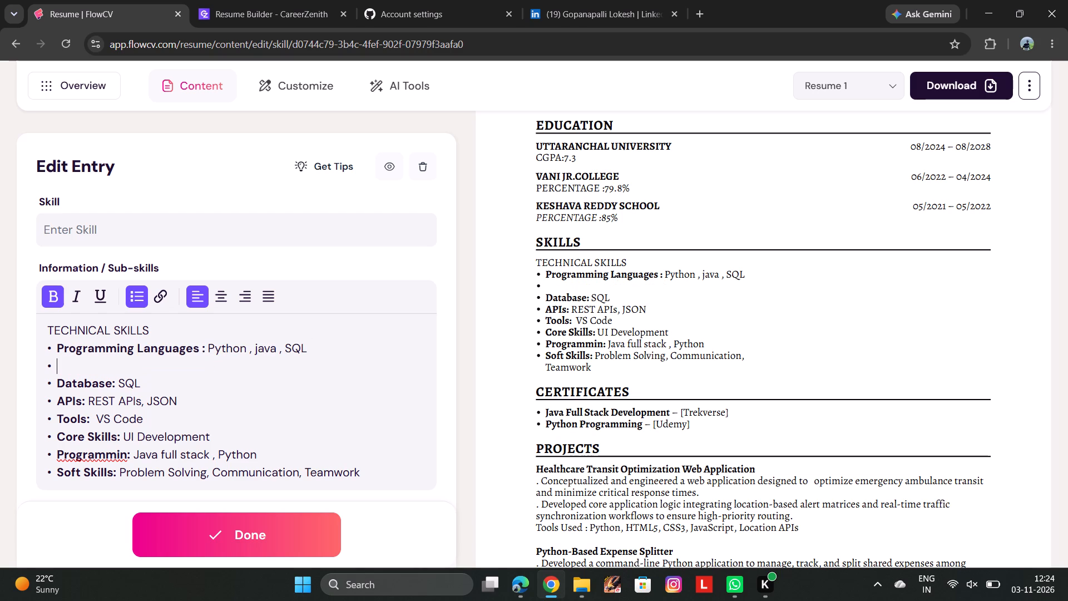
pyautogui.press('BackSpace')
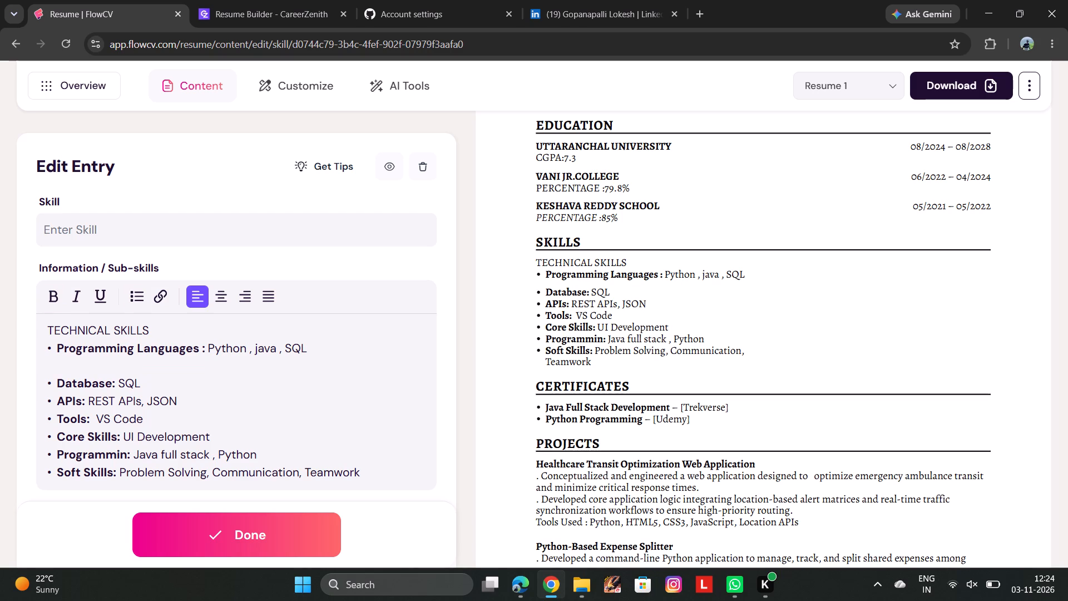
pyautogui.press('BackSpace')
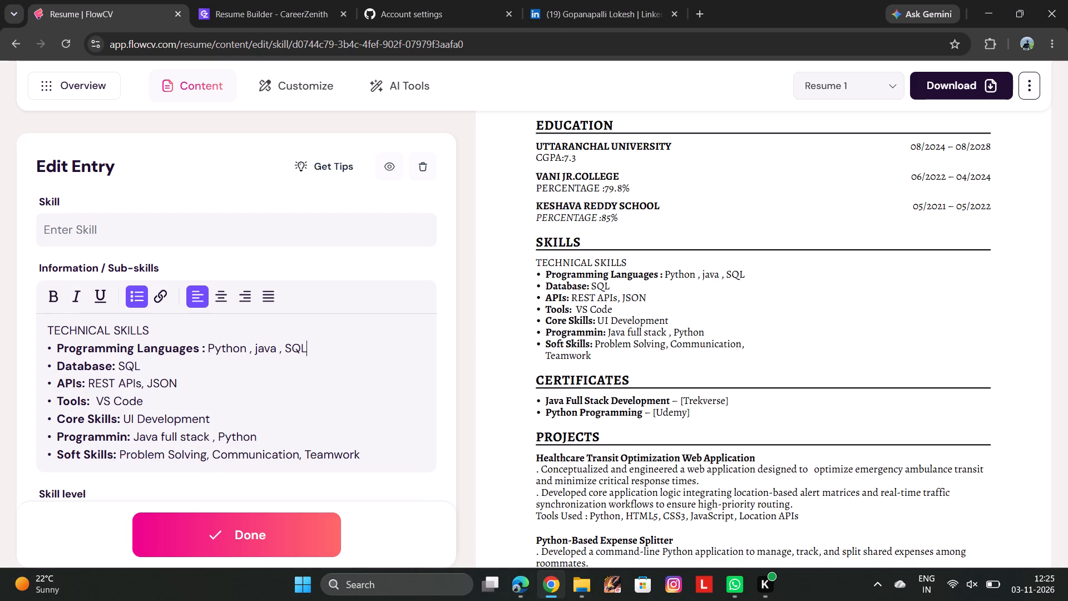
# Clear the label and value text of the APIs, Tools, Core Skills, Programmin and Soft Skills bullets.
pyautogui.moveTo(184, 383); pyautogui.dragTo(31, 383)
pyautogui.press('BackSpace')
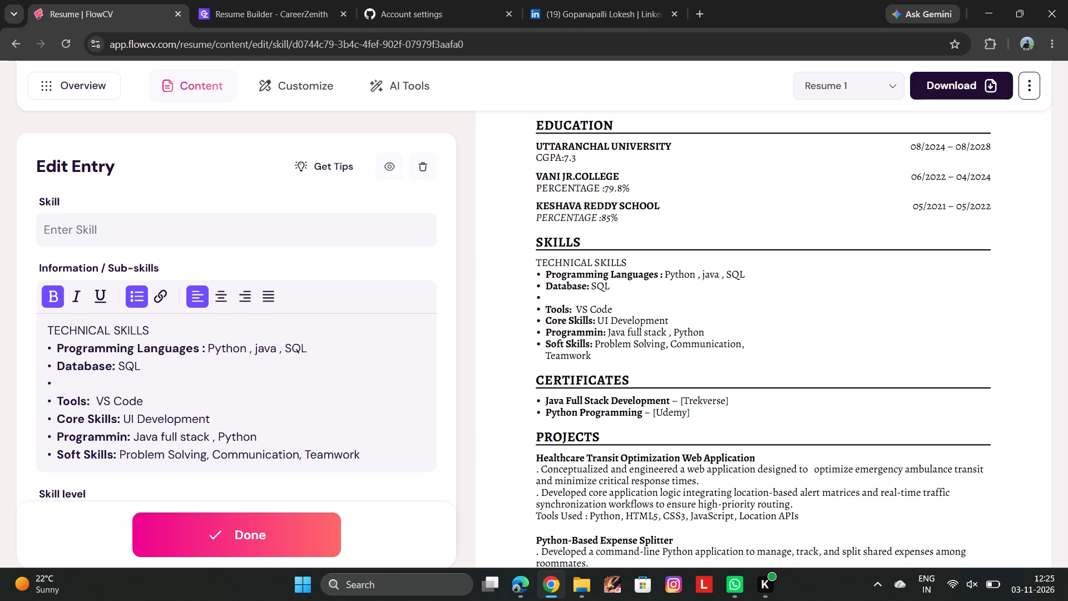
pyautogui.moveTo(143, 402); pyautogui.dragTo(55, 400)
pyautogui.press('BackSpace')
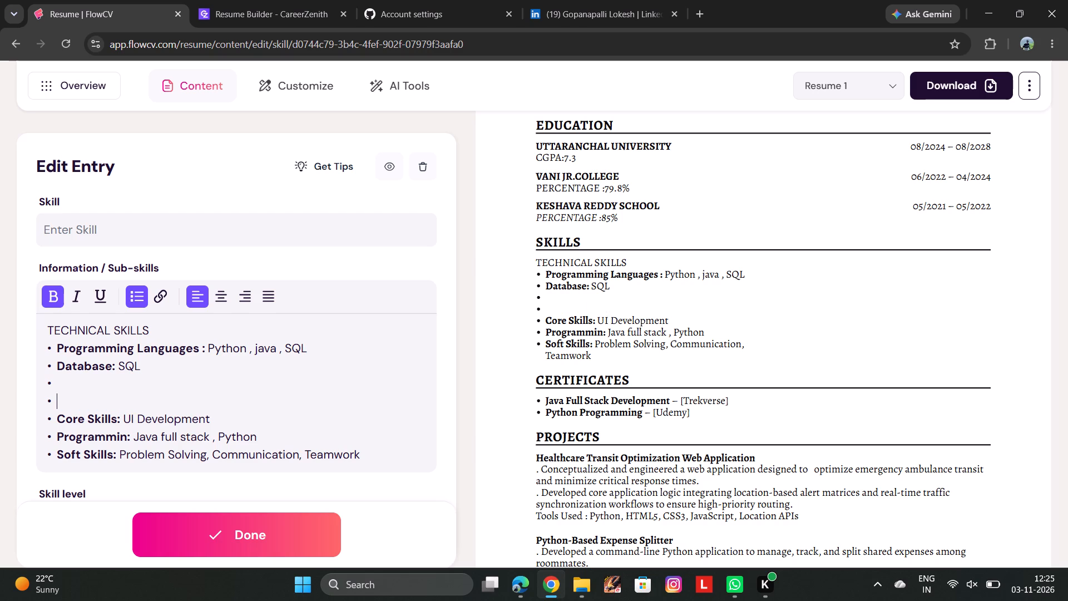
pyautogui.moveTo(219, 415); pyautogui.dragTo(53, 419)
pyautogui.press('BackSpace')
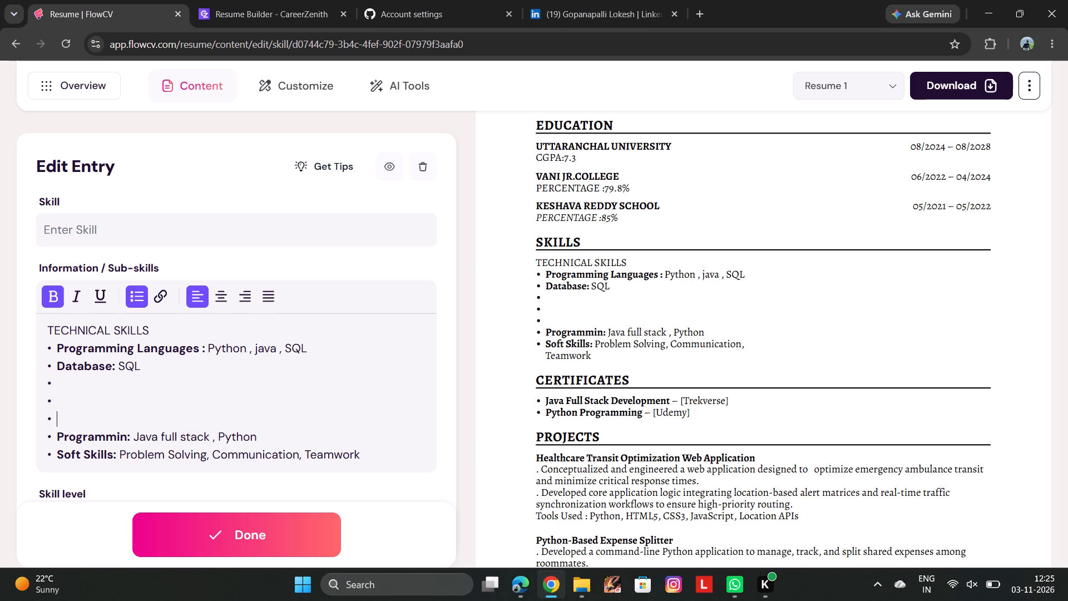
pyautogui.moveTo(272, 432); pyautogui.dragTo(29, 429)
pyautogui.press('BackSpace')
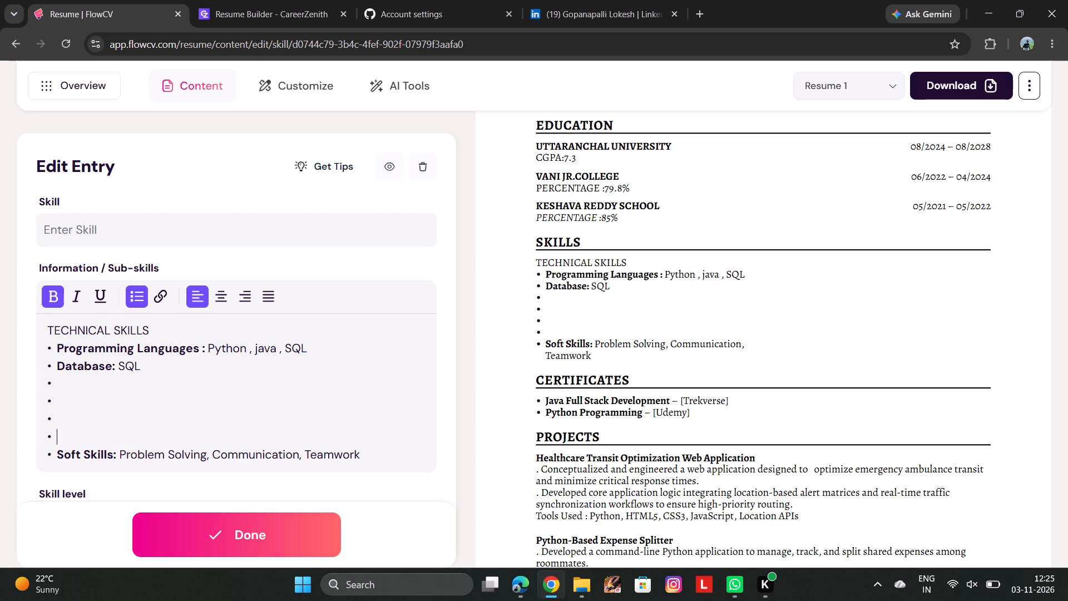
pyautogui.moveTo(370, 455); pyautogui.dragTo(103, 453)
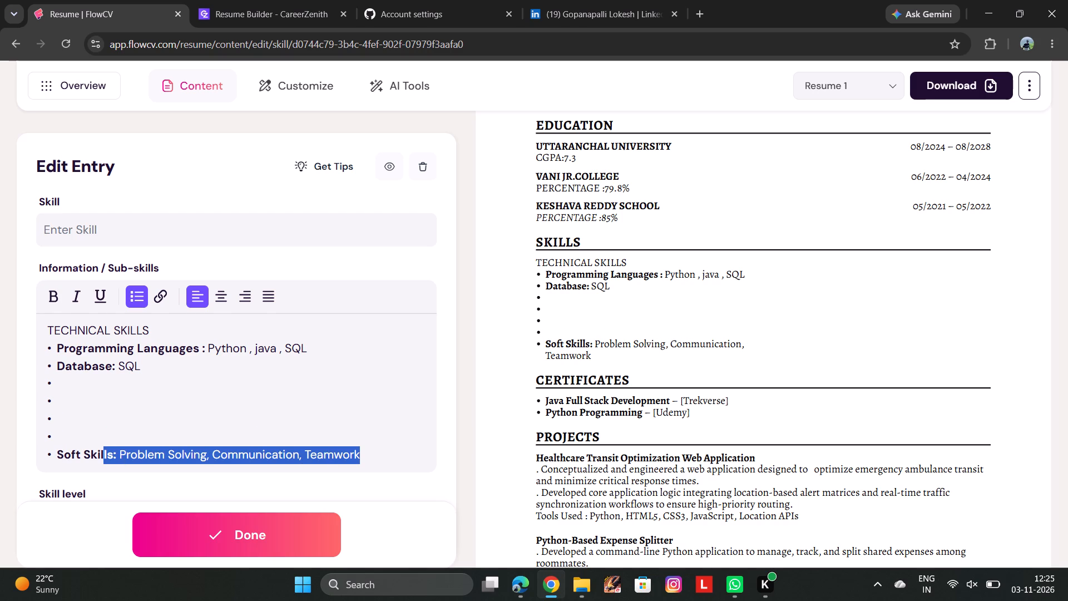
pyautogui.moveTo(103, 453); pyautogui.dragTo(101, 454)
pyautogui.click(373, 454)
pyautogui.moveTo(371, 455); pyautogui.dragTo(53, 446)
pyautogui.press('BackSpace')
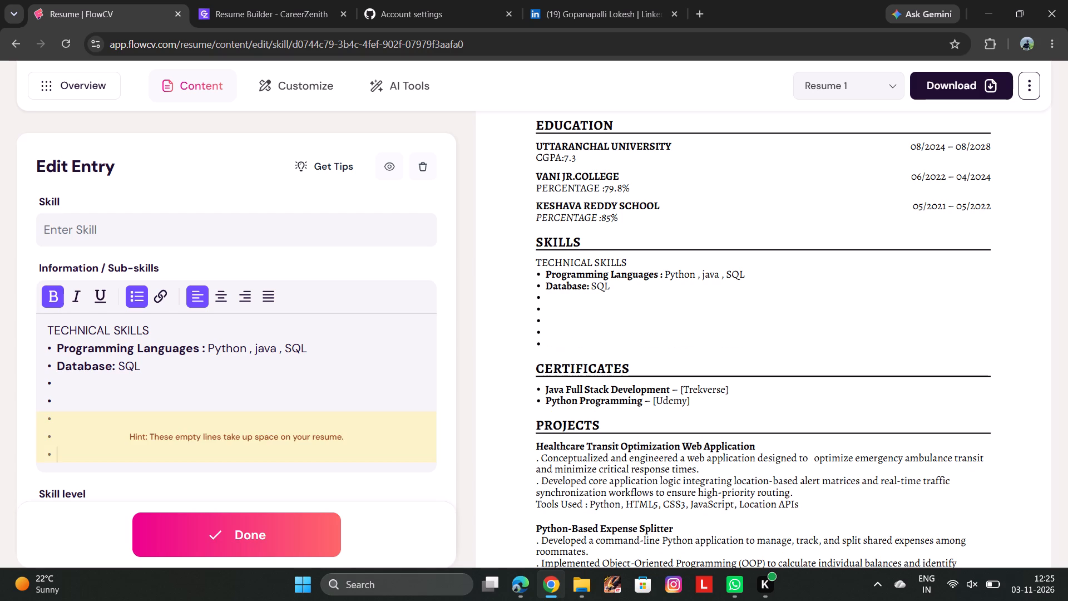
# Remove the surplus empty lines below the Database bullet, keeping a single empty bullet at the end of the list.
pyautogui.click(55, 444)
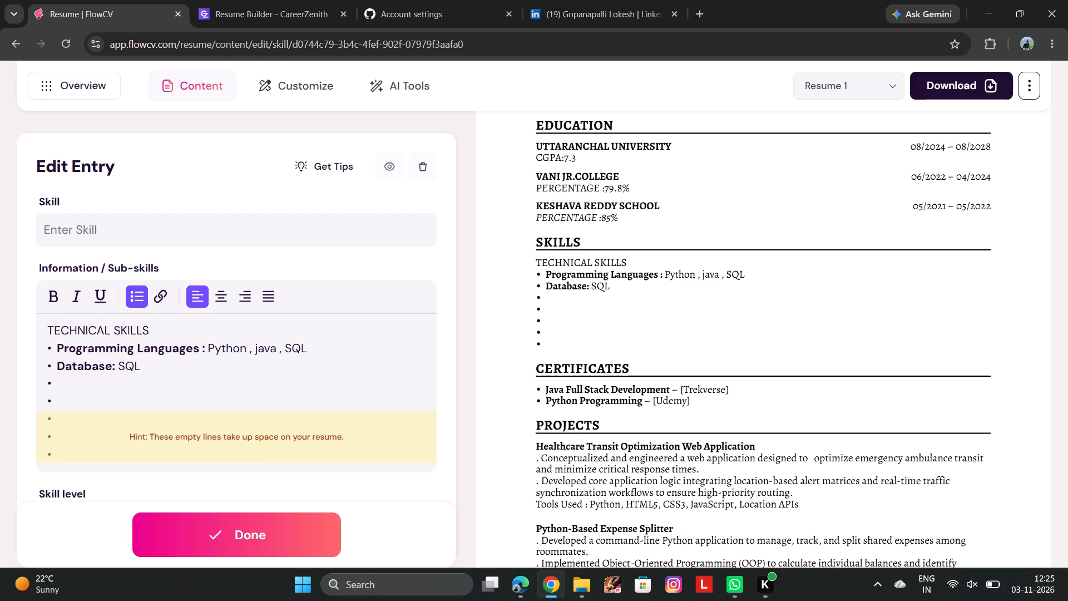
pyautogui.press('BackSpace')
pyautogui.press('BackSpace')
pyautogui.press('BackSpace')
pyautogui.press('BackSpace')
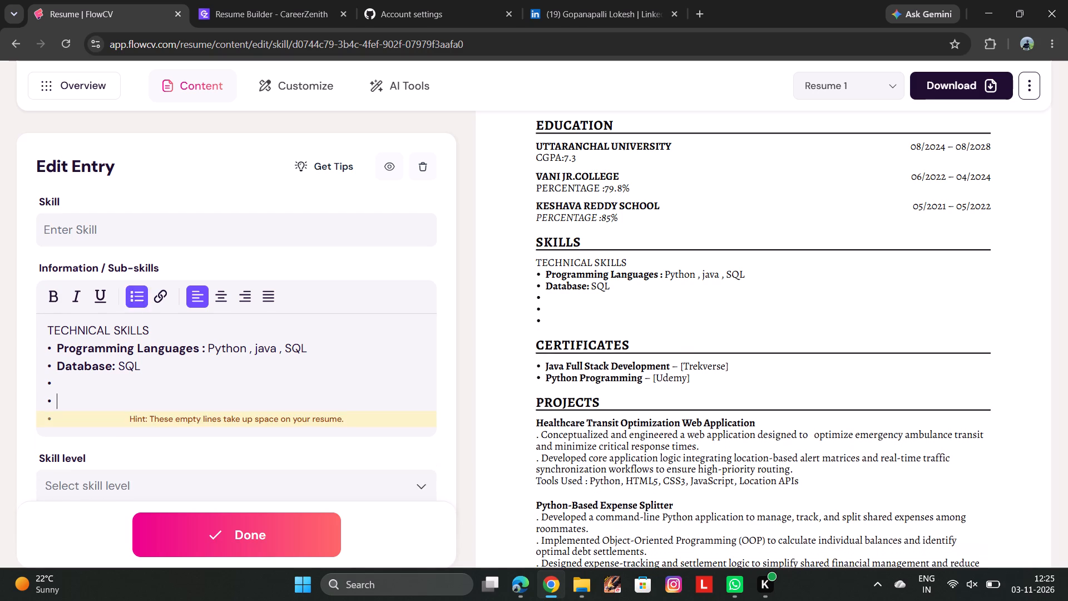
pyautogui.press('BackSpace')
pyautogui.press('BackSpace')
pyautogui.press('BackSpace')
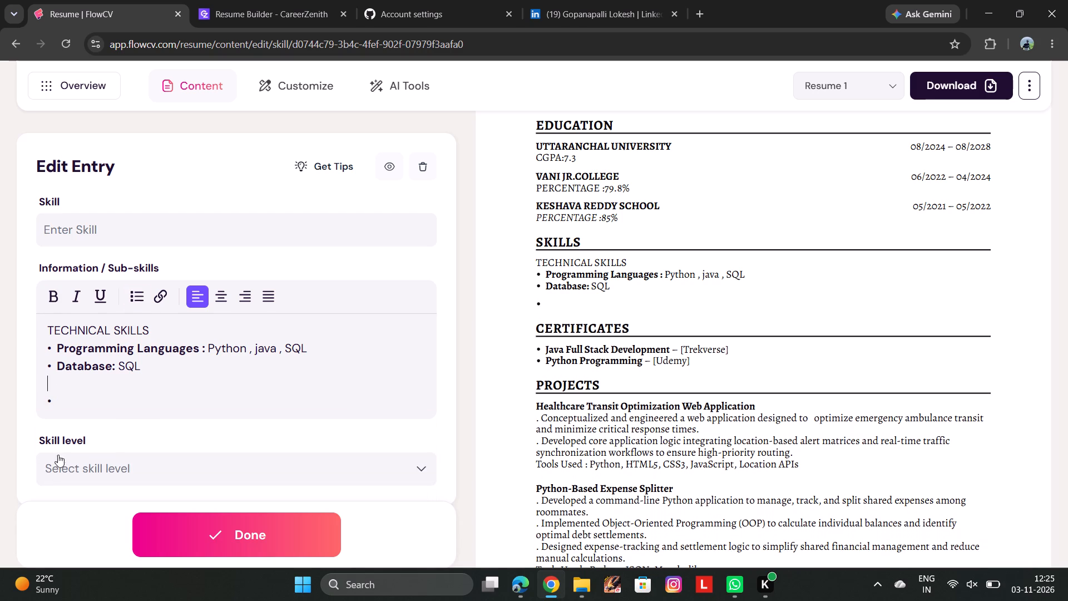
pyautogui.click(60, 402)
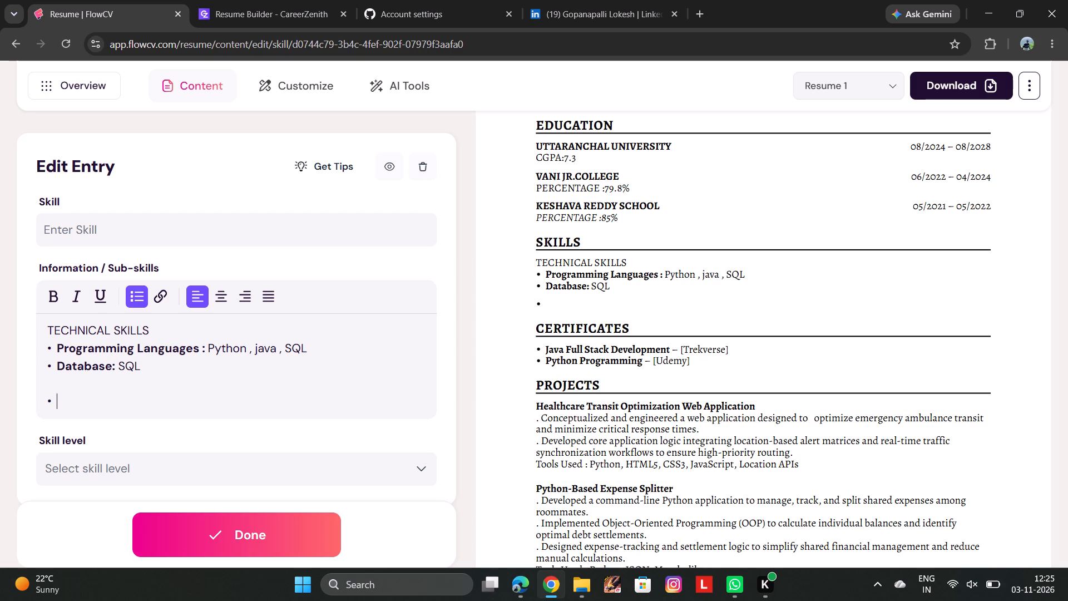
pyautogui.click(52, 395)
pyautogui.press('Up')
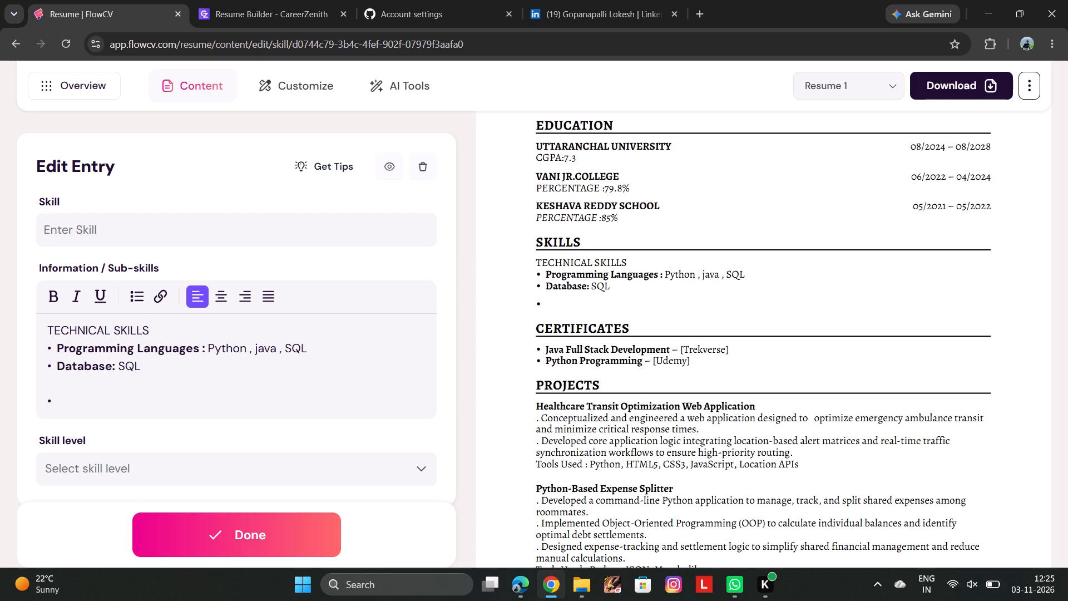
pyautogui.press('BackSpace')
pyautogui.press('Down')
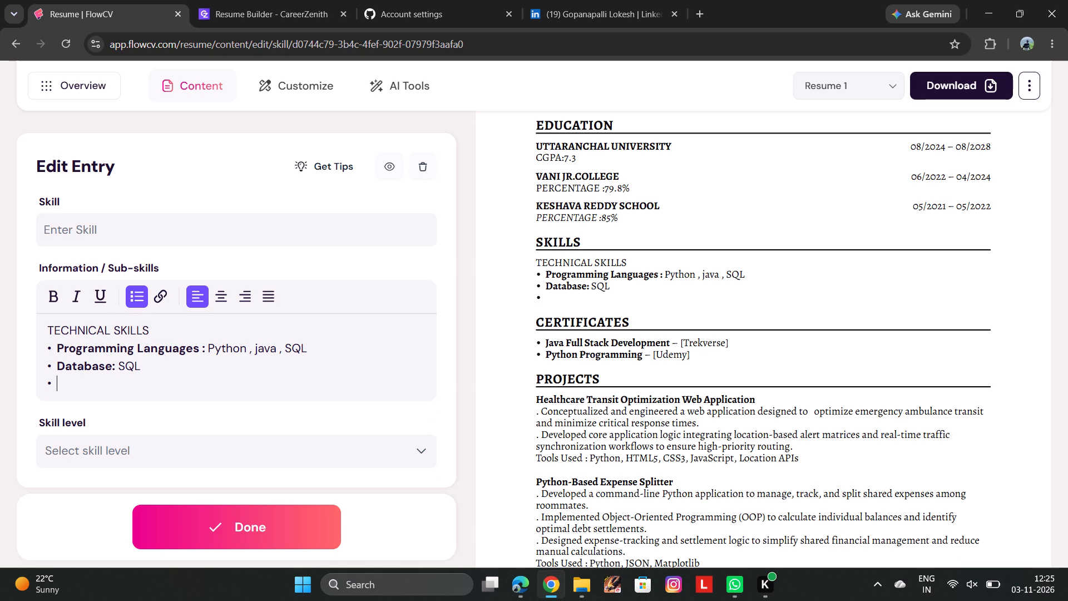
# Add the bold label "Web Technologies :" to the empty bullet at the end of the technical skills list.
pyautogui.click(58, 300)
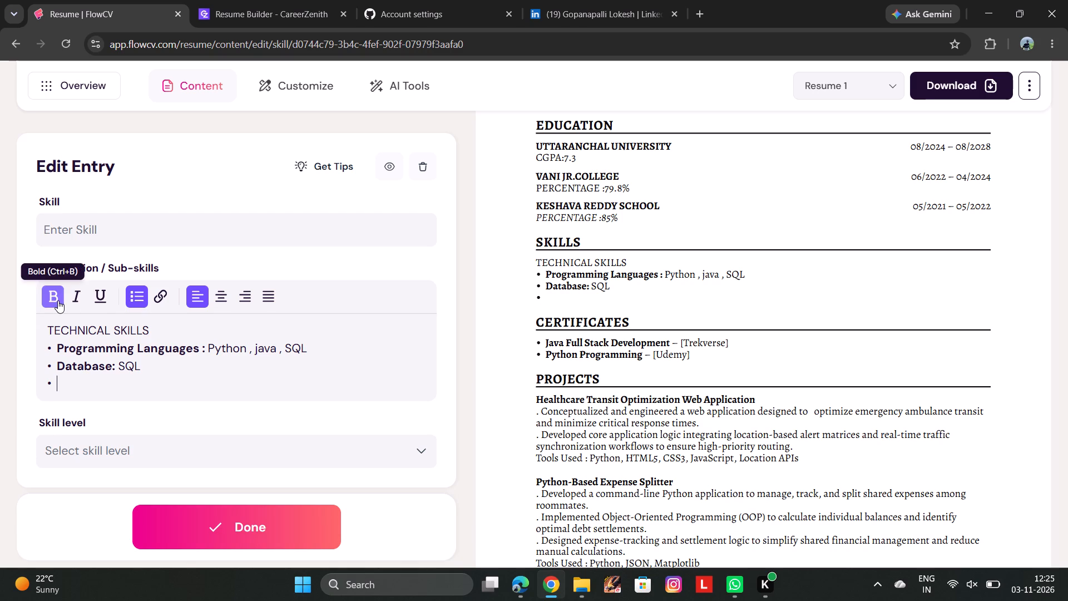
pyautogui.write('Web')
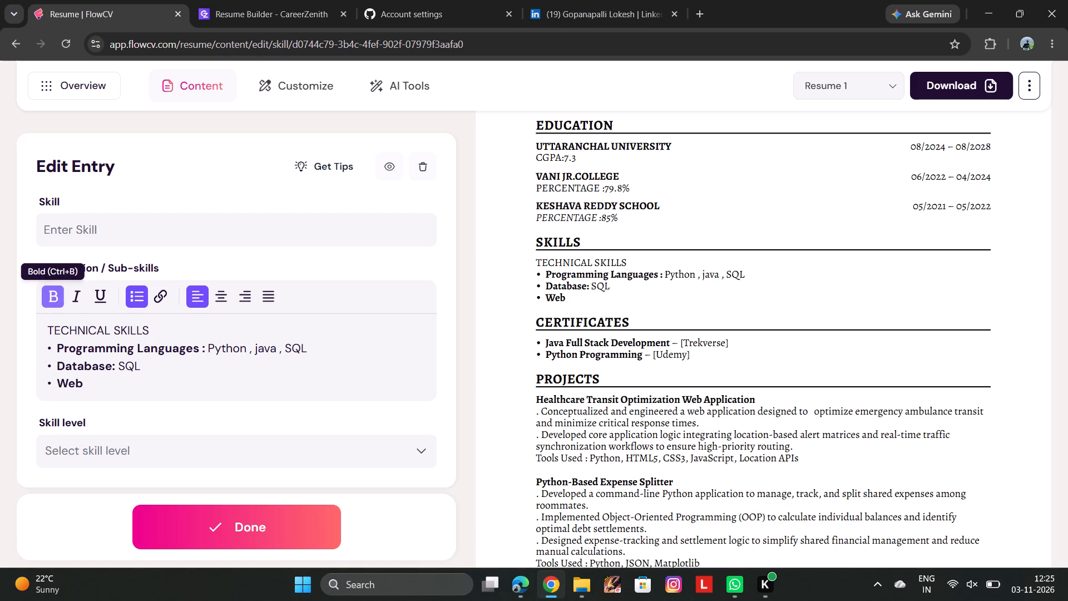
pyautogui.press('space')
pyautogui.write('Technology')
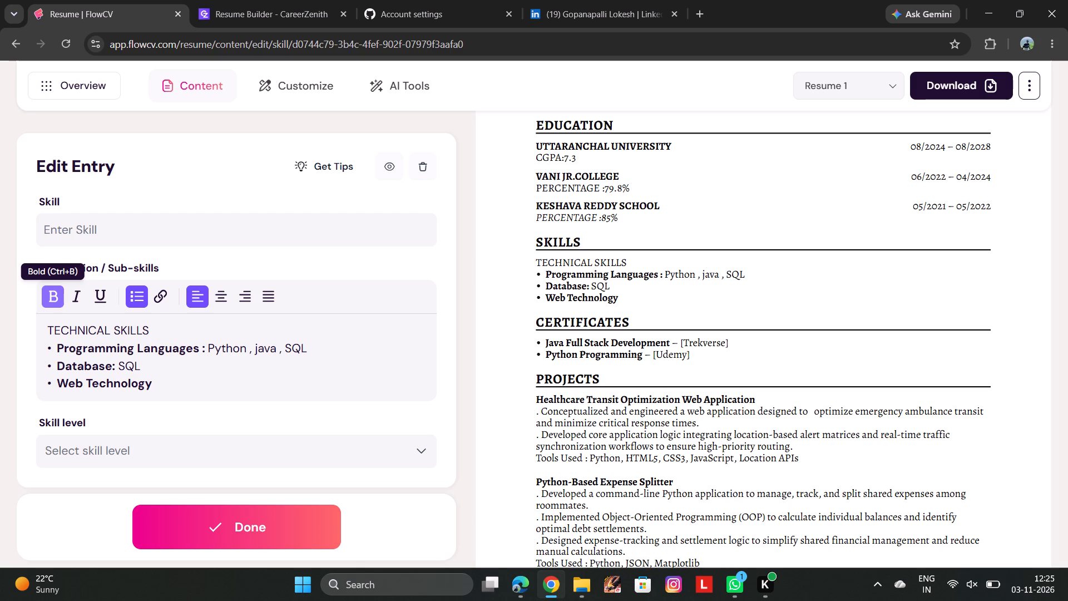
pyautogui.press('BackSpace')
pyautogui.write('ies')
pyautogui.press('space')
pyautogui.hotkey('shift', ':')
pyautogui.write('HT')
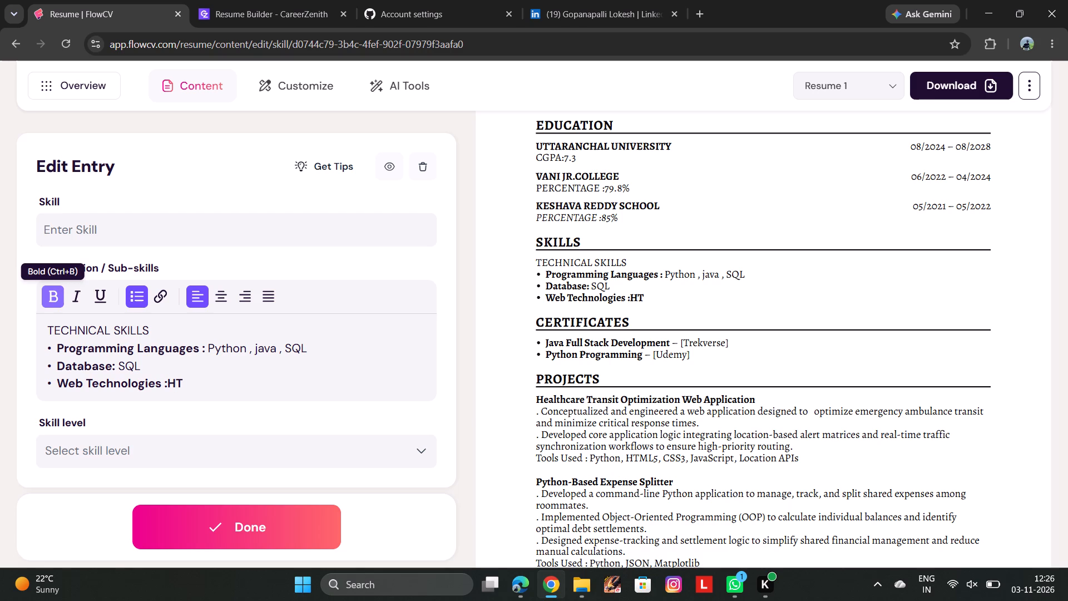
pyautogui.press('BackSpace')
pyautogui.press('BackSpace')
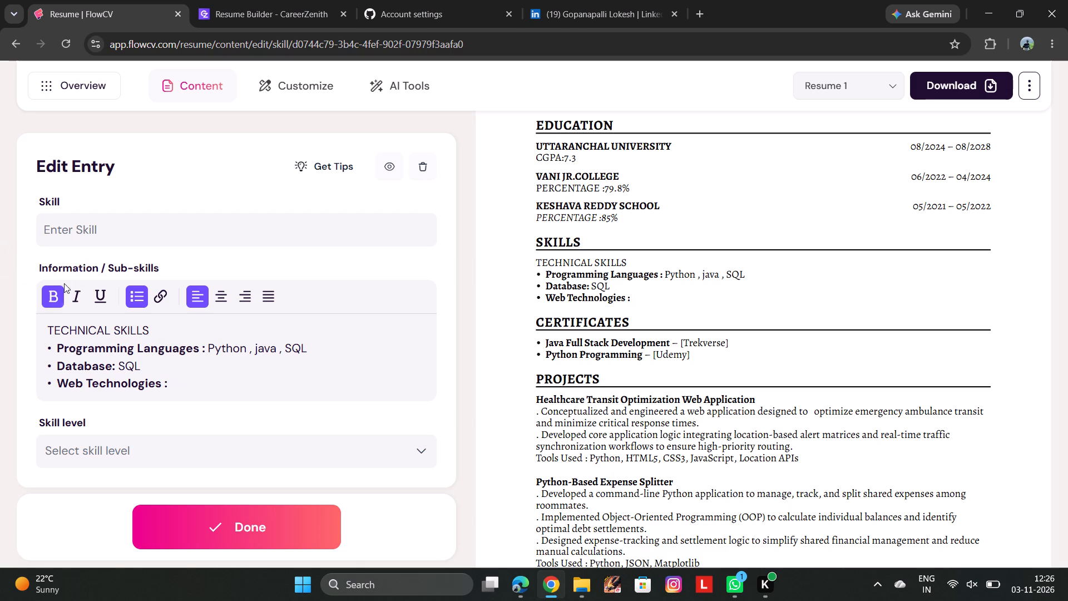
# Enter HTML5 in regular weight after the Web Technologies label, separated from the colon by a space.
pyautogui.click(55, 292)
pyautogui.write('HTML')
pyautogui.press('5')
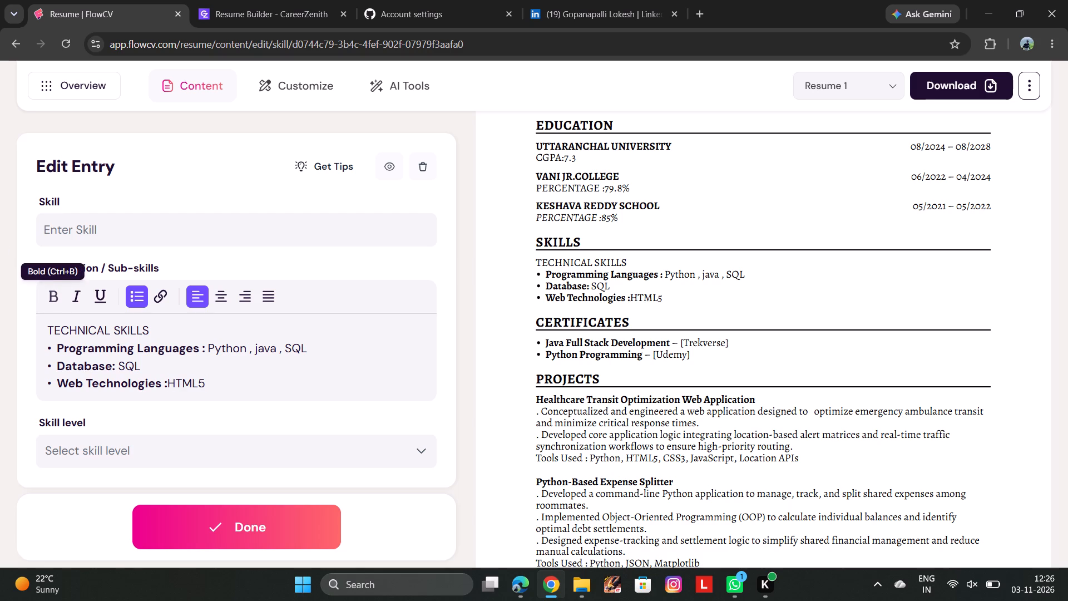
pyautogui.press('Left')
pyautogui.press('Left')
pyautogui.press('Left')
pyautogui.press('Left')
pyautogui.press('Left')
pyautogui.press('space')
pyautogui.press('Right')
pyautogui.press('Right')
pyautogui.press('Right')
pyautogui.press('Right')
pyautogui.press('Right')
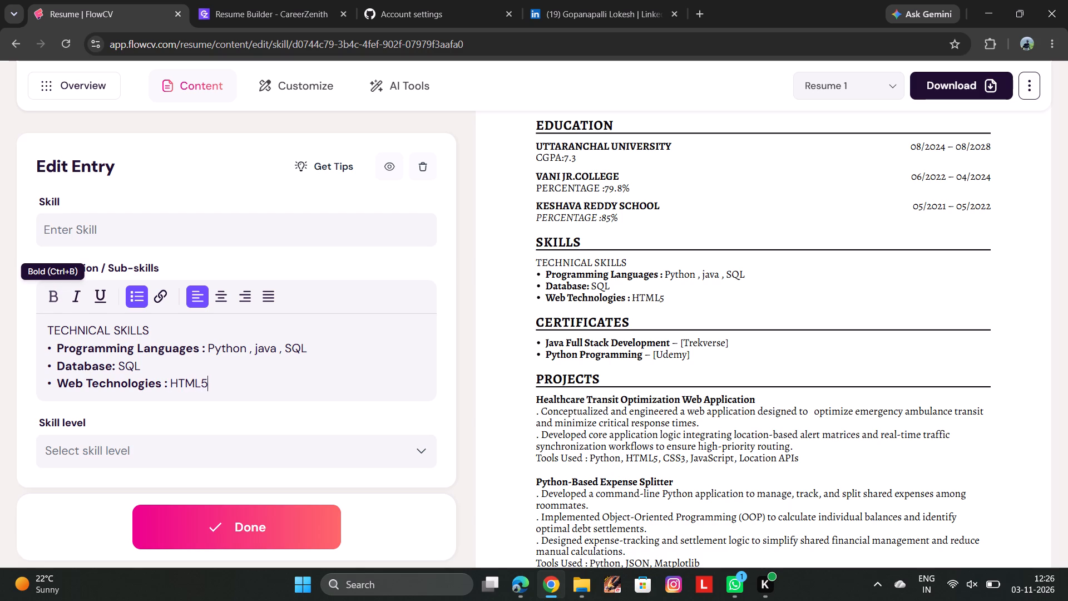
# Extend the Web Technologies bullet with CSS and JavaScript so it reads "HTML5 , CSS , JavaScript", and save the skill entry.
pyautogui.press('space')
pyautogui.write(',')
pyautogui.press('space')
pyautogui.write('CSS')
pyautogui.press('space')
pyautogui.write(',')
pyautogui.press('space')
pyautogui.write('Ja')
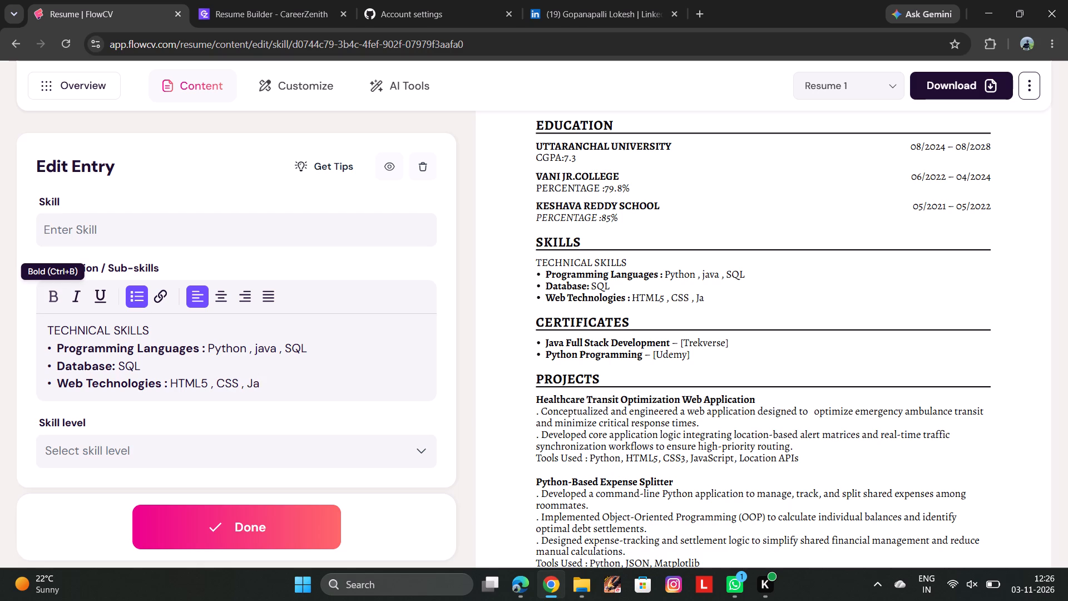
pyautogui.write('va')
pyautogui.hotkey('shift', 's')
pyautogui.press('c')
pyautogui.write('ript')
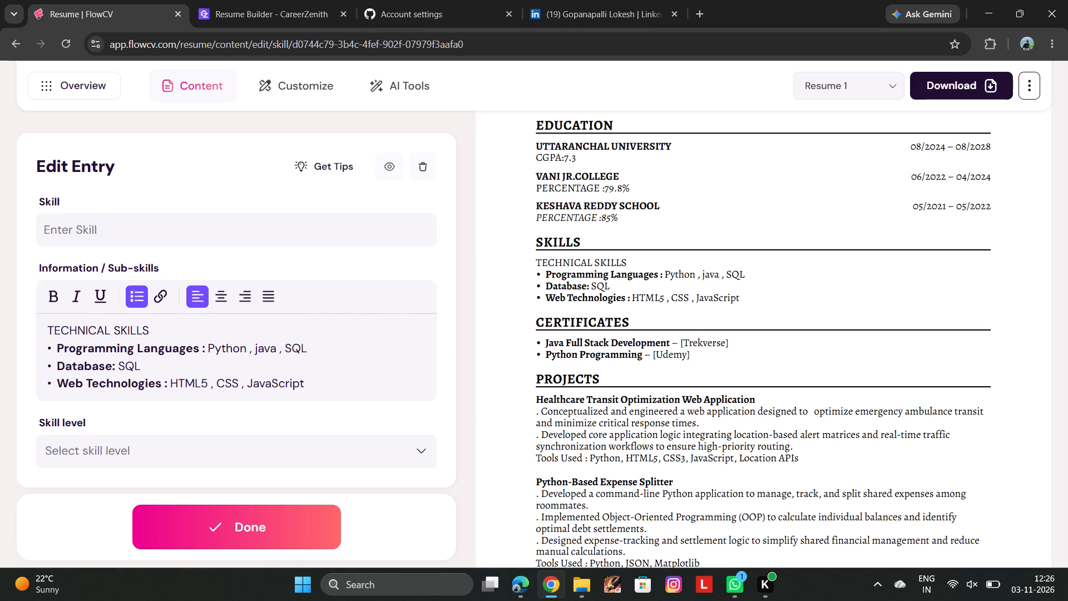
pyautogui.scroll(-3, 481, 342)
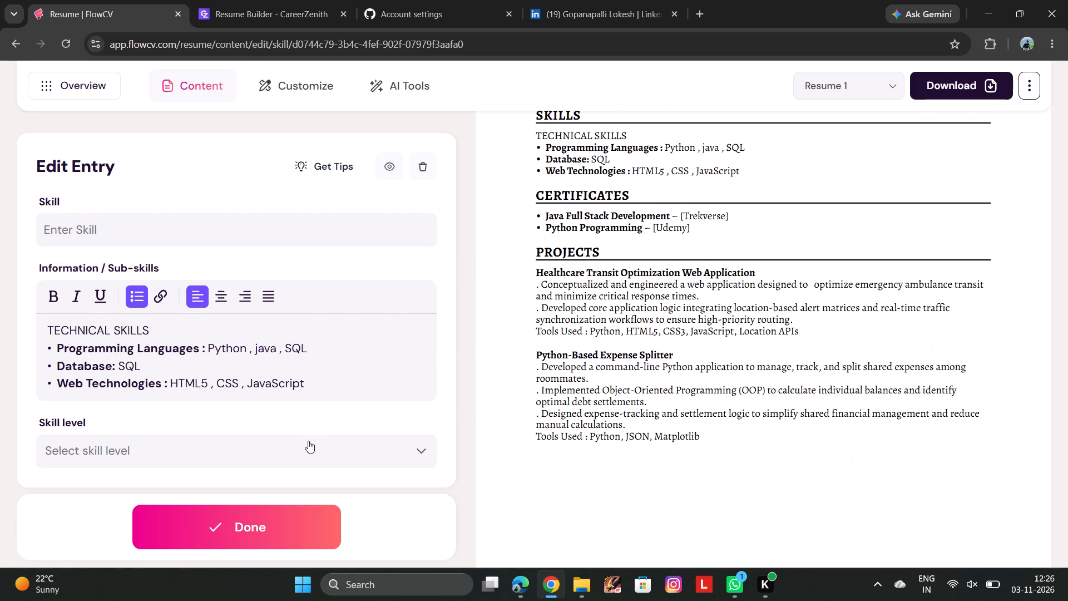
pyautogui.click(299, 523)
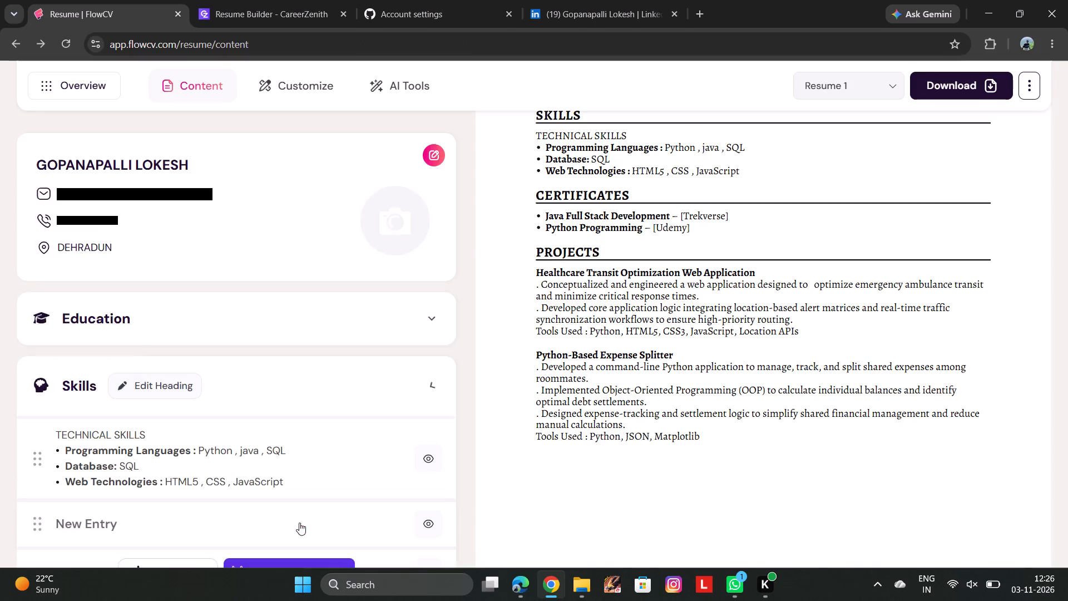
# Review the whole resume preview, from the header and education through skills, certificates and projects.
pyautogui.scroll(2, 826, 239)
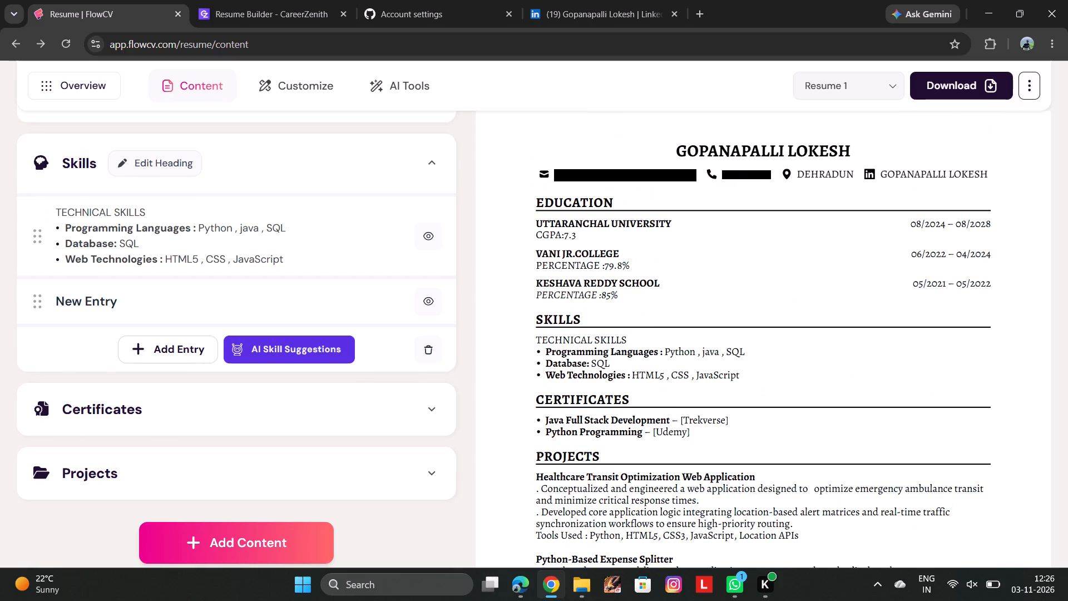
pyautogui.scroll(-2, 826, 239)
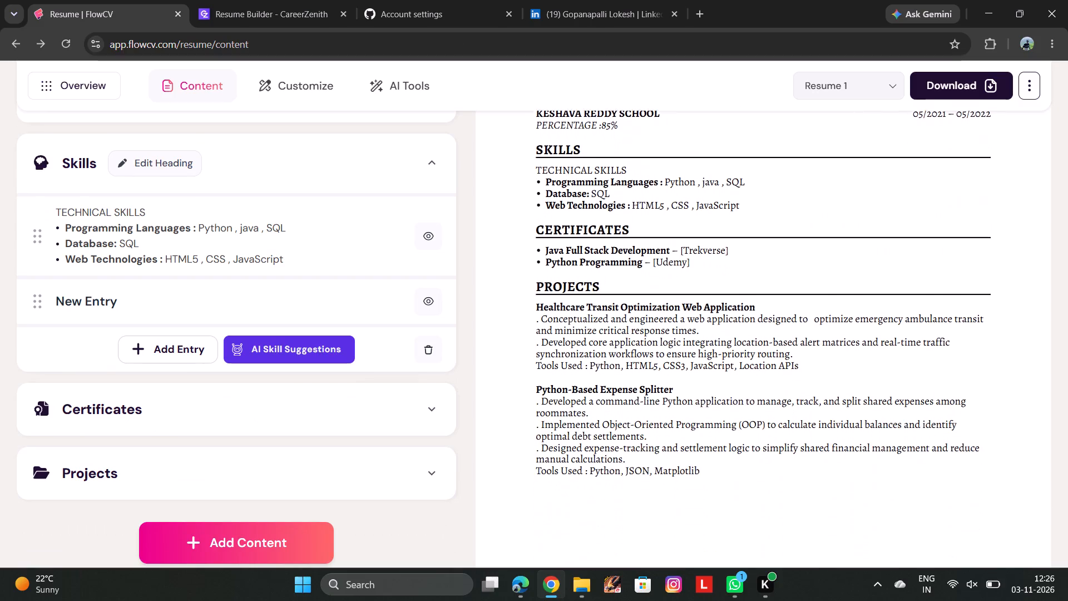
pyautogui.scroll(-1, 826, 239)
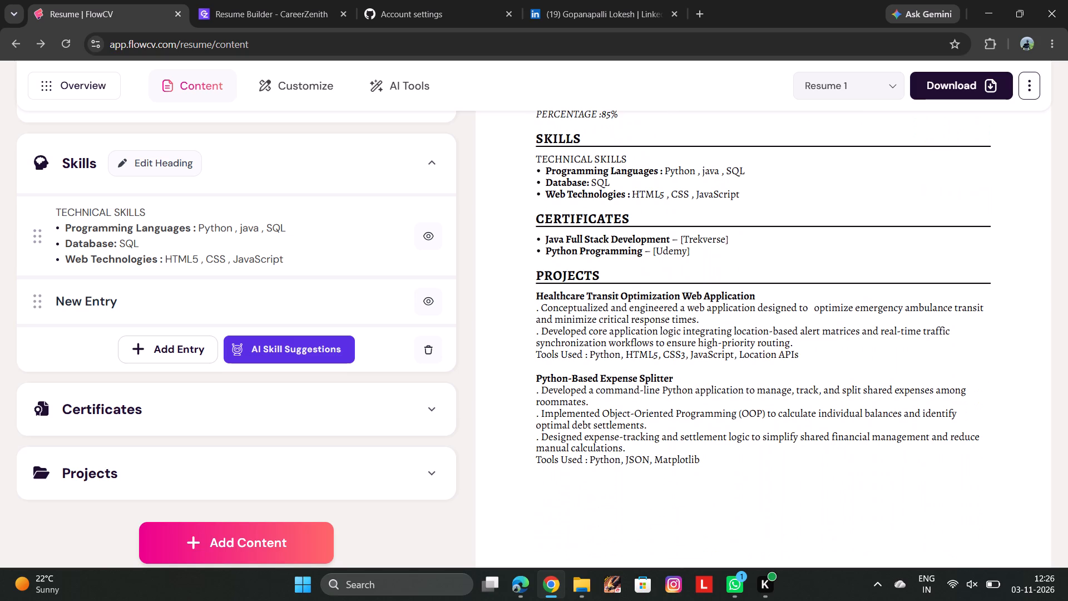
pyautogui.scroll(3, 826, 239)
pyautogui.scroll(-2, 826, 239)
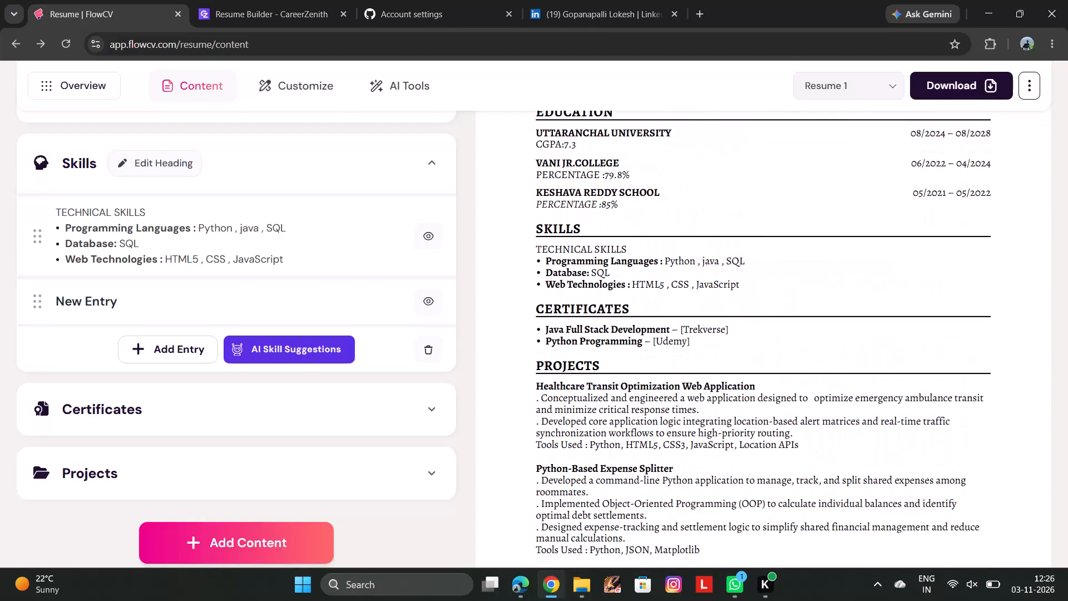
pyautogui.scroll(-2, 826, 239)
pyautogui.scroll(4, 826, 239)
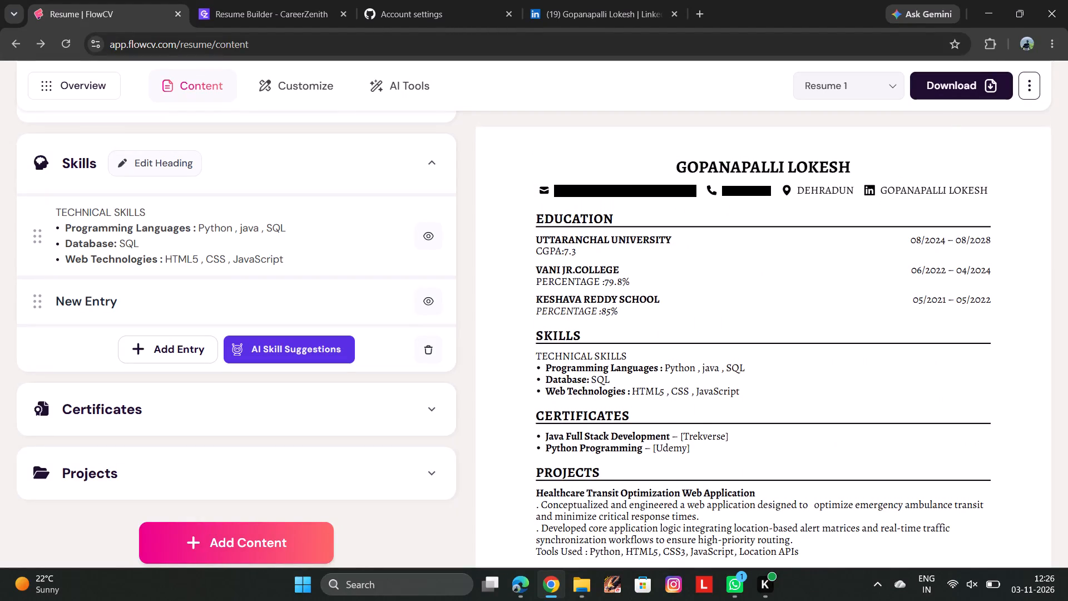
pyautogui.scroll(-3, 796, 284)
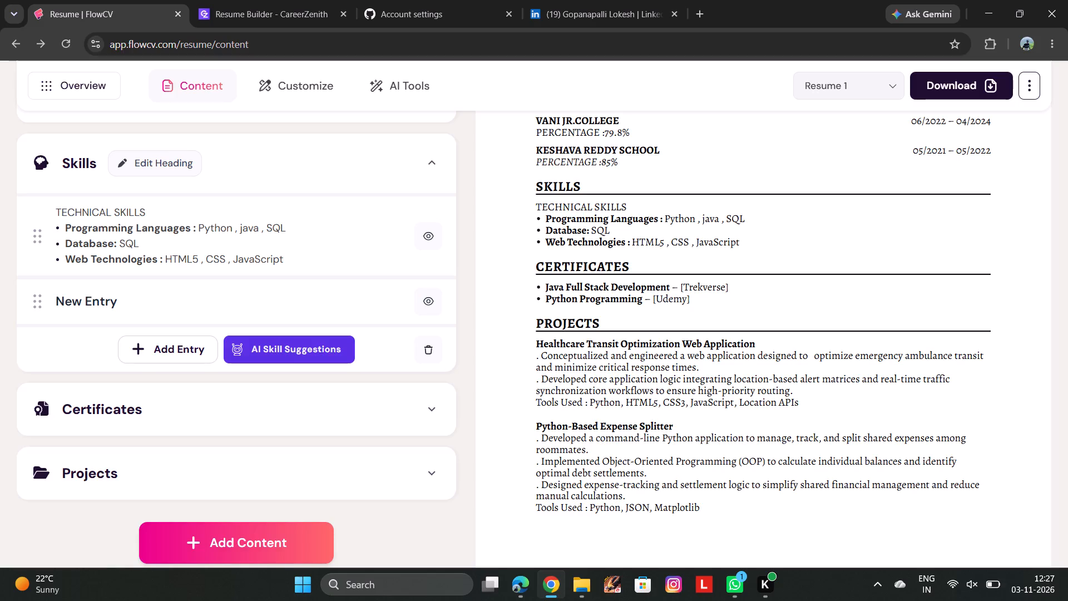
pyautogui.scroll(3, 783, 496)
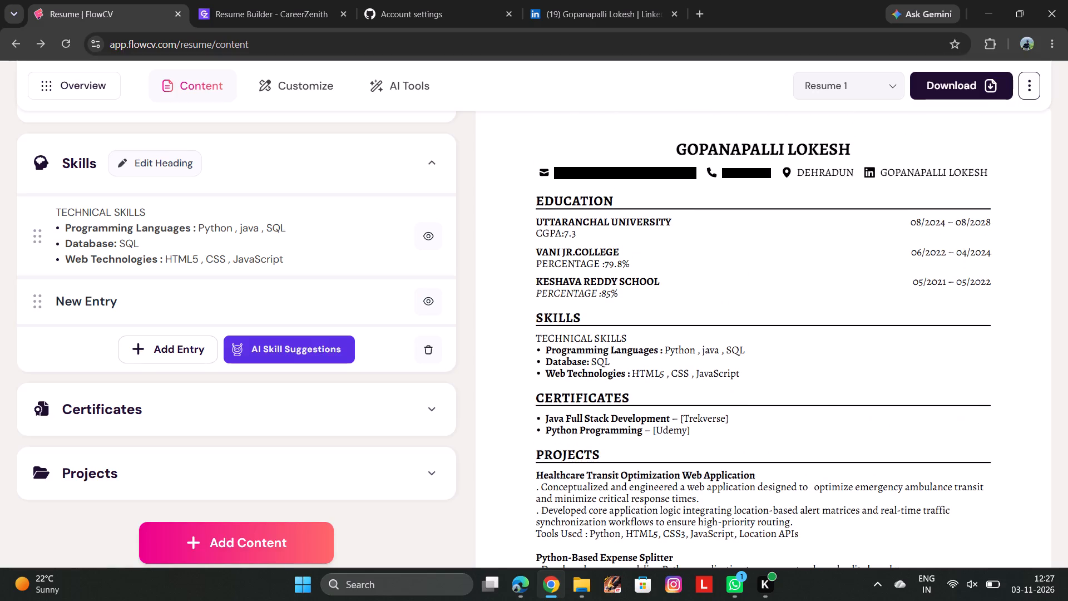
pyautogui.scroll(-1, 767, 272)
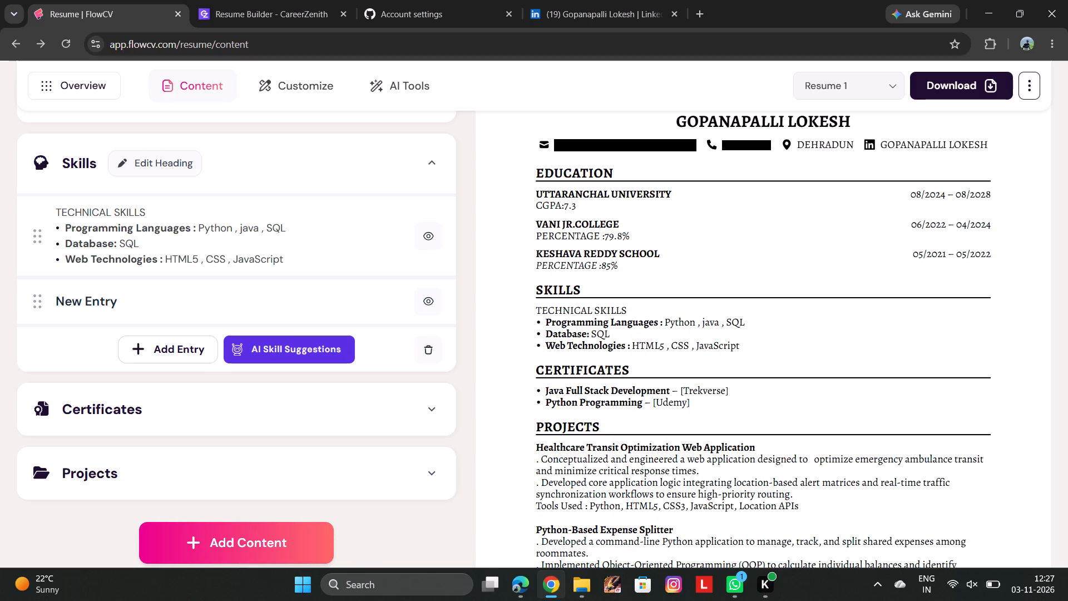
pyautogui.scroll(-1, 767, 272)
# Download the resume as a PDF and open the downloaded file.
pyautogui.click(945, 77)
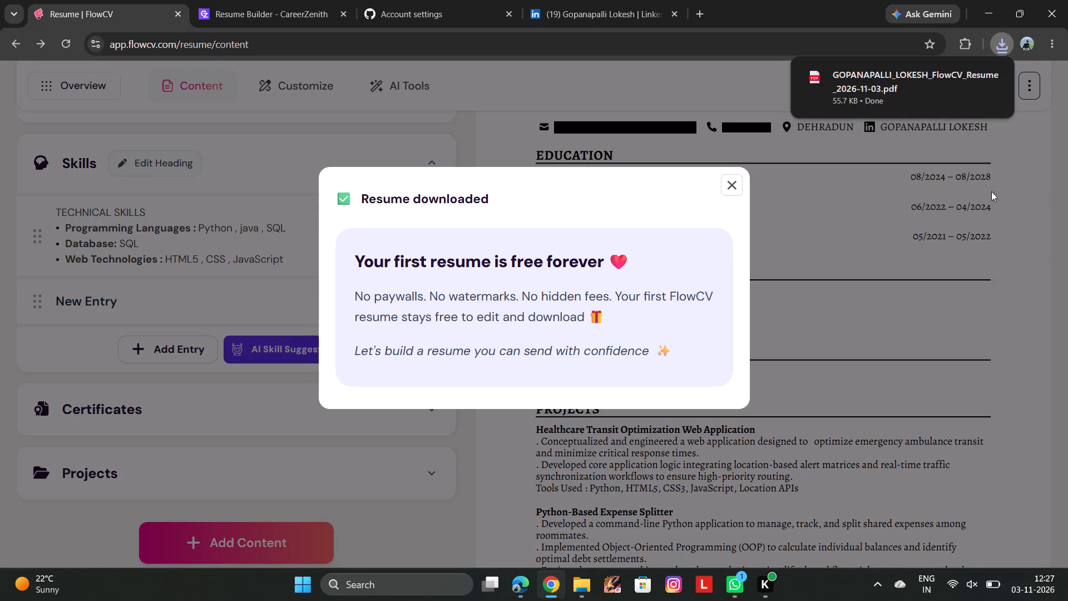
pyautogui.click(875, 106)
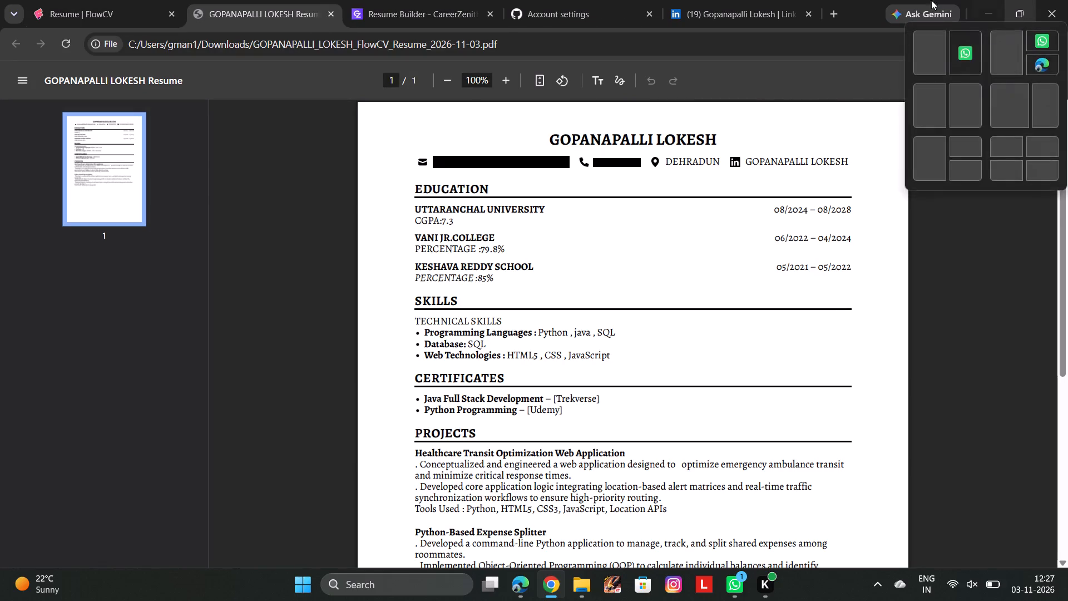
# Return to the FlowCV resume editor and dismiss the download confirmation.
pyautogui.click(413, 11)
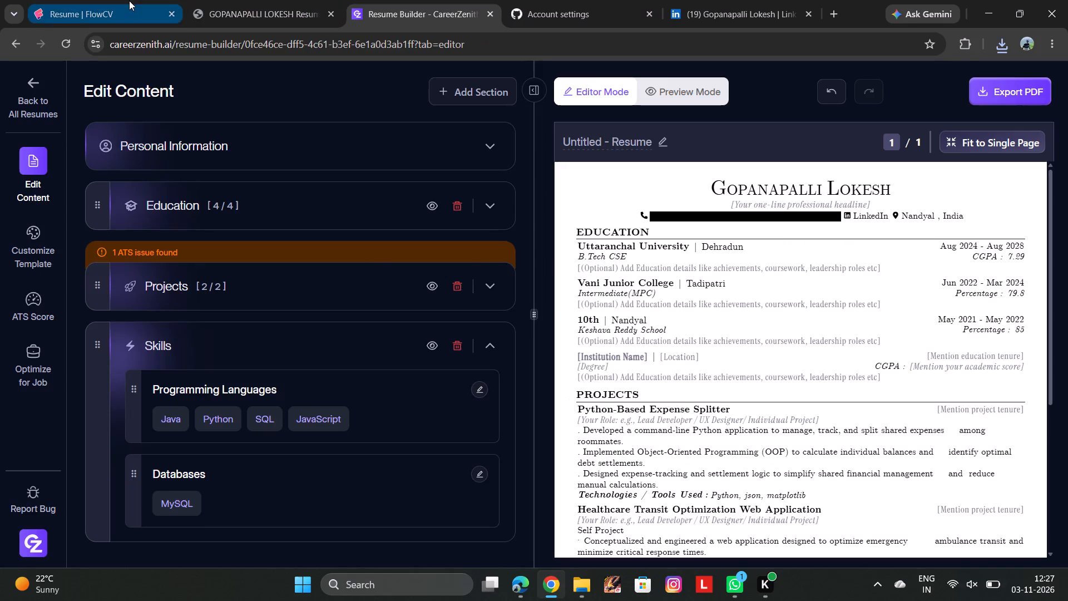
pyautogui.click(129, 1)
pyautogui.moveTo(737, 176); pyautogui.dragTo(981, 123)
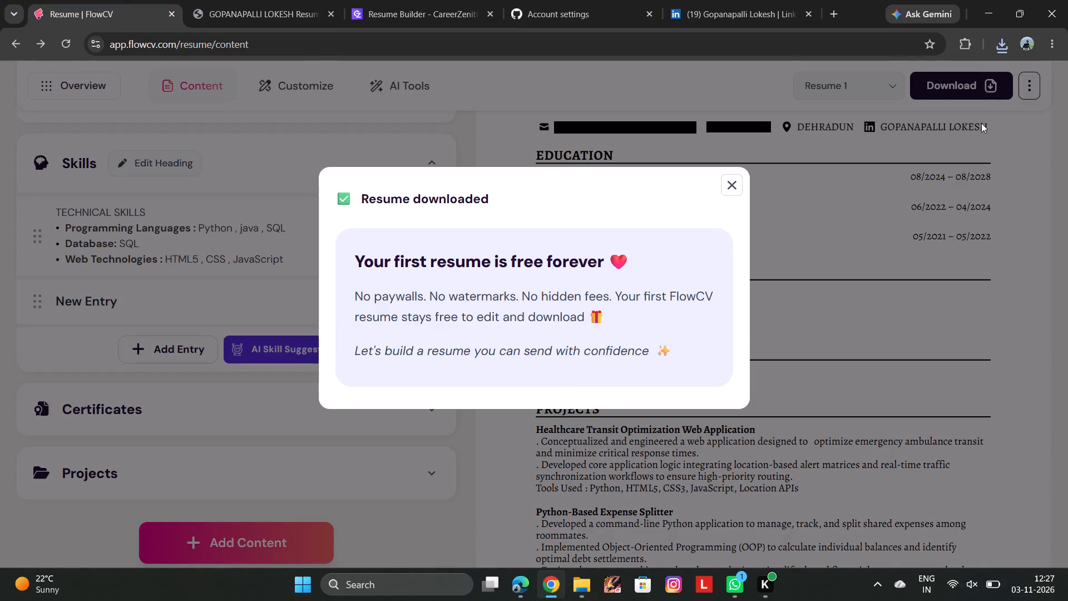
pyautogui.moveTo(981, 123); pyautogui.dragTo(732, 199)
pyautogui.click(729, 178)
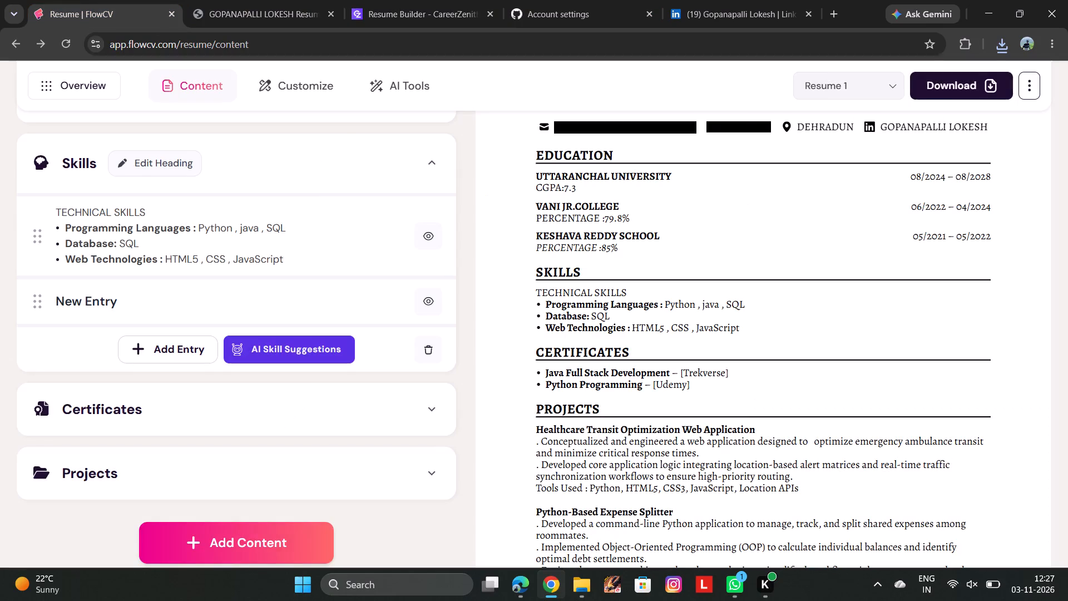
# Locate the newly downloaded FlowCV resume PDF in File Explorer and move it from Downloads to the Desktop folder.
pyautogui.click(1002, 47)
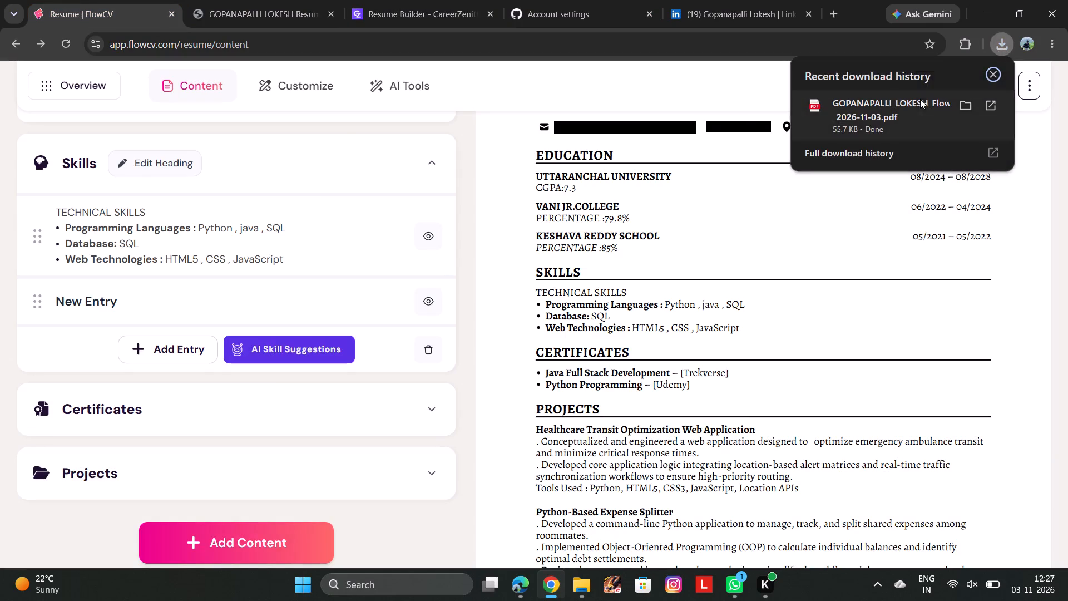
pyautogui.click(970, 107)
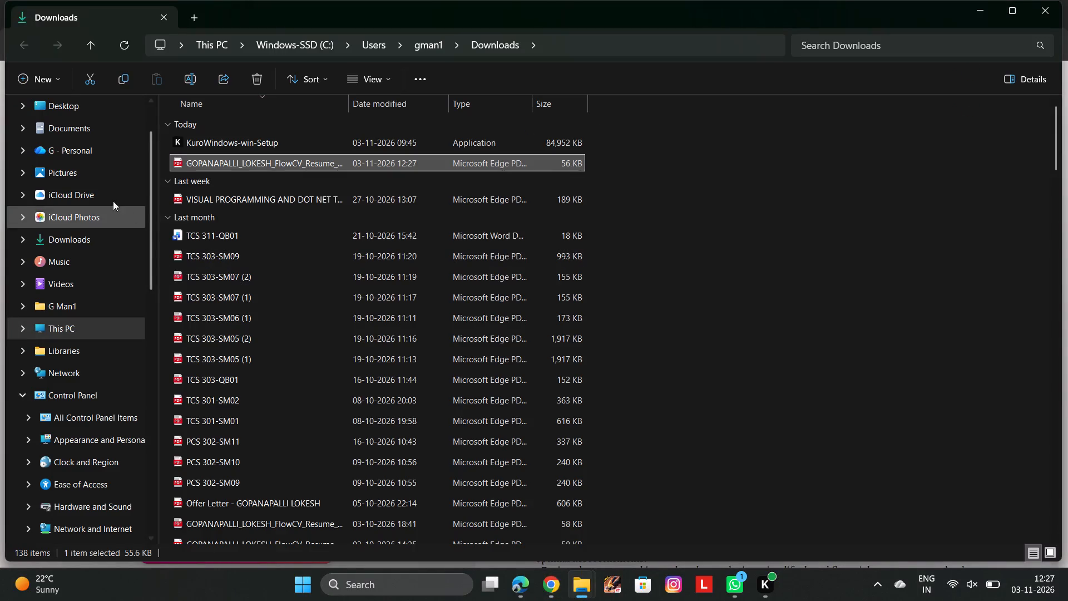
pyautogui.scroll(3, 64, 196)
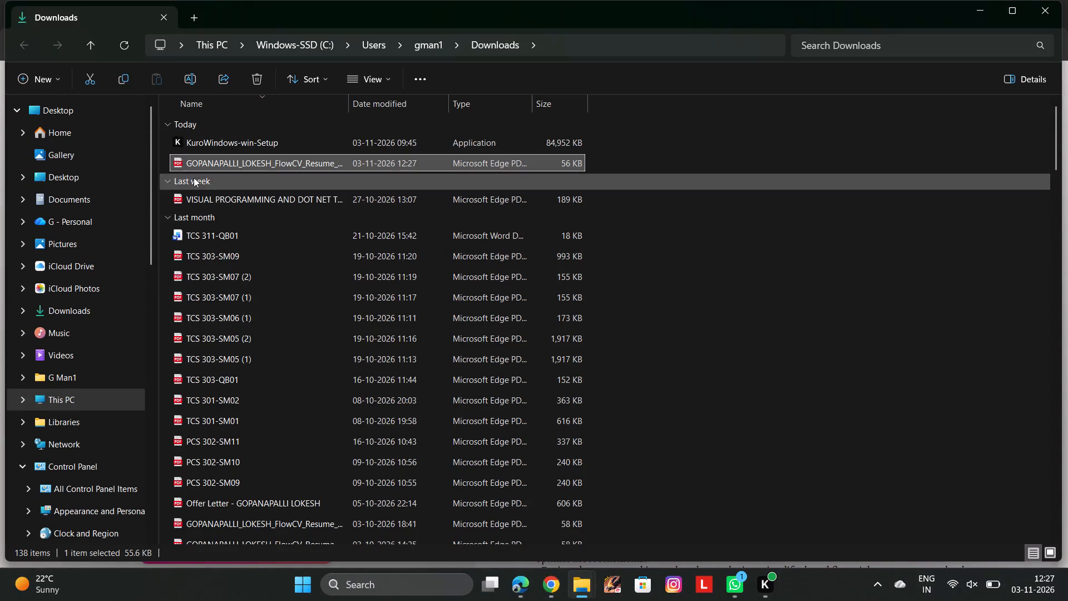
pyautogui.moveTo(206, 161); pyautogui.dragTo(97, 179)
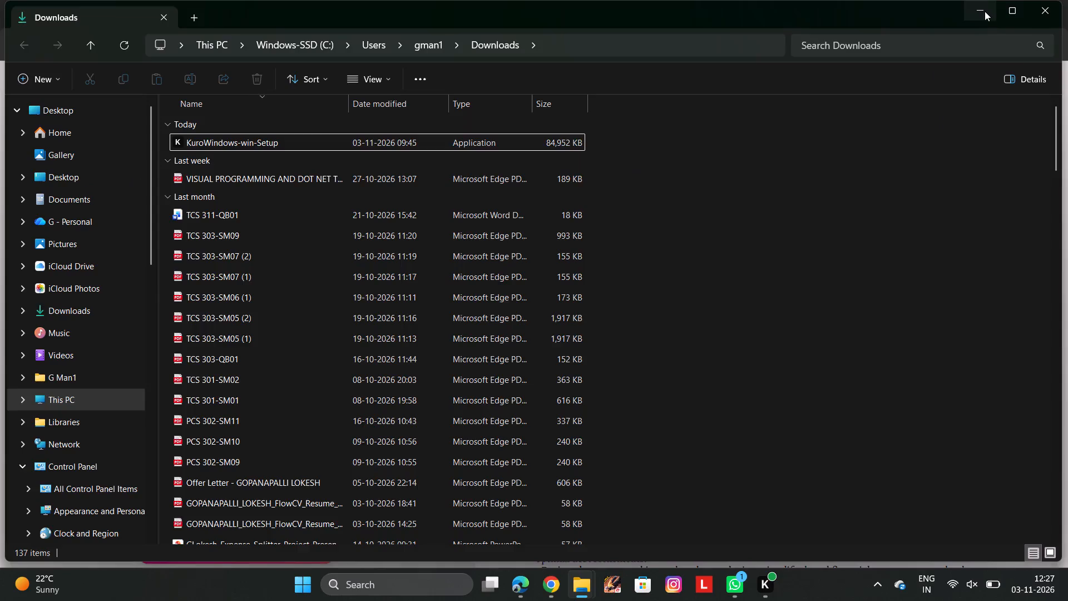
pyautogui.click(985, 11)
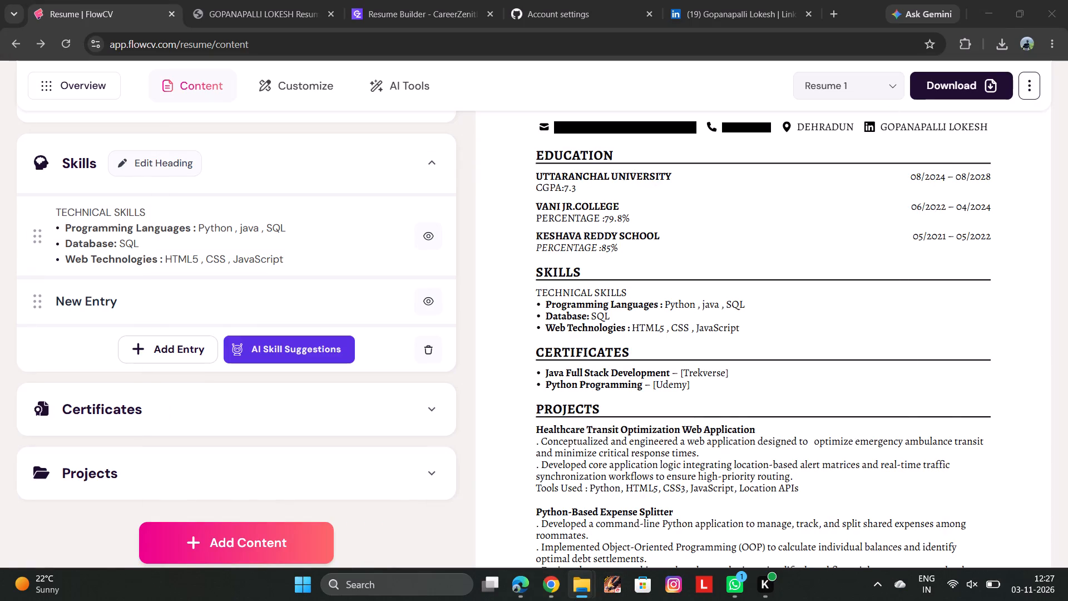
# Switch back to Chrome and show the Google apps list in a new tab.
pyautogui.click(552, 589)
pyautogui.click(835, 13)
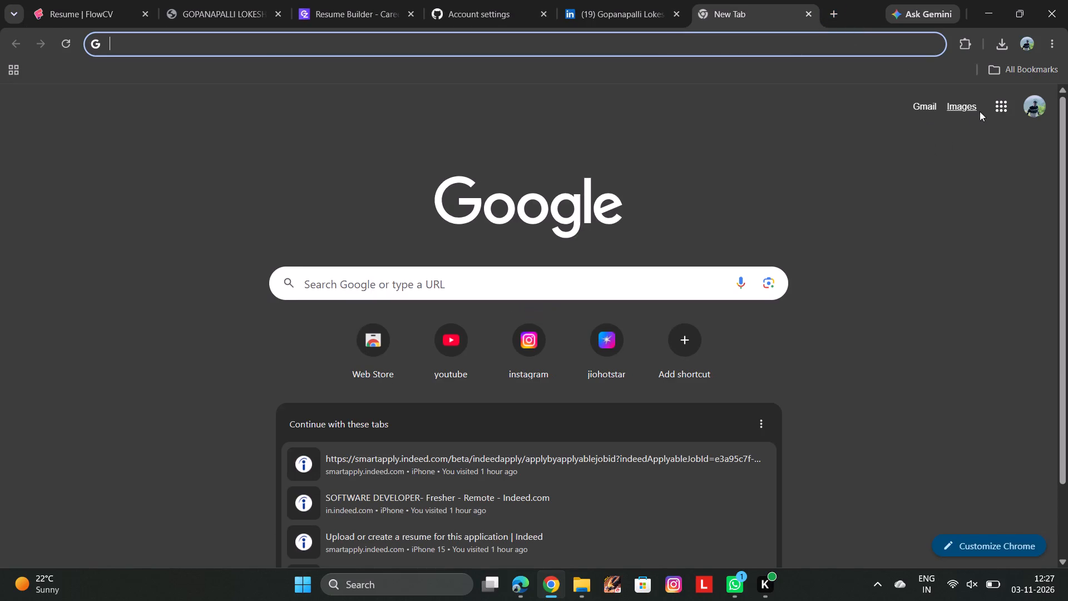
pyautogui.click(997, 102)
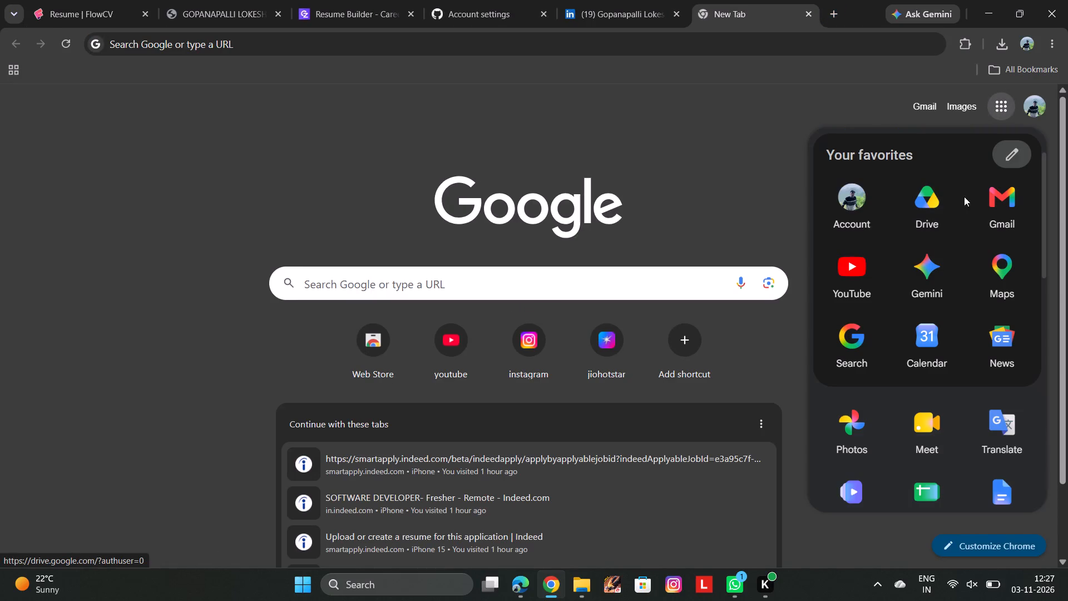
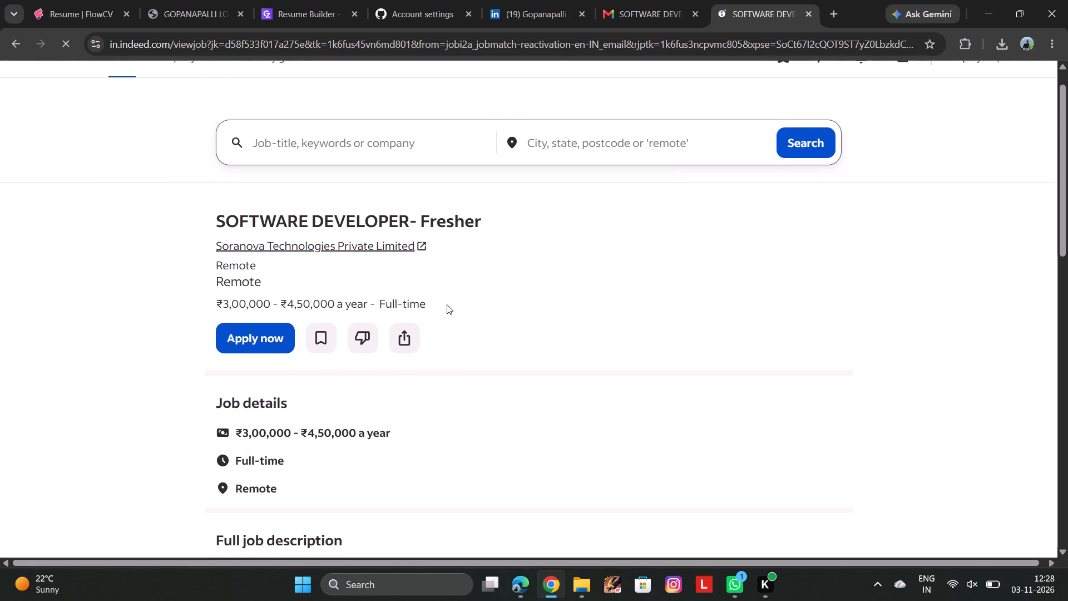
# Read the Software Developer - Fresher posting by Soranova Technologies, covering job details, description and responsibilities.
pyautogui.scroll(-3, 447, 304)
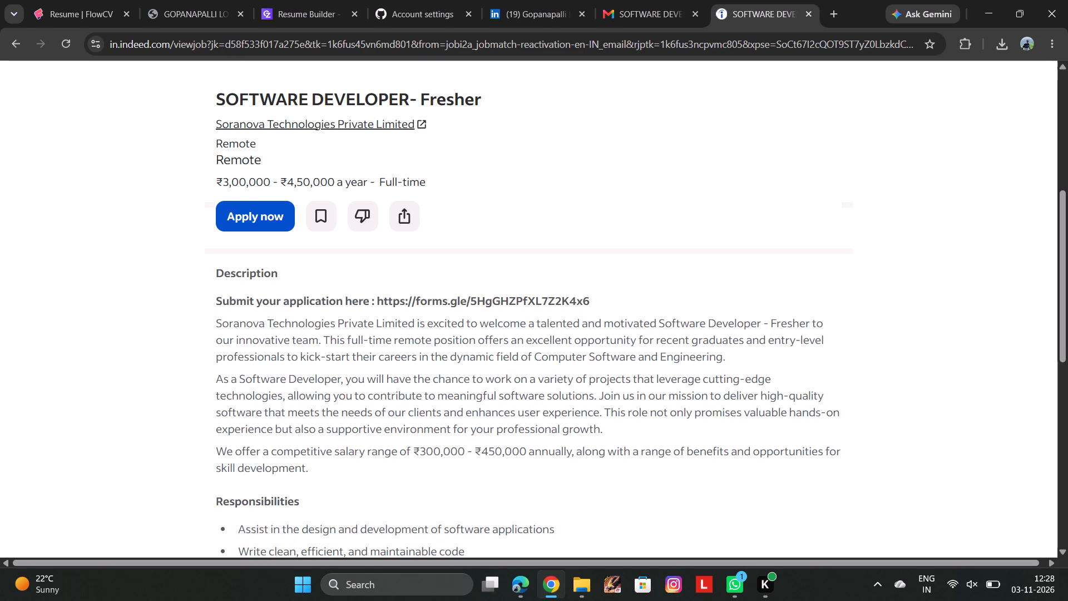
pyautogui.hscroll(1, 447, 304)
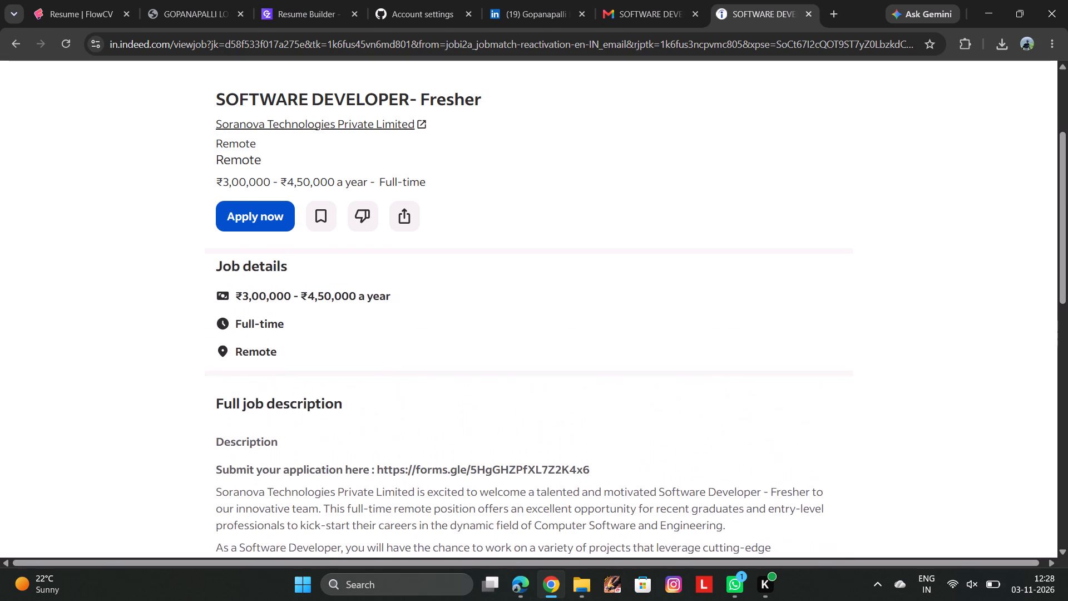
pyautogui.hscroll(1, 447, 304)
pyautogui.scroll(-1, 447, 304)
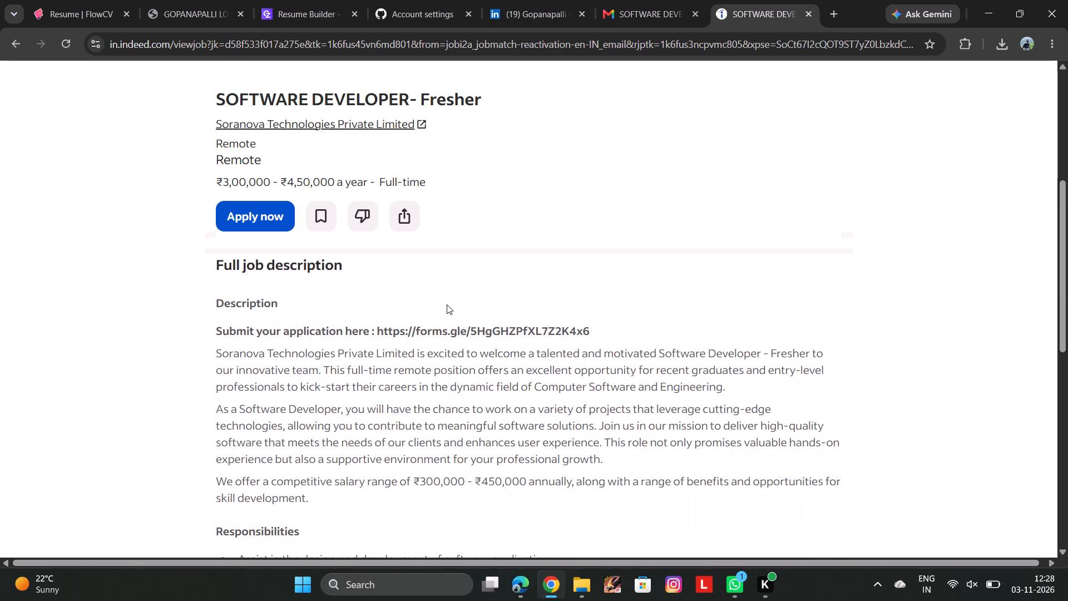
pyautogui.scroll(-1, 447, 304)
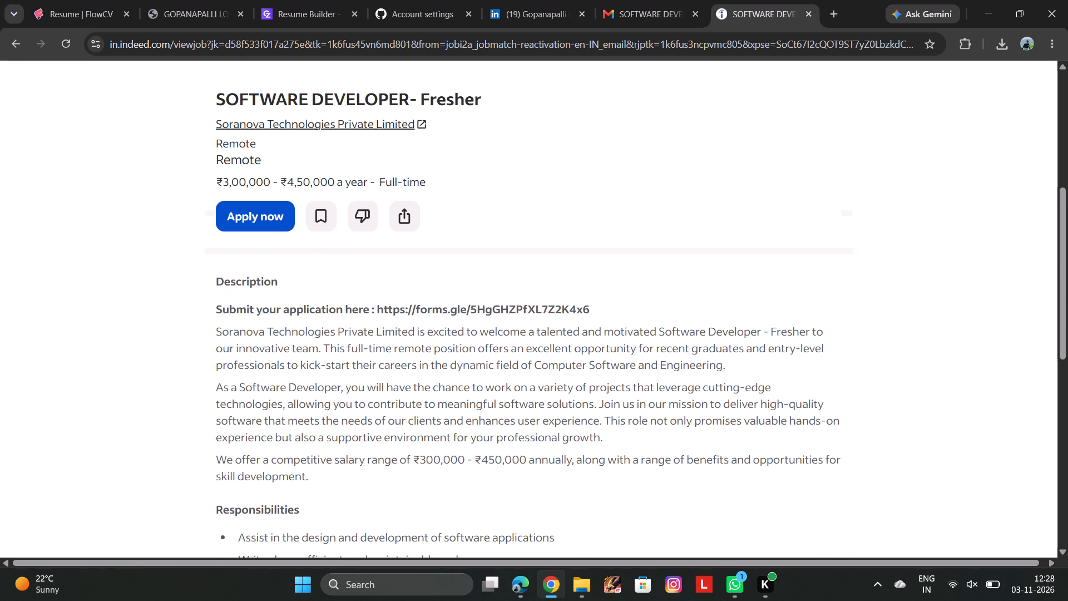
pyautogui.scroll(-1, 447, 304)
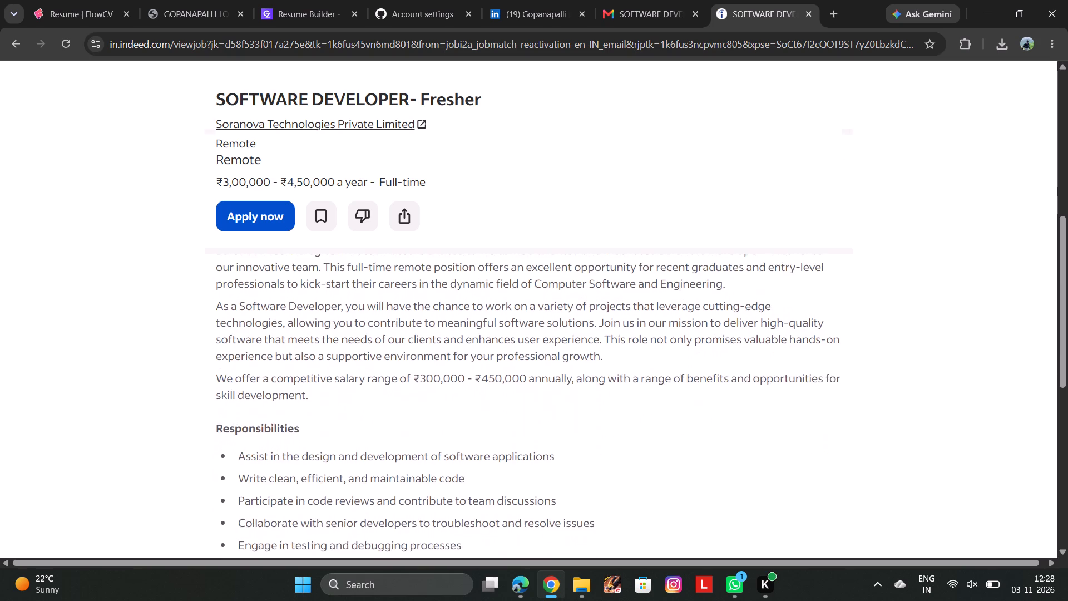
pyautogui.scroll(-2, 447, 304)
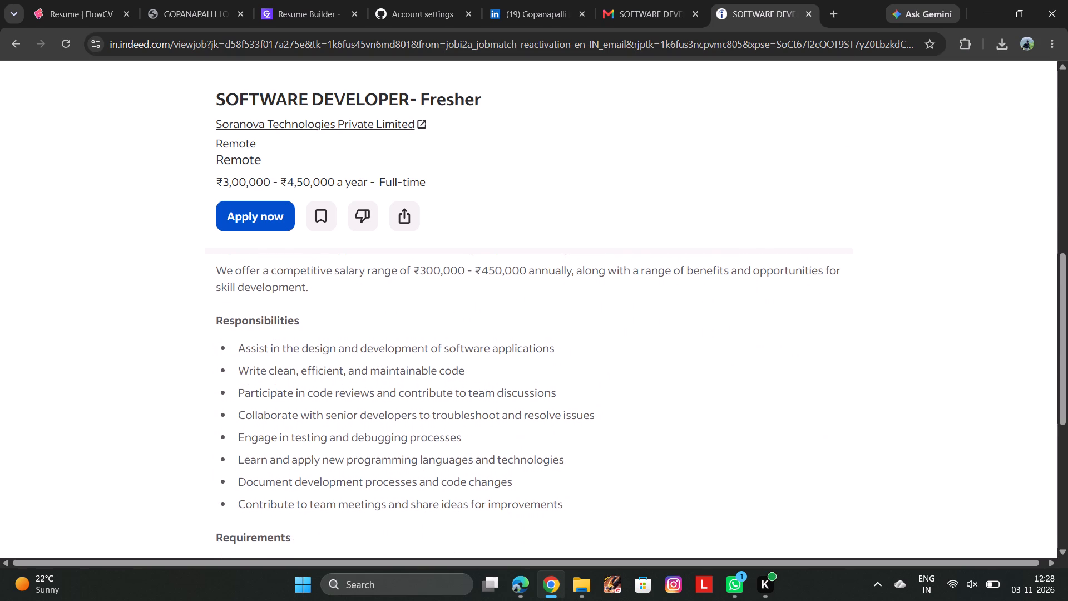
pyautogui.scroll(2, 357, 393)
# Start the Indeed application for this job, choose to upload a resume, and browse the Desktop folder for the resume files.
pyautogui.click(259, 219)
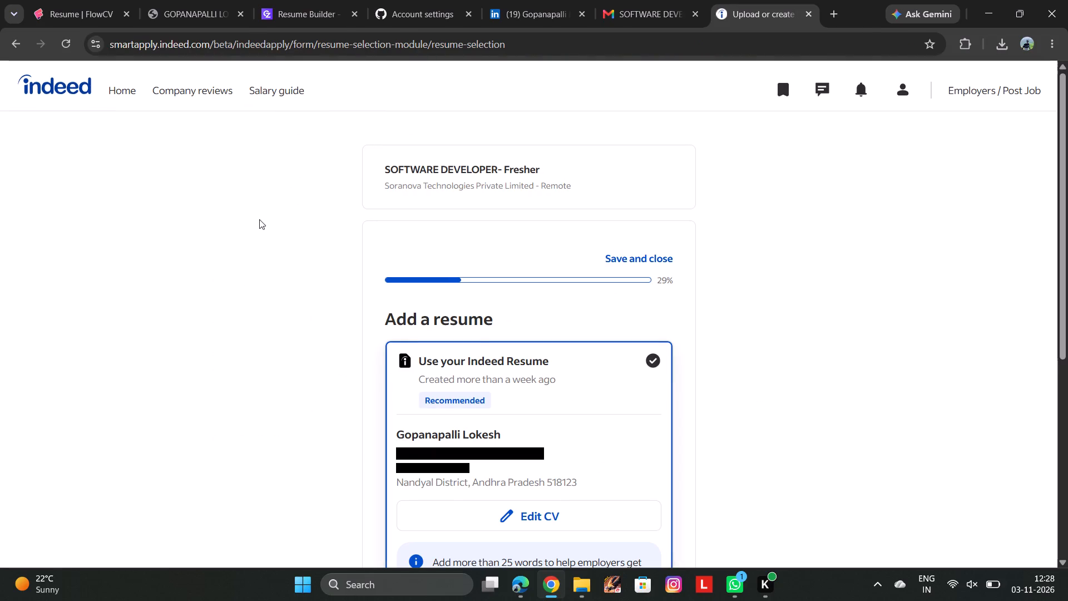
pyautogui.scroll(-1, 563, 364)
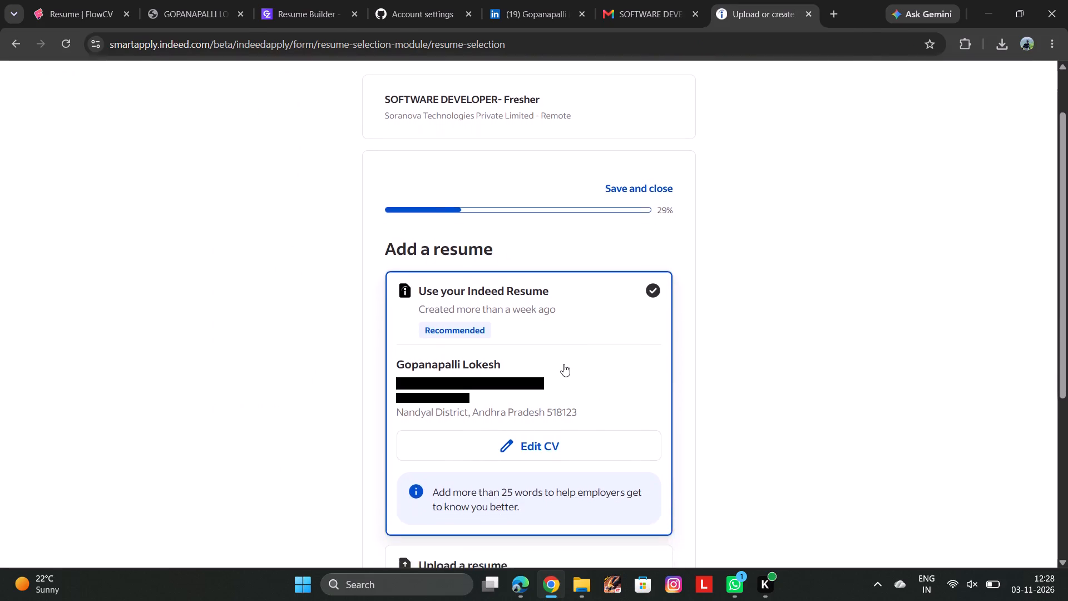
pyautogui.scroll(-1, 563, 364)
pyautogui.scroll(-1, 548, 435)
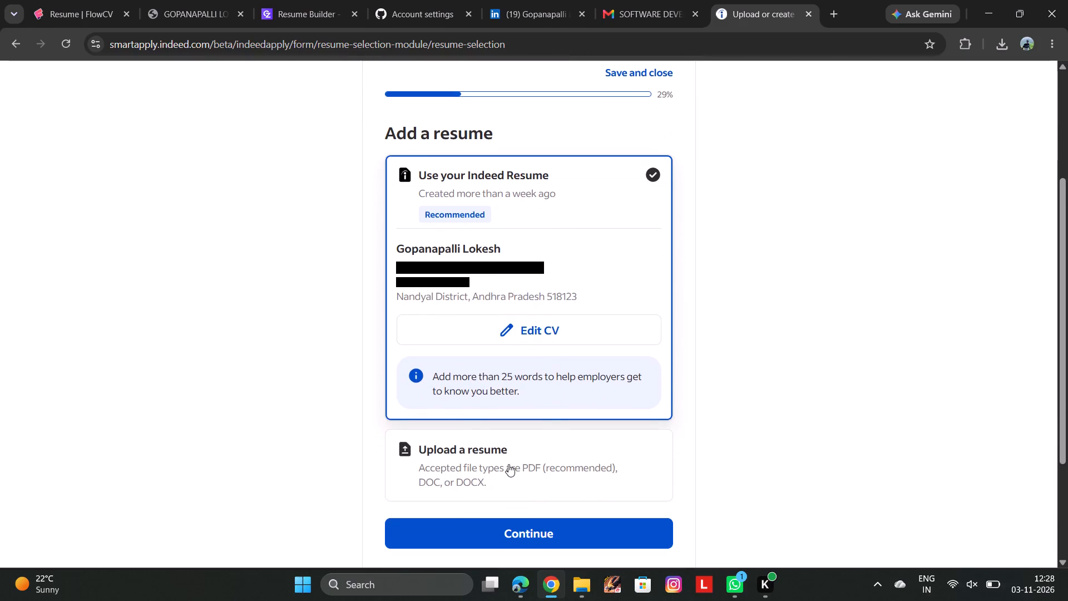
pyautogui.click(508, 464)
pyautogui.click(518, 329)
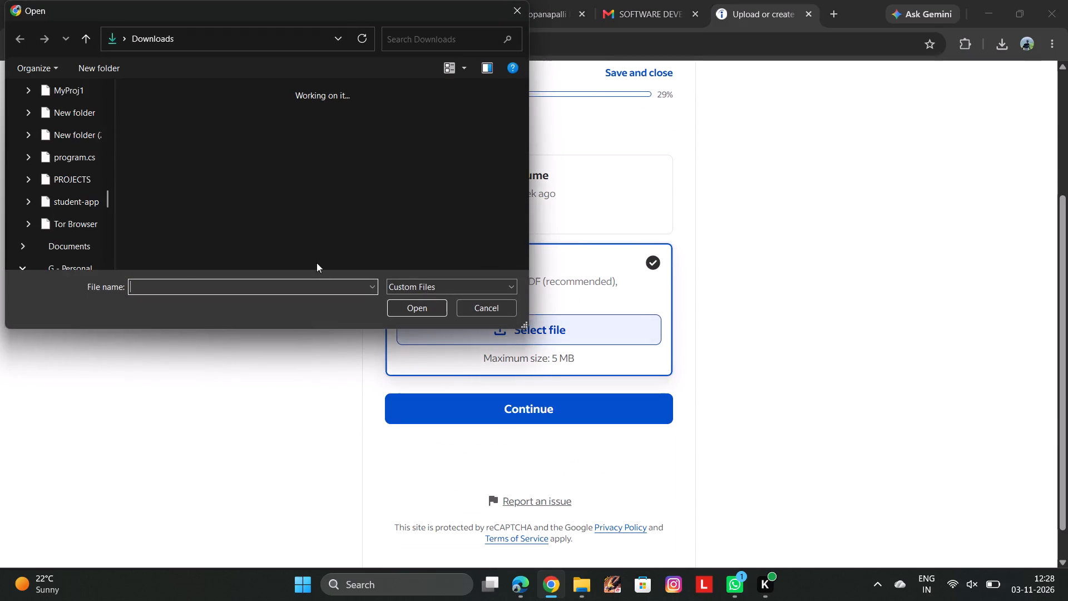
pyautogui.scroll(3, 71, 146)
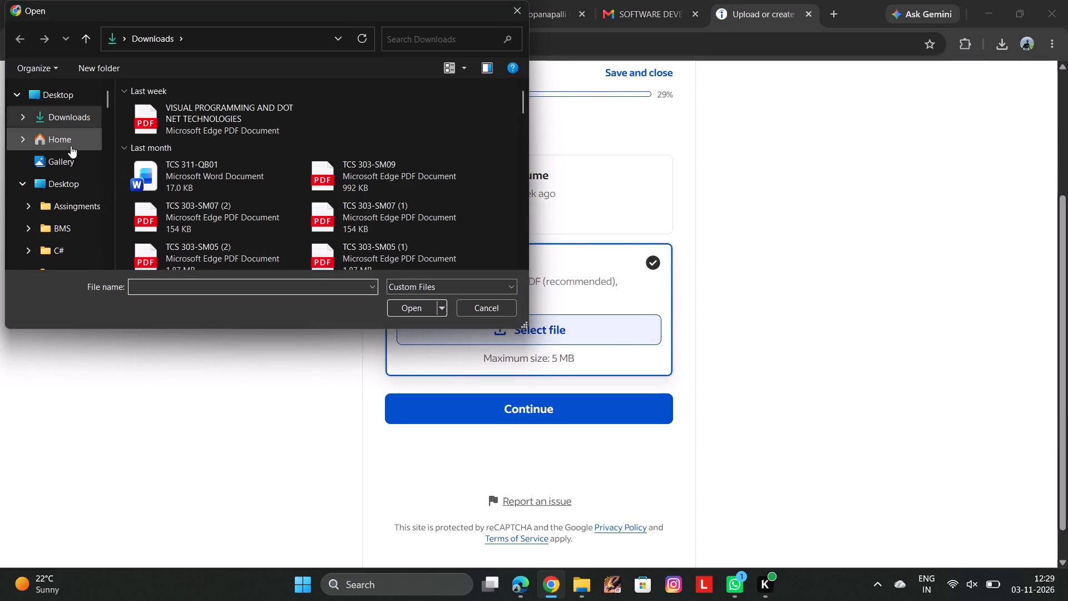
pyautogui.click(70, 191)
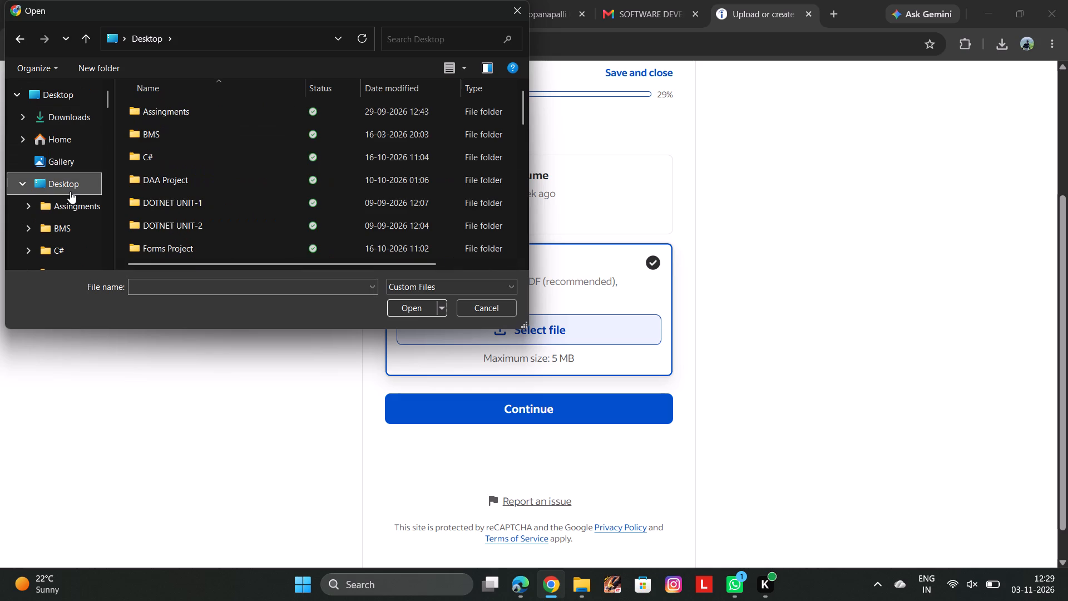
pyautogui.scroll(-1, 191, 206)
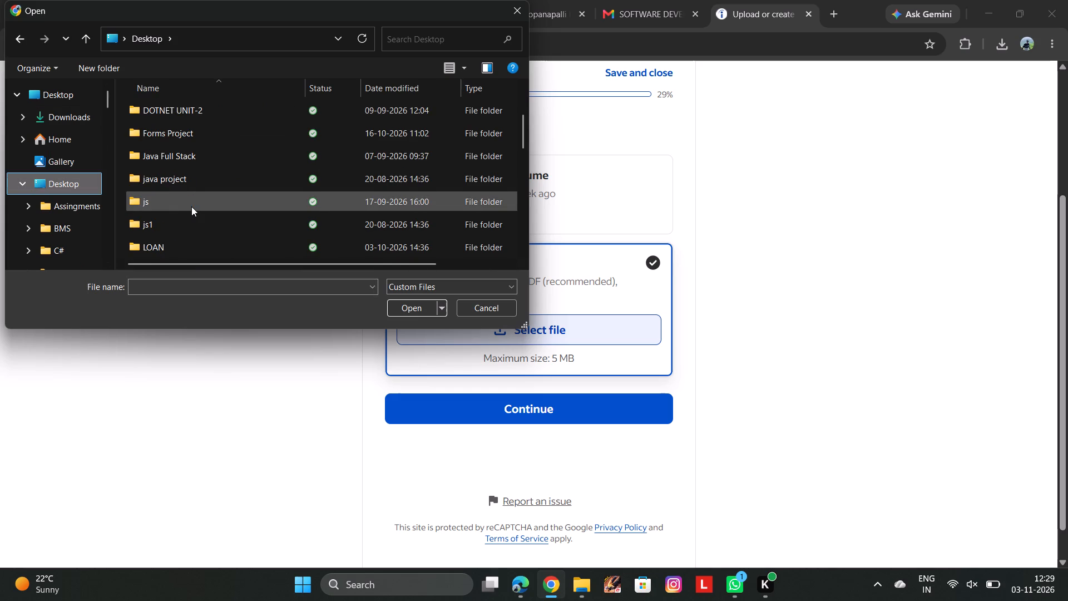
pyautogui.scroll(-2, 191, 206)
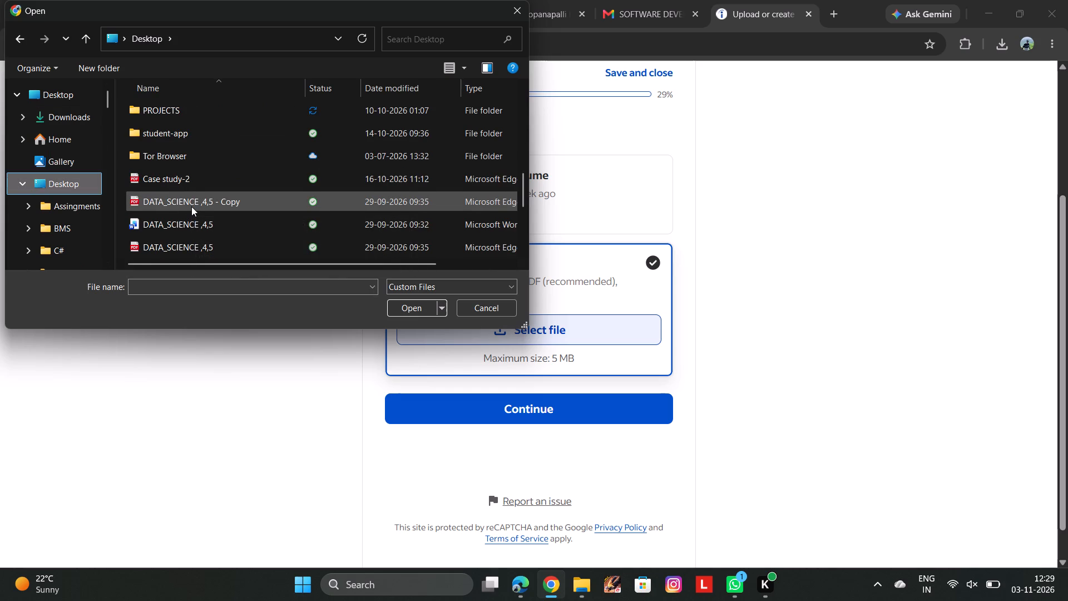
pyautogui.scroll(-2, 191, 206)
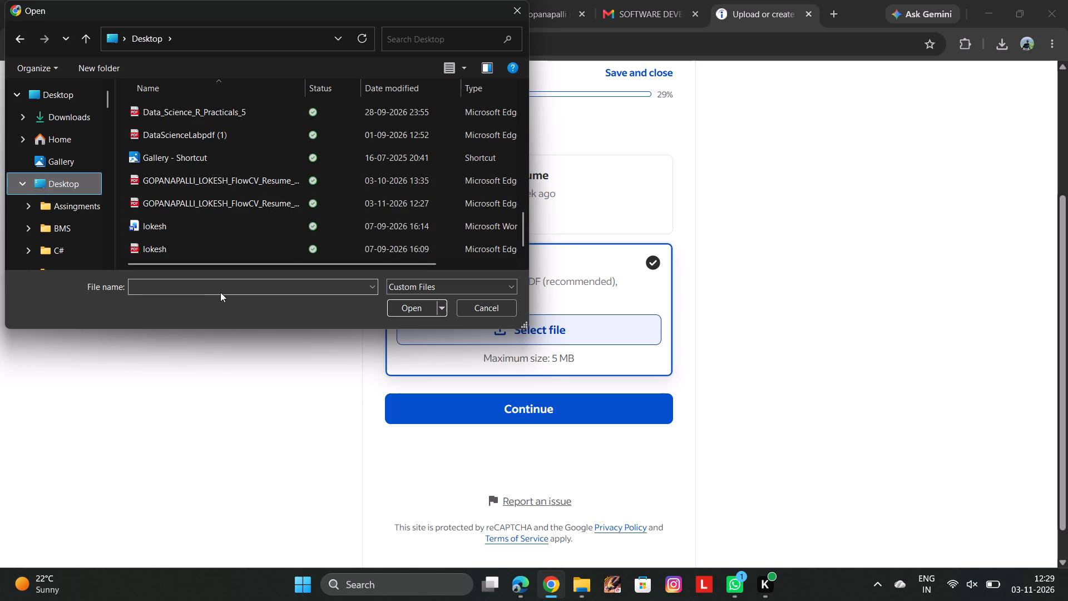
# Switch to File Explorer and open the FlowCV resume PDF dated 2026-10-03 from the Desktop folder to check its content.
pyautogui.click(581, 584)
pyautogui.click(581, 584)
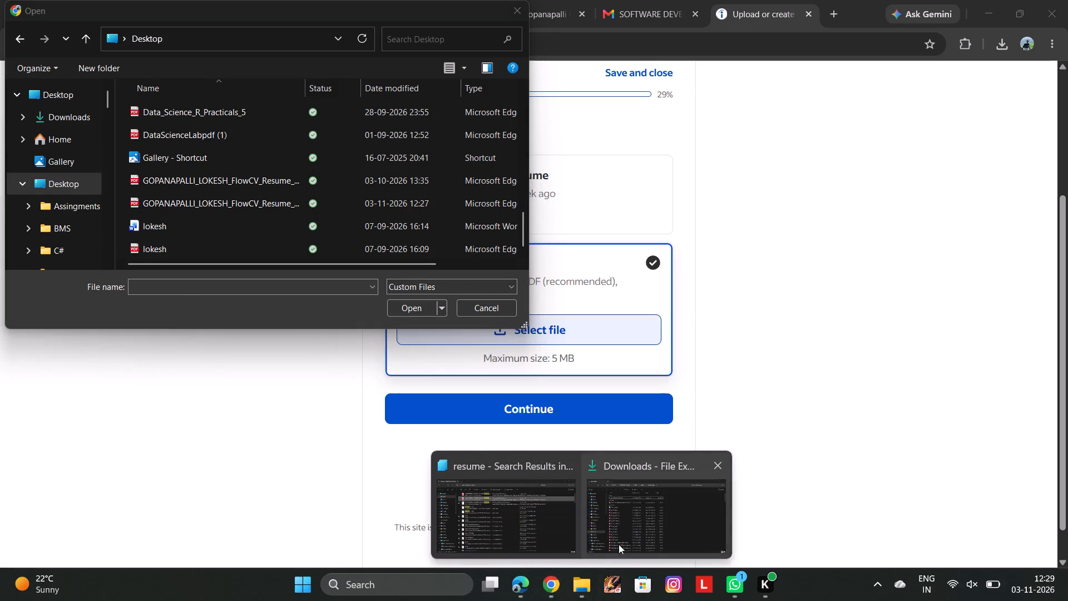
pyautogui.click(553, 521)
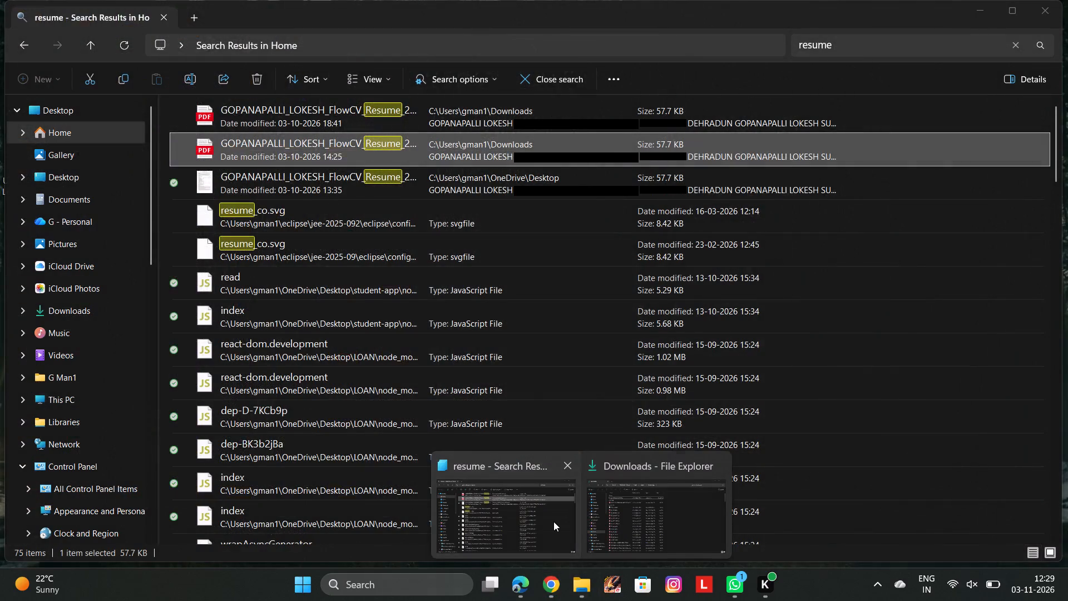
pyautogui.click(70, 179)
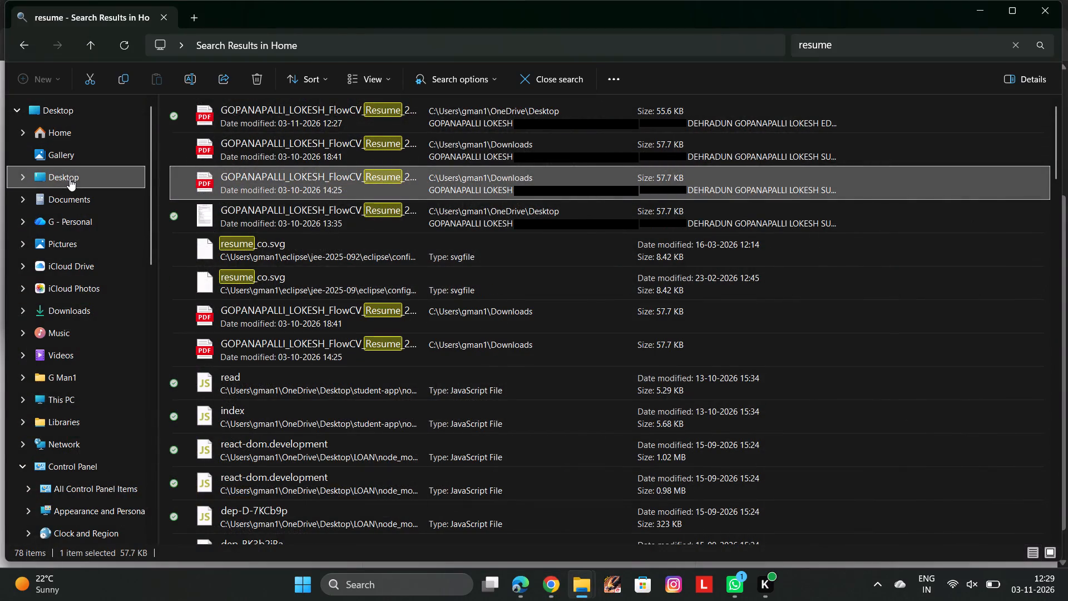
pyautogui.scroll(-3, 254, 364)
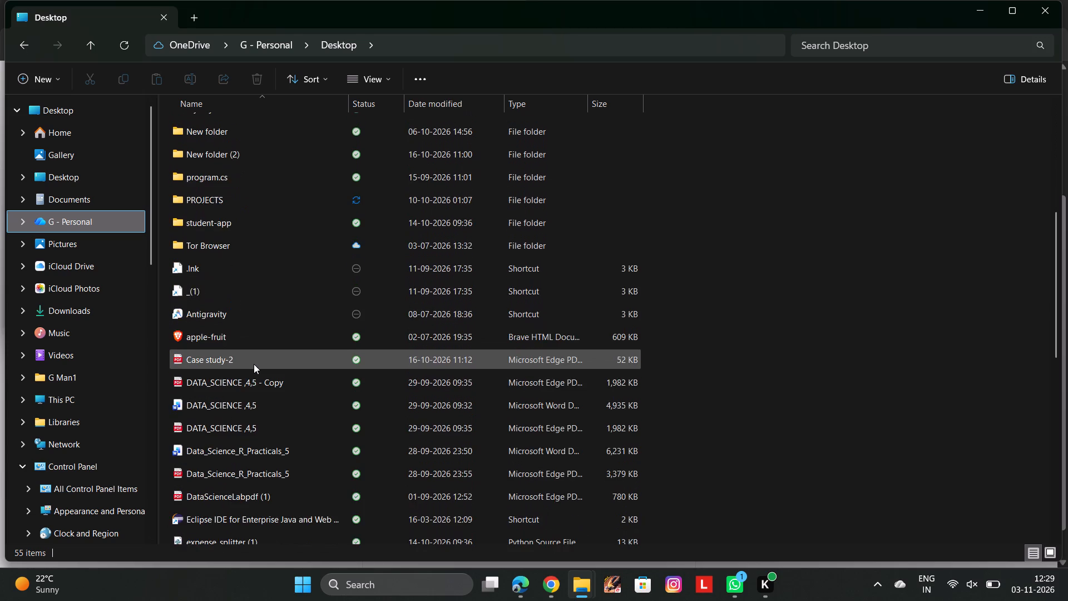
pyautogui.scroll(-3, 254, 364)
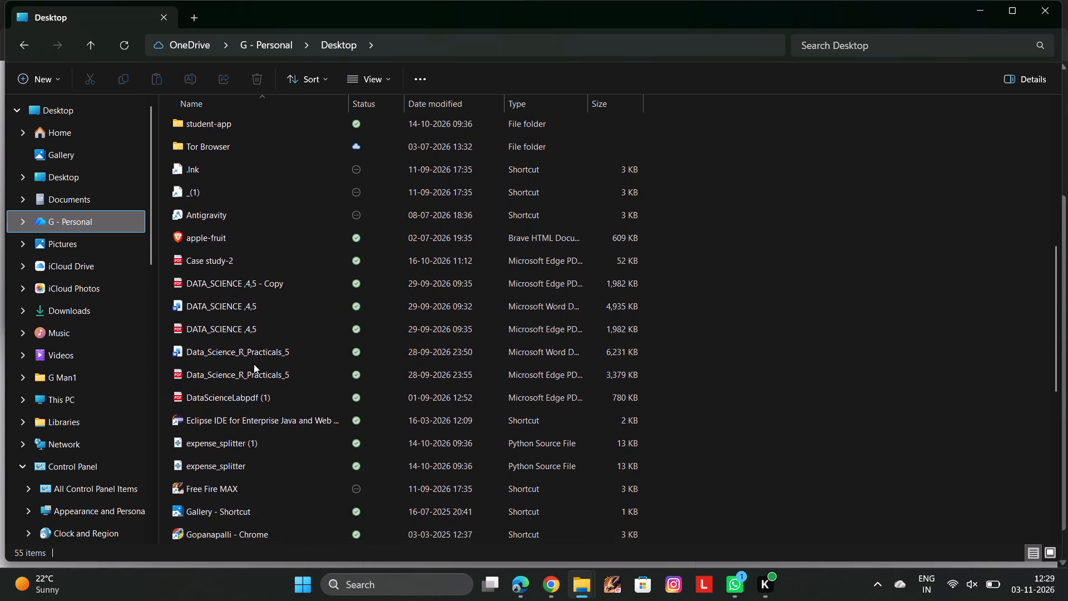
pyautogui.scroll(-3, 254, 364)
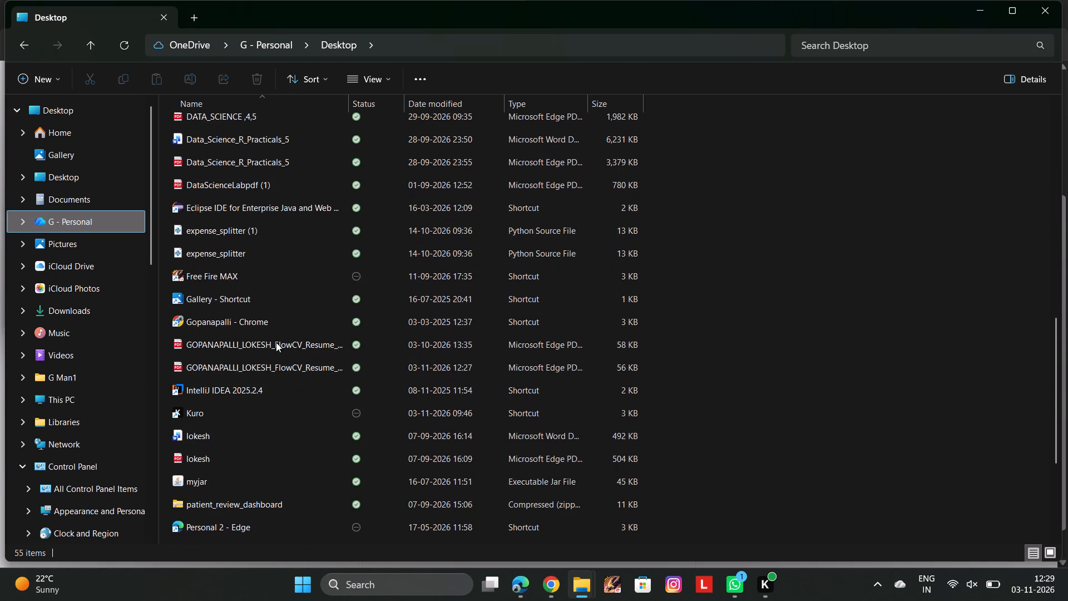
pyautogui.doubleClick(276, 339)
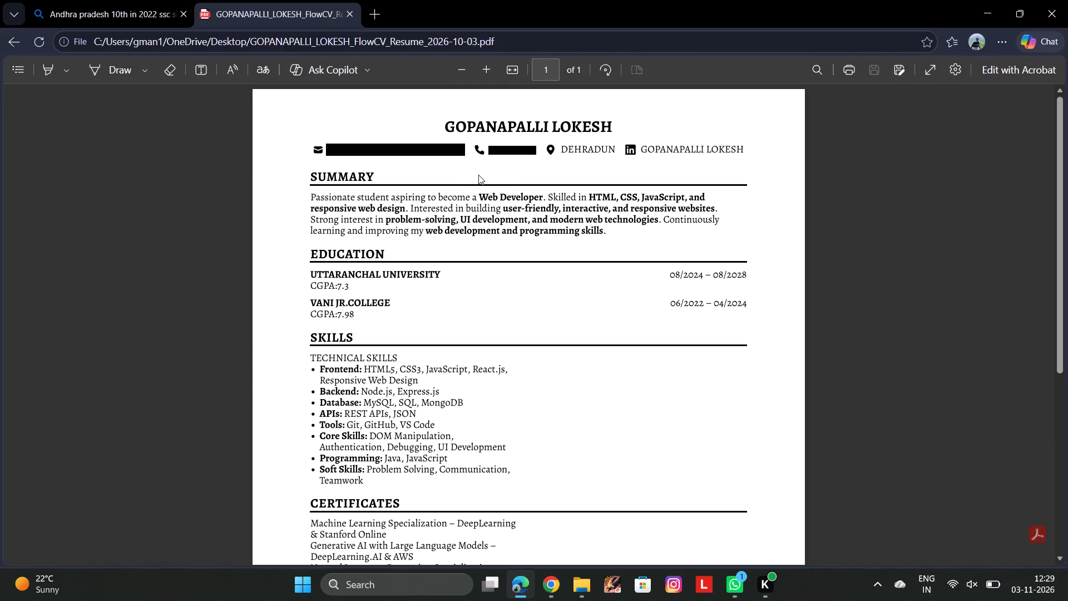
pyautogui.click(989, 15)
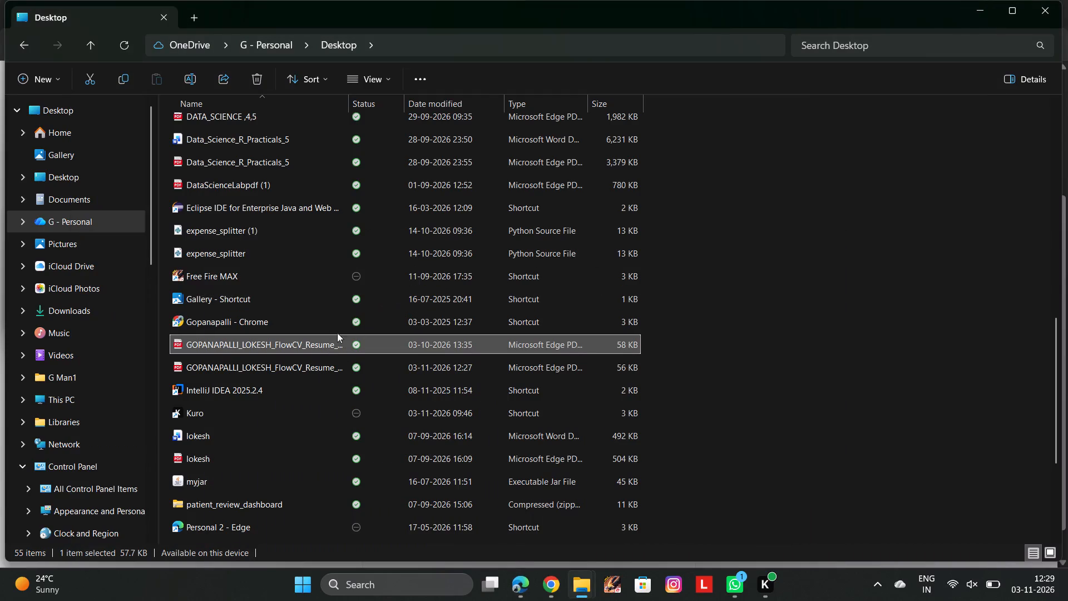
# Delete the outdated FlowCV resume PDF dated 2026-10-03 from the Desktop folder.
pyautogui.rightClick(315, 347)
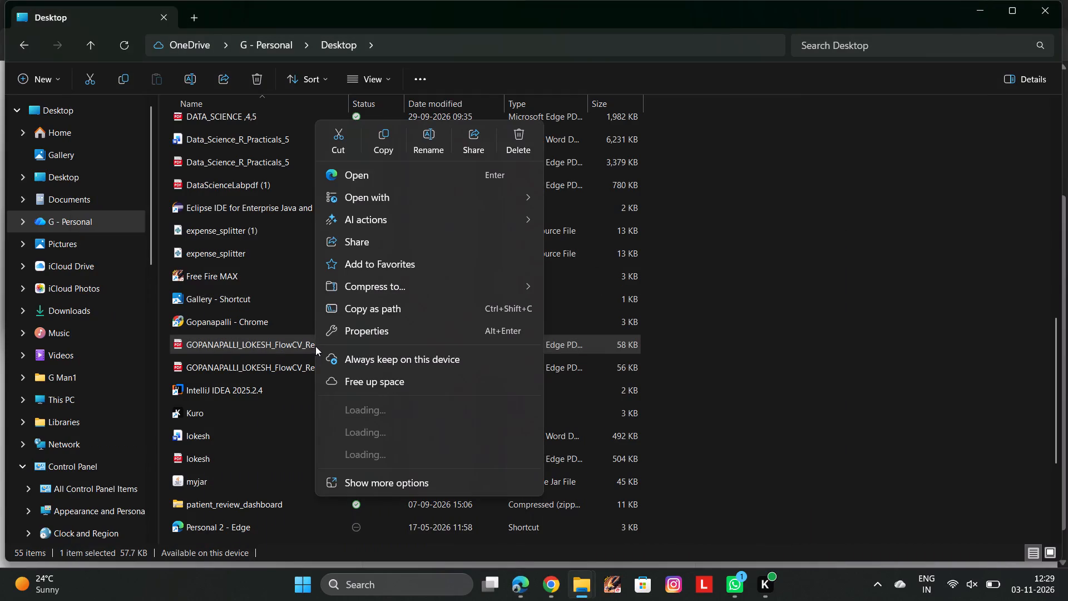
pyautogui.click(516, 144)
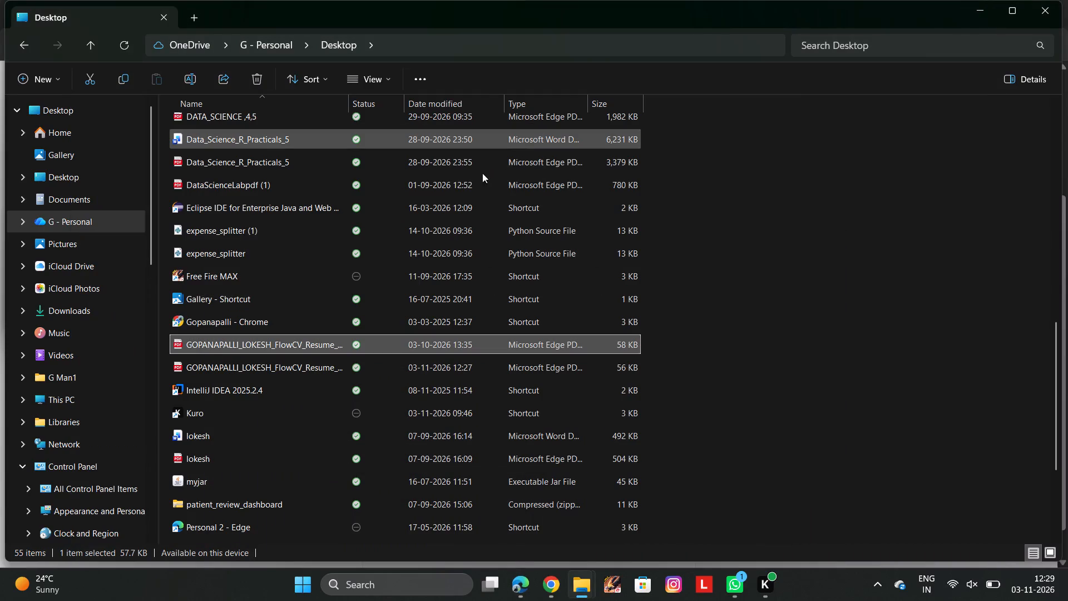
# Open the FlowCV resume PDF dated 2026-11-03 and review its sections from education through projects.
pyautogui.doubleClick(317, 347)
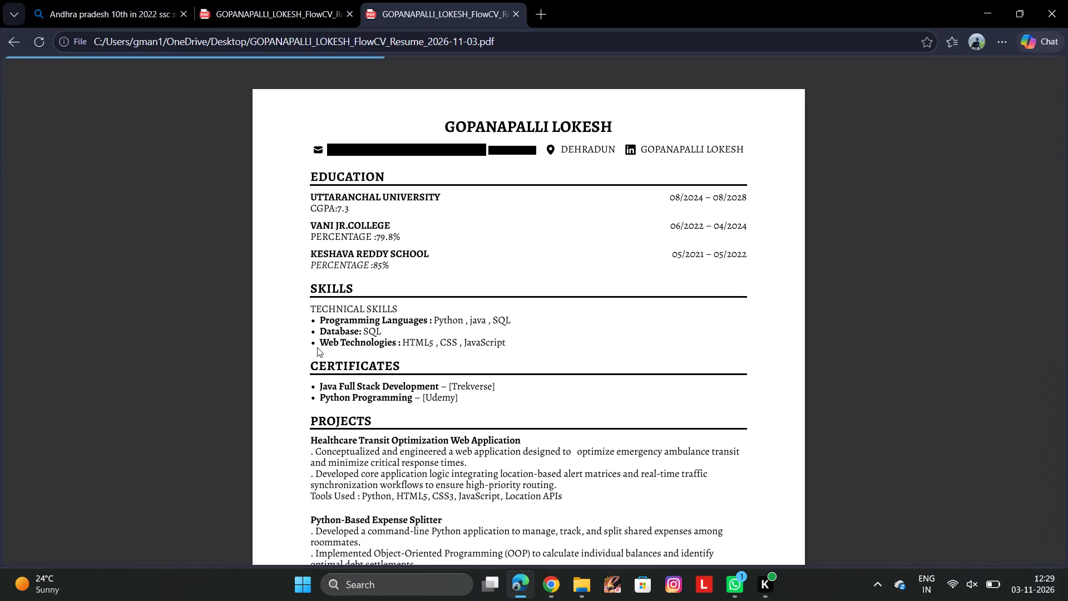
pyautogui.scroll(-4, 393, 367)
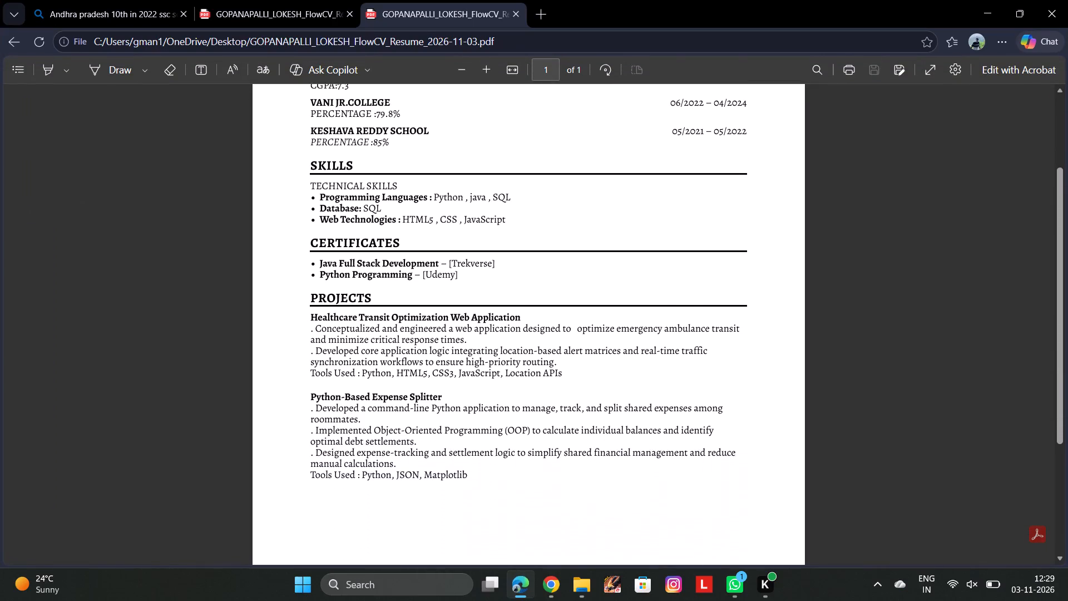
pyautogui.scroll(-1, 393, 367)
pyautogui.scroll(3, 393, 367)
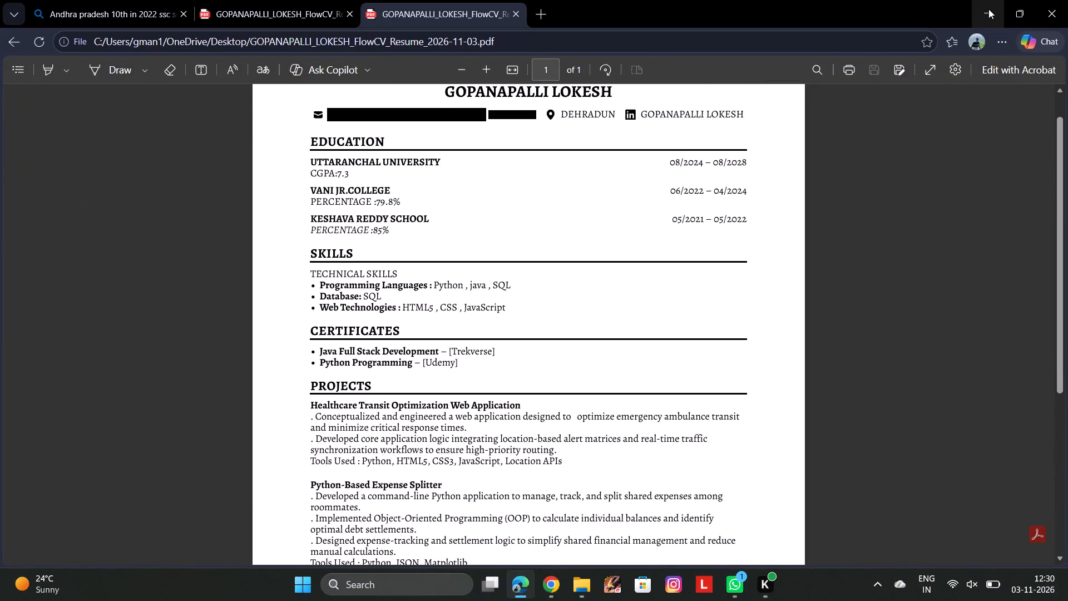
pyautogui.click(988, 9)
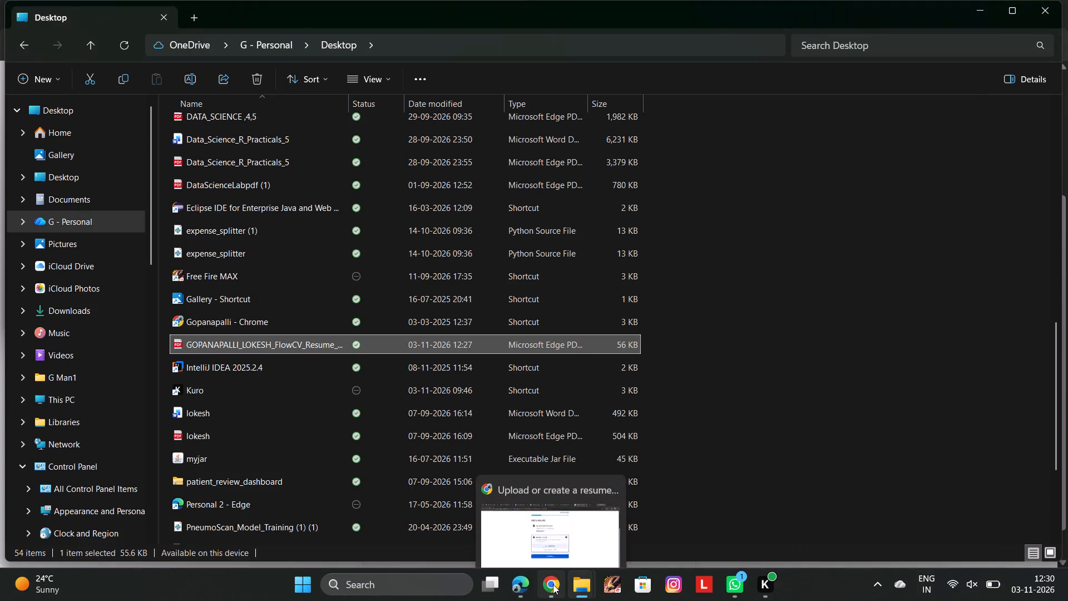
# Return to the Indeed application in Chrome, upload the FlowCV resume PDF dated 2026-11-03 from the Desktop, and check its preview.
pyautogui.click(553, 584)
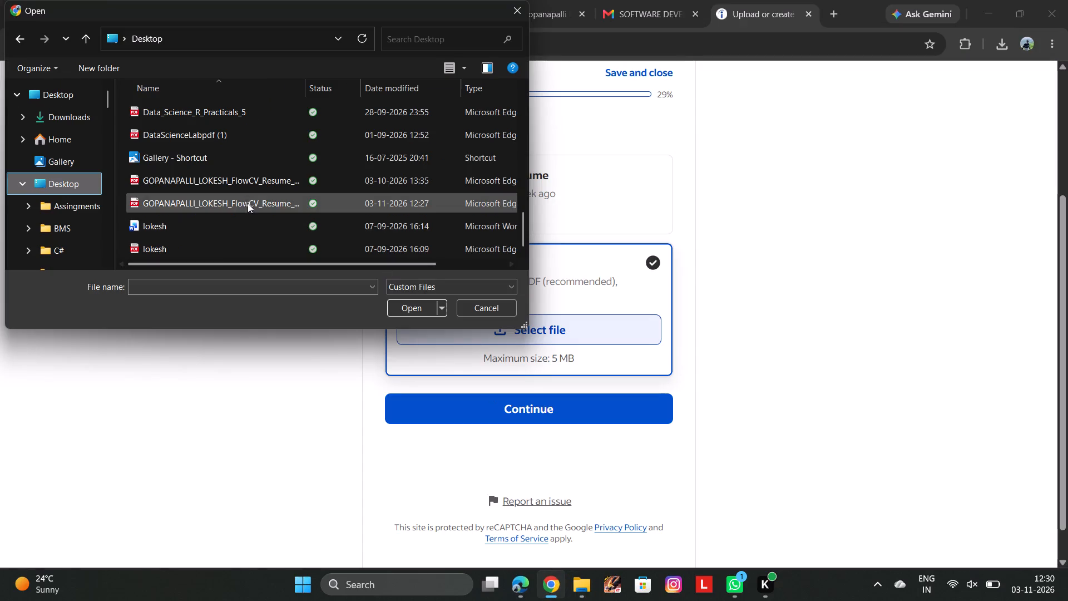
pyautogui.click(359, 36)
pyautogui.scroll(-2, 253, 206)
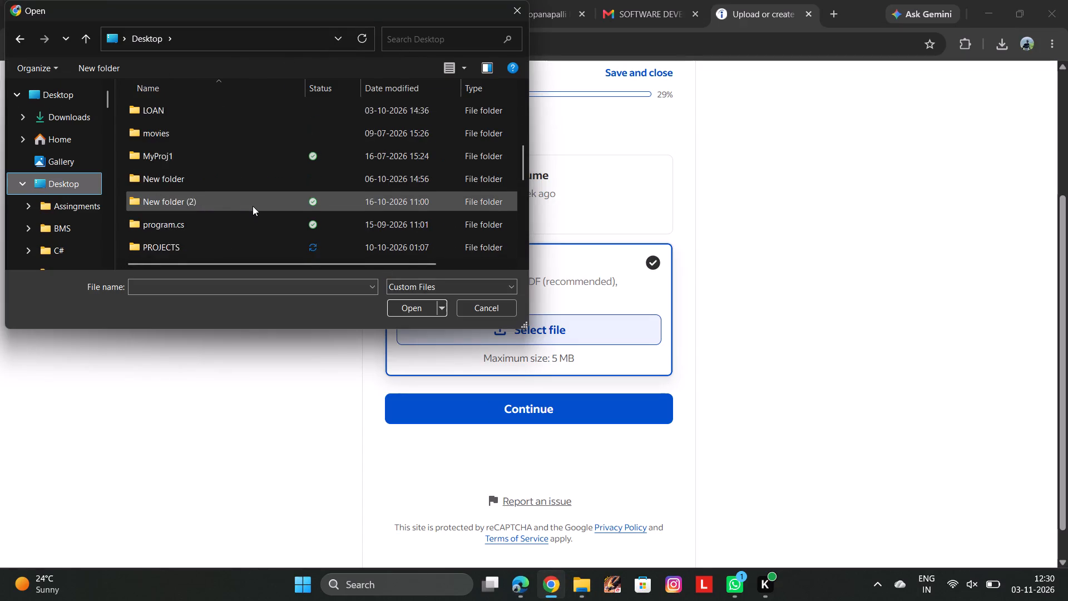
pyautogui.scroll(-1, 253, 206)
pyautogui.click(253, 206)
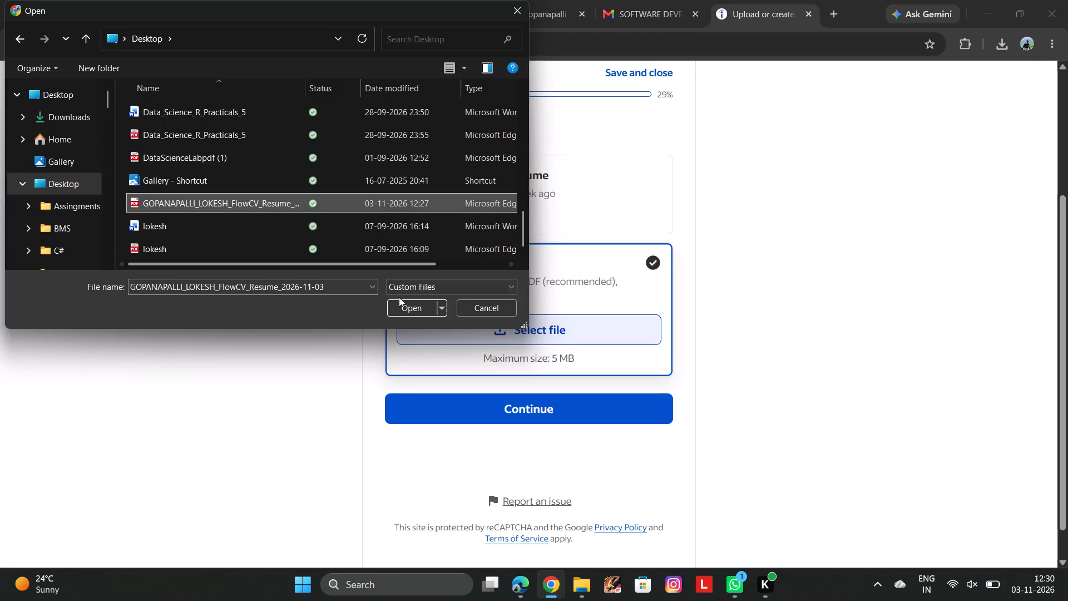
pyautogui.click(409, 309)
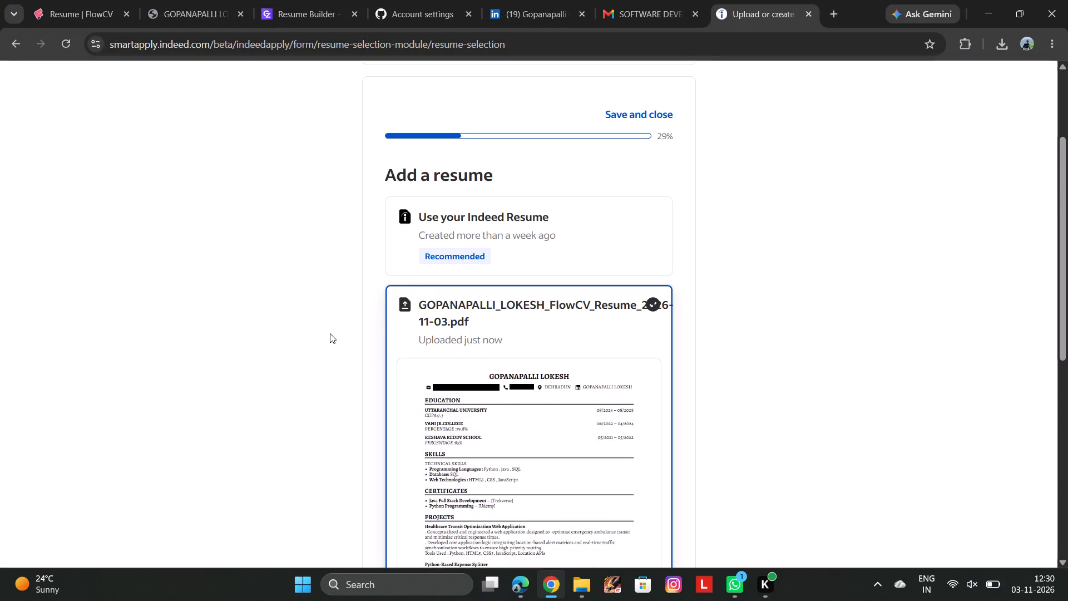
pyautogui.scroll(-3, 555, 331)
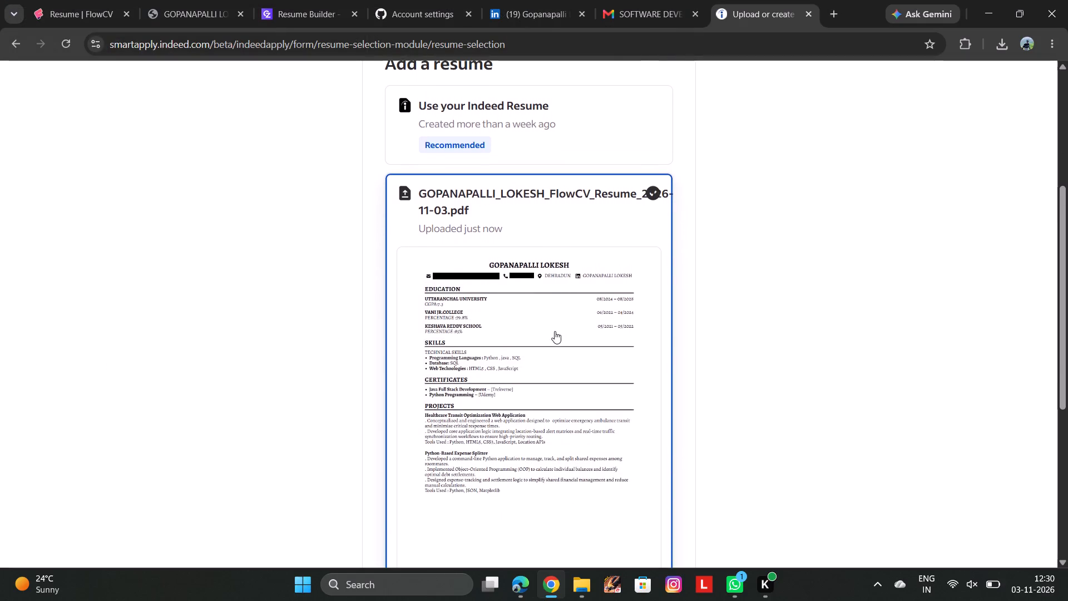
pyautogui.scroll(2, 555, 331)
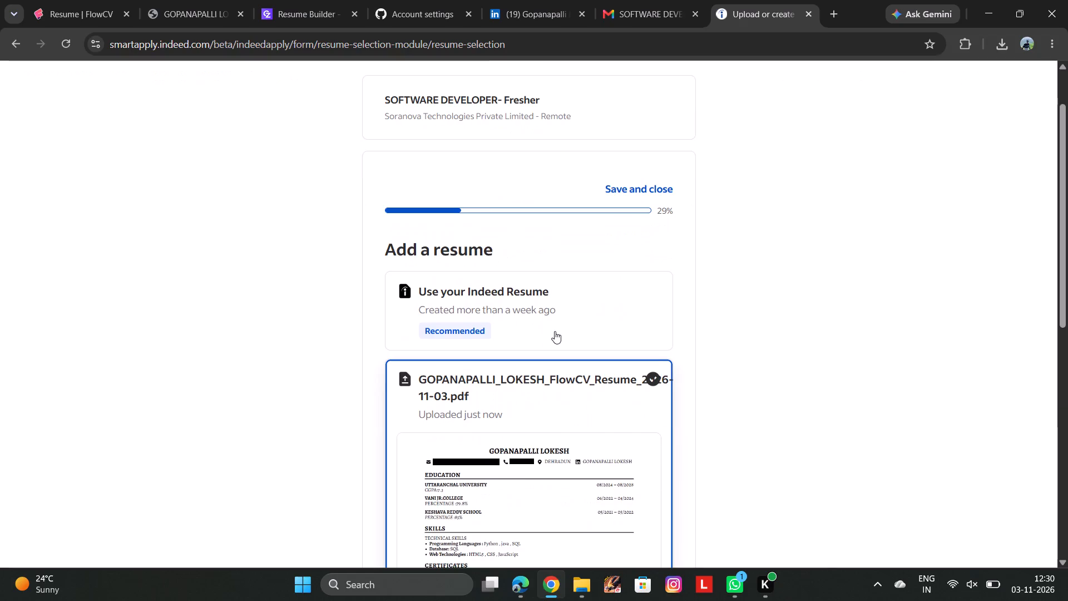
# Check the preview of the uploaded FlowCV resume dated 2026-11-03 and continue to the application review with it selected.
pyautogui.click(479, 329)
pyautogui.scroll(-2, 532, 311)
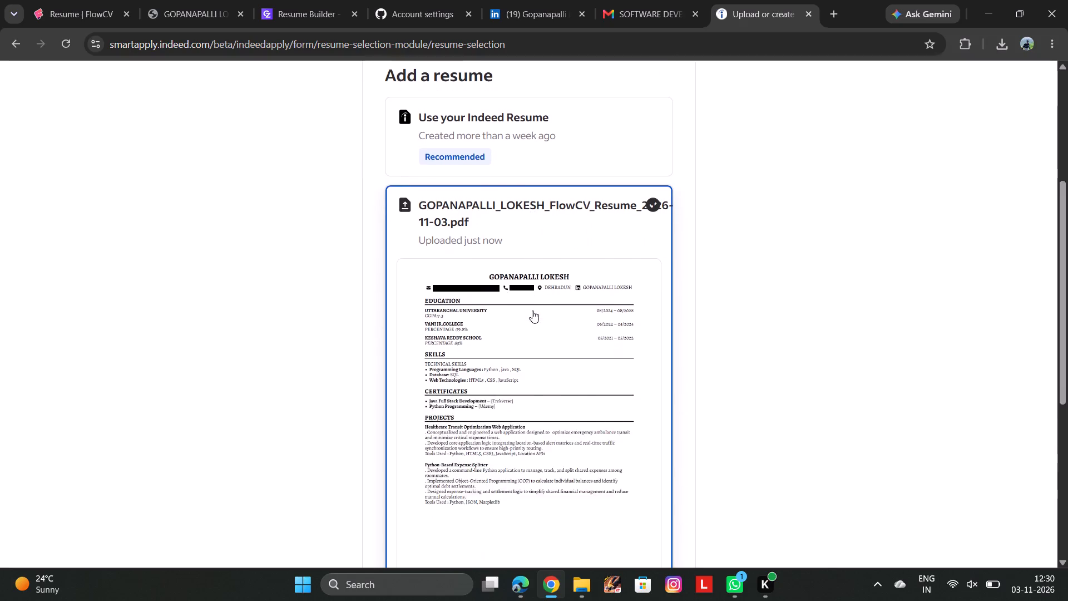
pyautogui.scroll(-2, 532, 311)
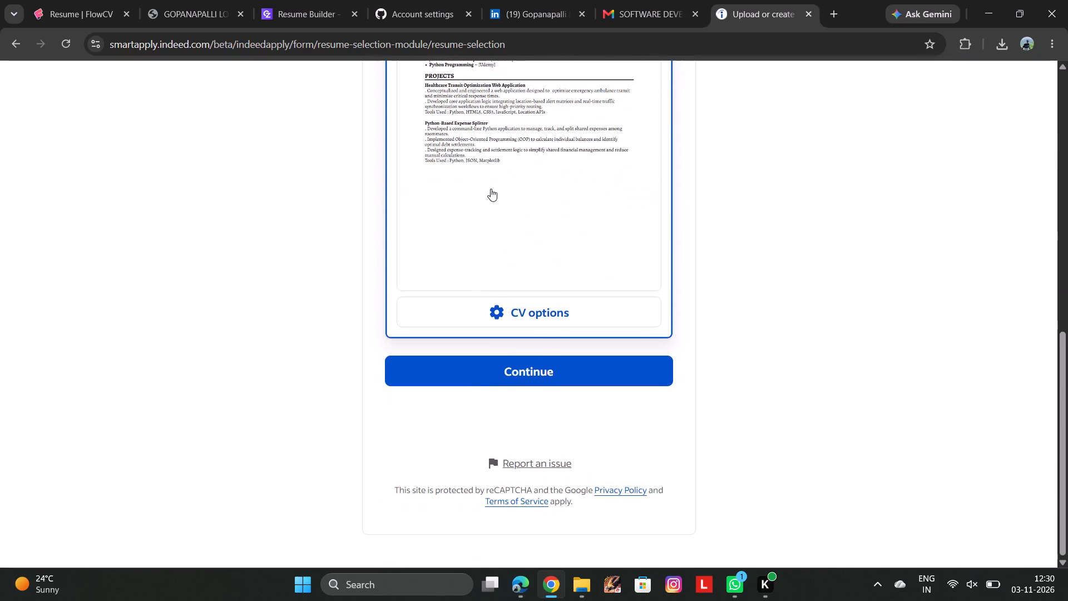
pyautogui.scroll(2, 491, 189)
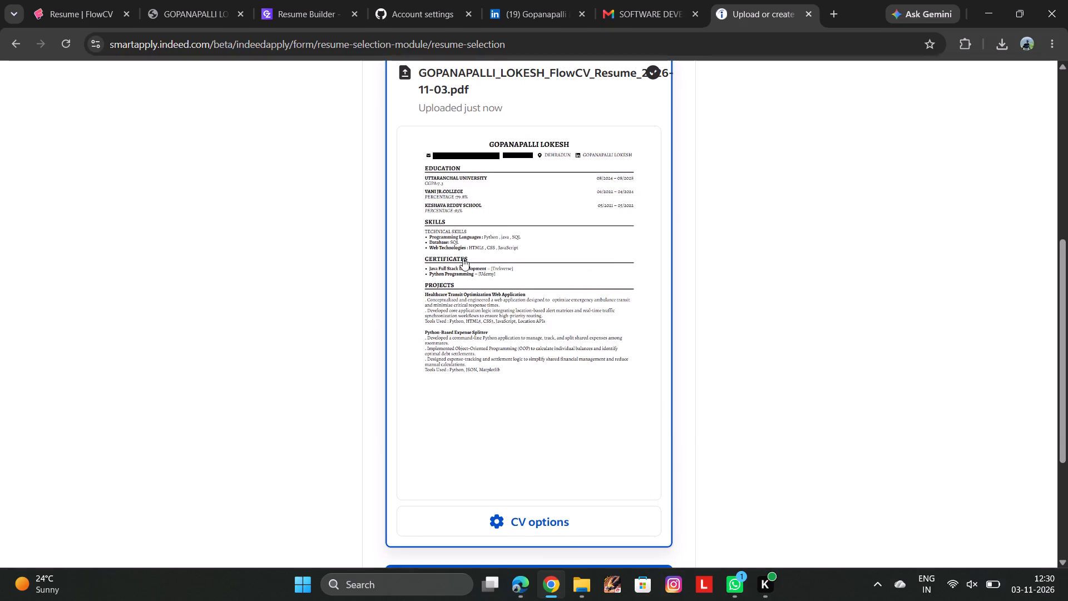
pyautogui.scroll(-2, 529, 327)
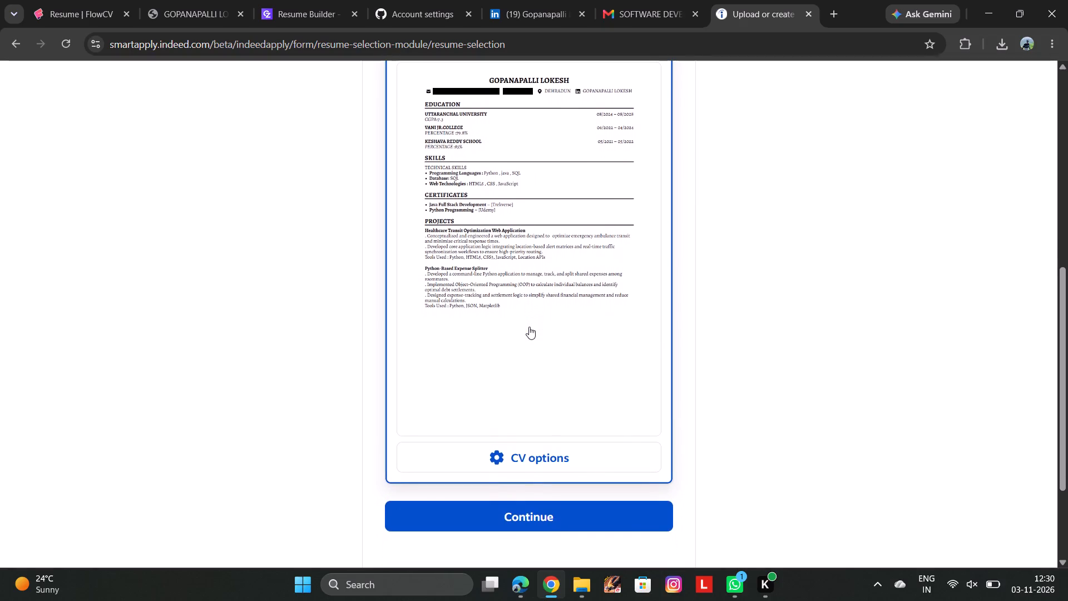
pyautogui.scroll(-1, 529, 327)
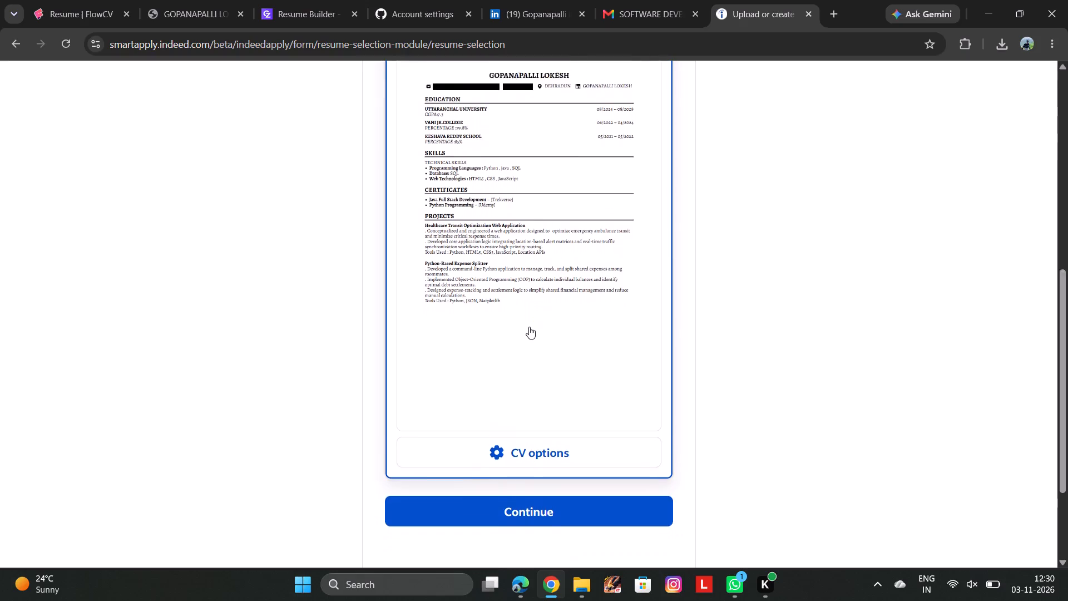
pyautogui.scroll(-2, 529, 327)
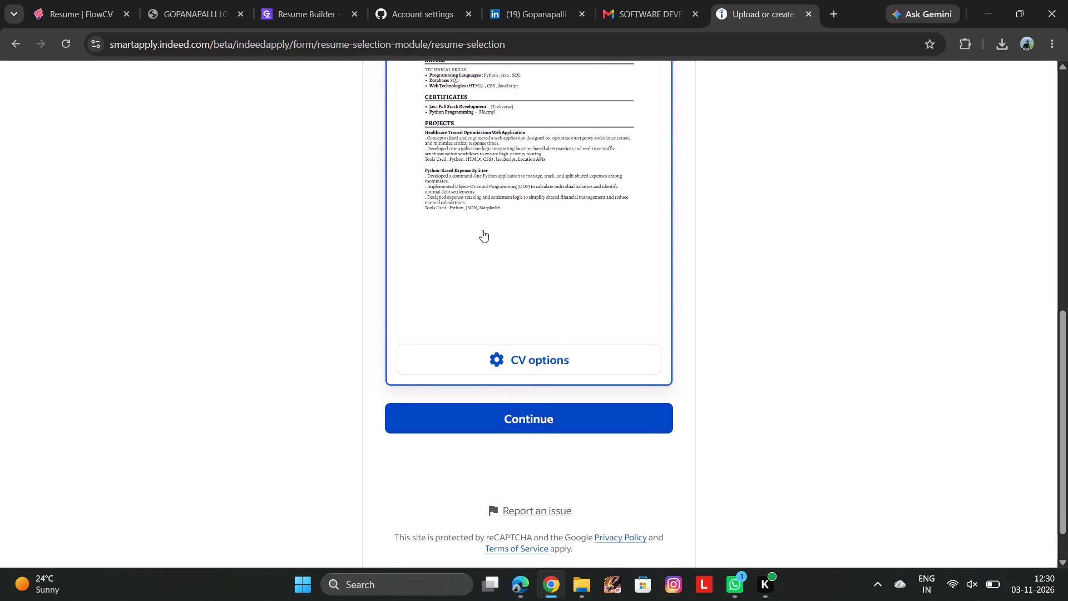
pyautogui.scroll(1, 483, 229)
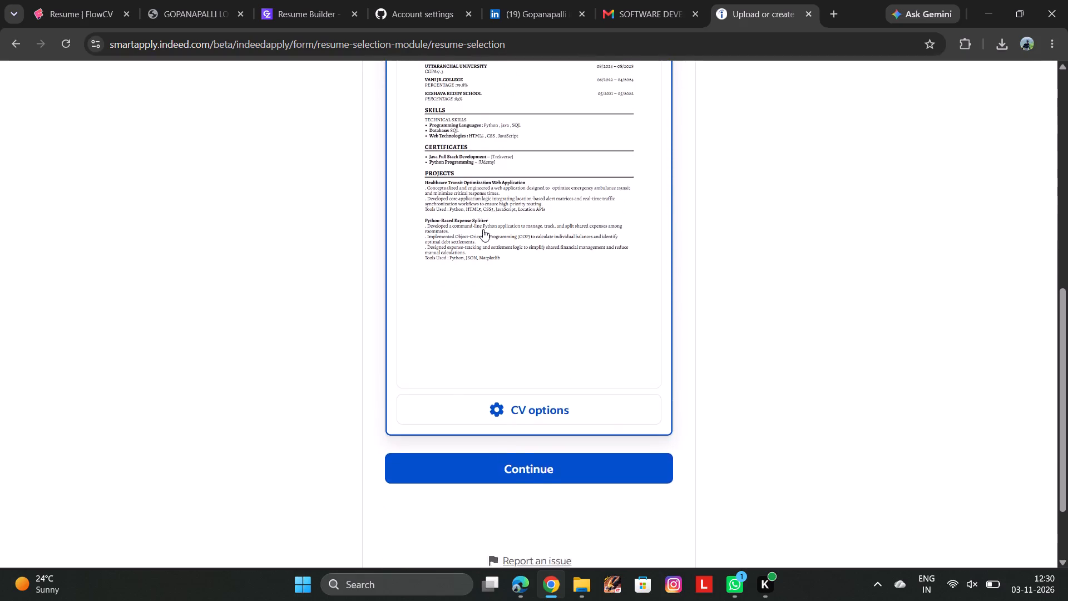
pyautogui.scroll(1, 483, 229)
pyautogui.scroll(-1, 483, 229)
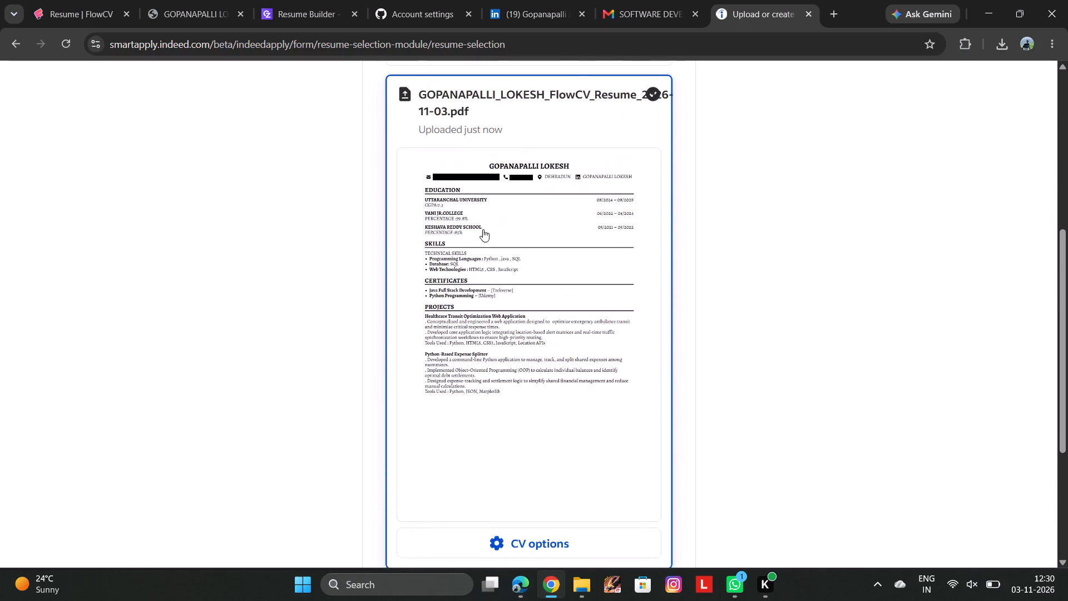
pyautogui.scroll(-1, 483, 229)
pyautogui.click(519, 376)
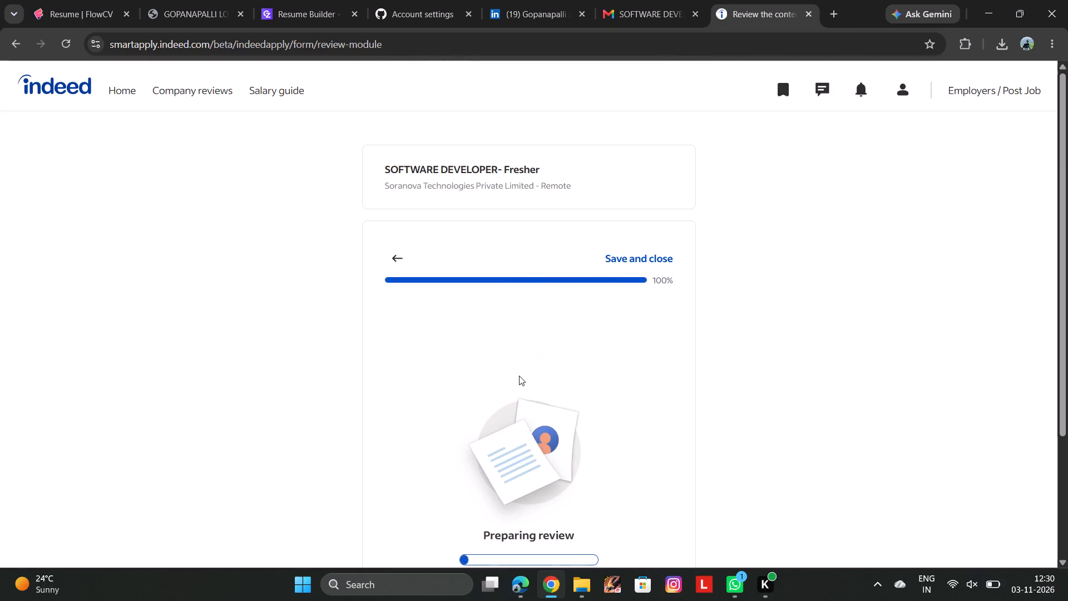
# Review the full application before submission, examining the contact information, attached resume and supporting documents sections.
pyautogui.scroll(-3, 530, 415)
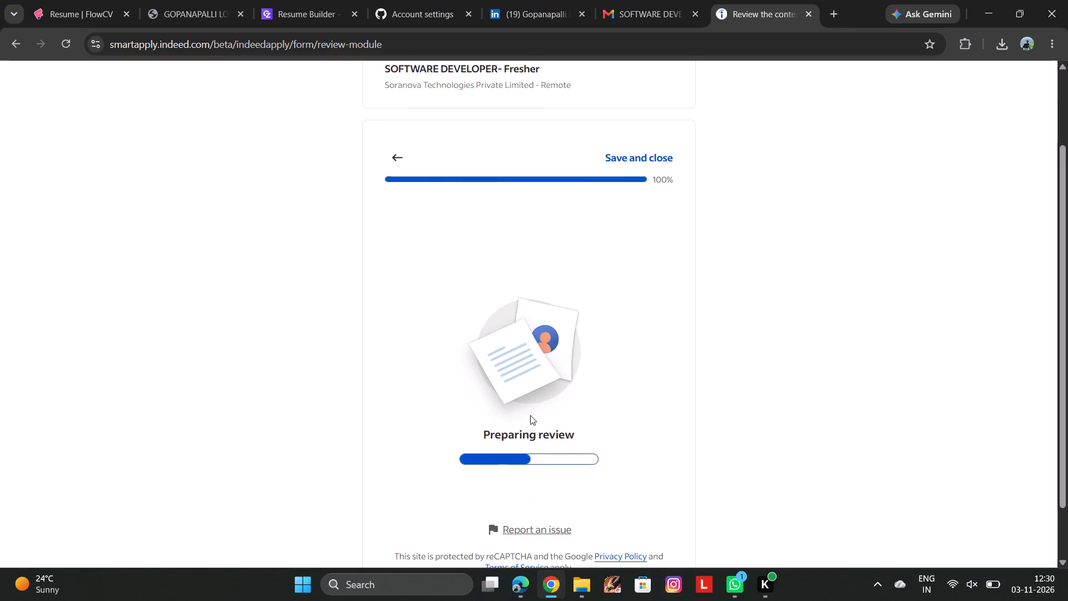
pyautogui.scroll(-1, 530, 415)
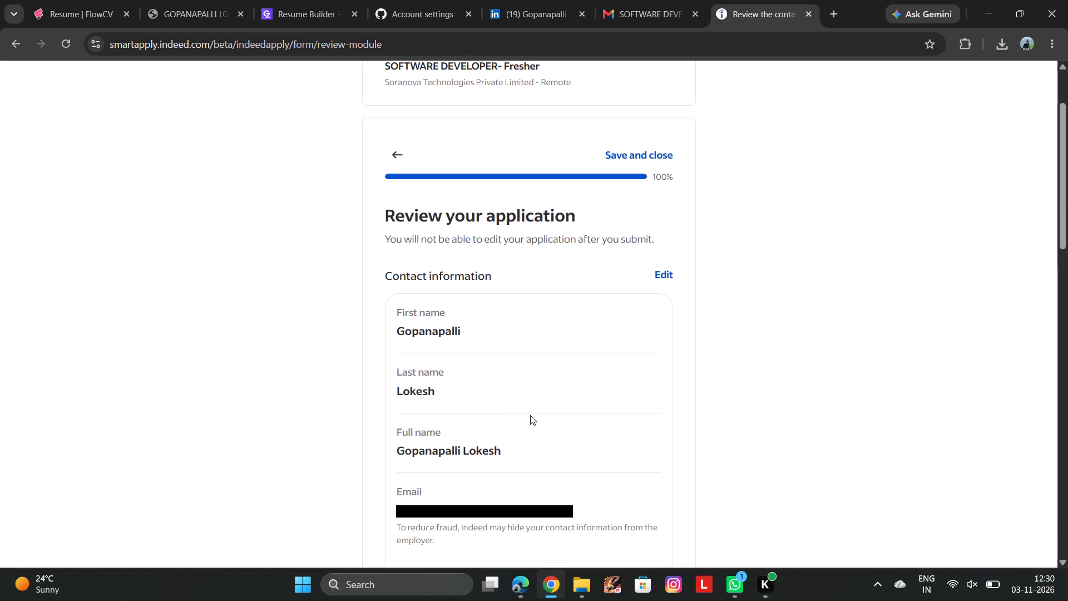
pyautogui.scroll(-5, 530, 415)
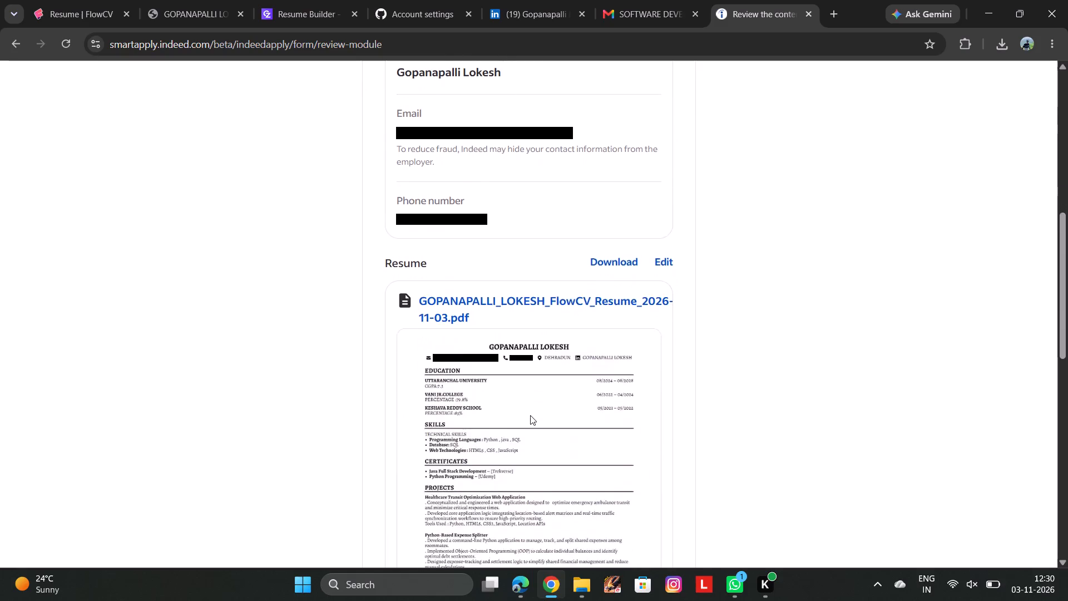
pyautogui.scroll(-5, 530, 415)
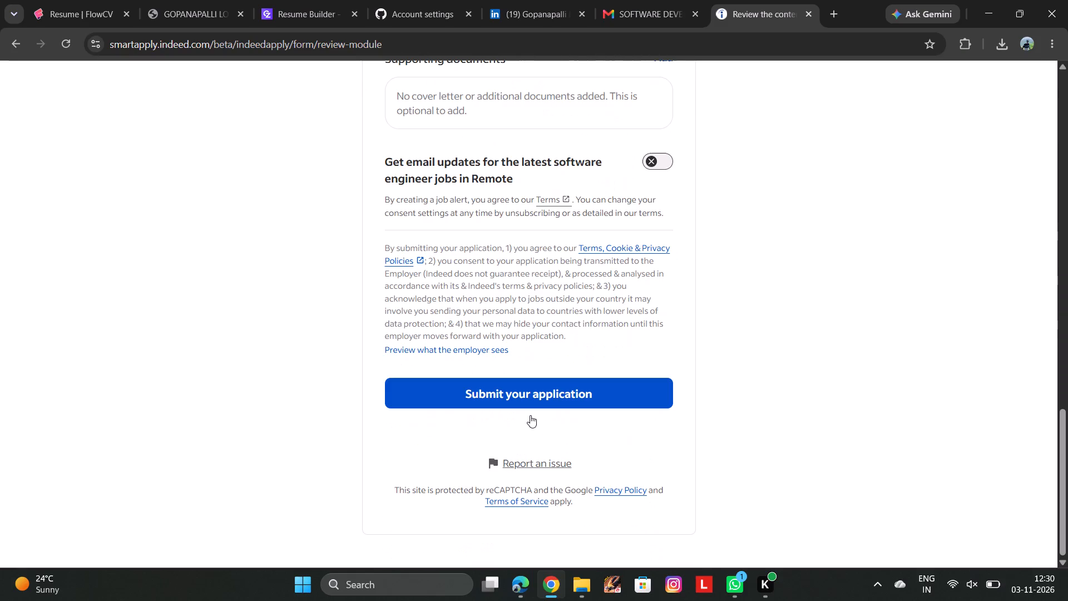
pyautogui.scroll(10, 530, 415)
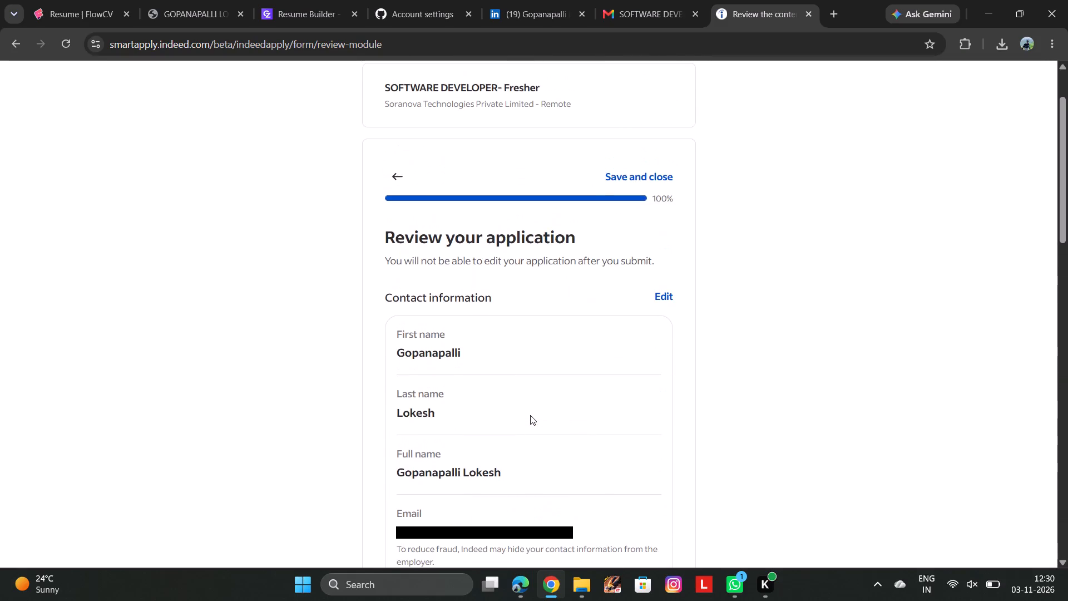
pyautogui.scroll(-1, 530, 415)
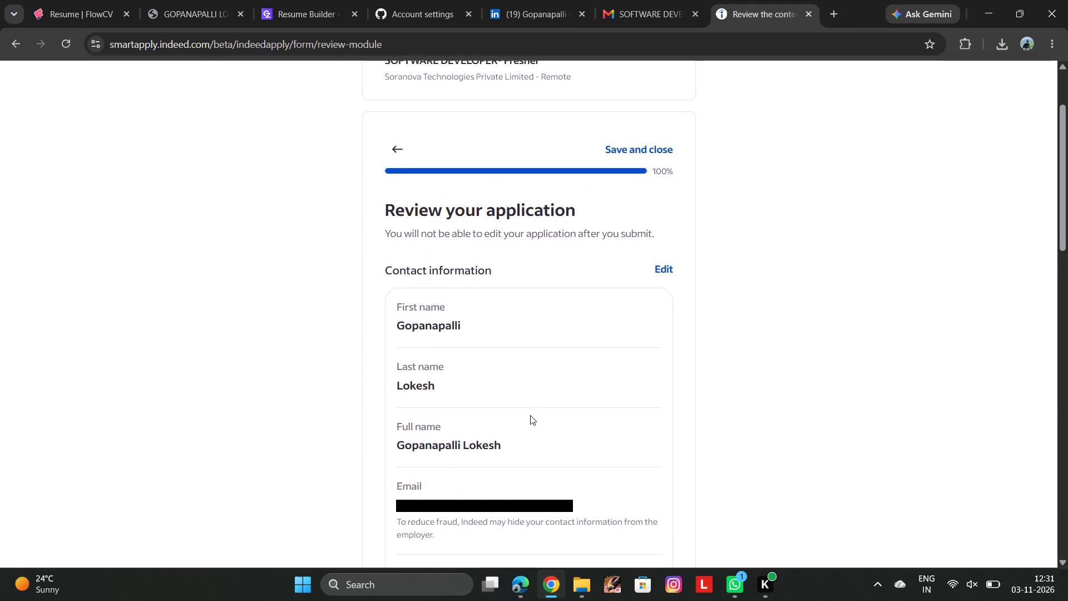
pyautogui.scroll(-2, 530, 415)
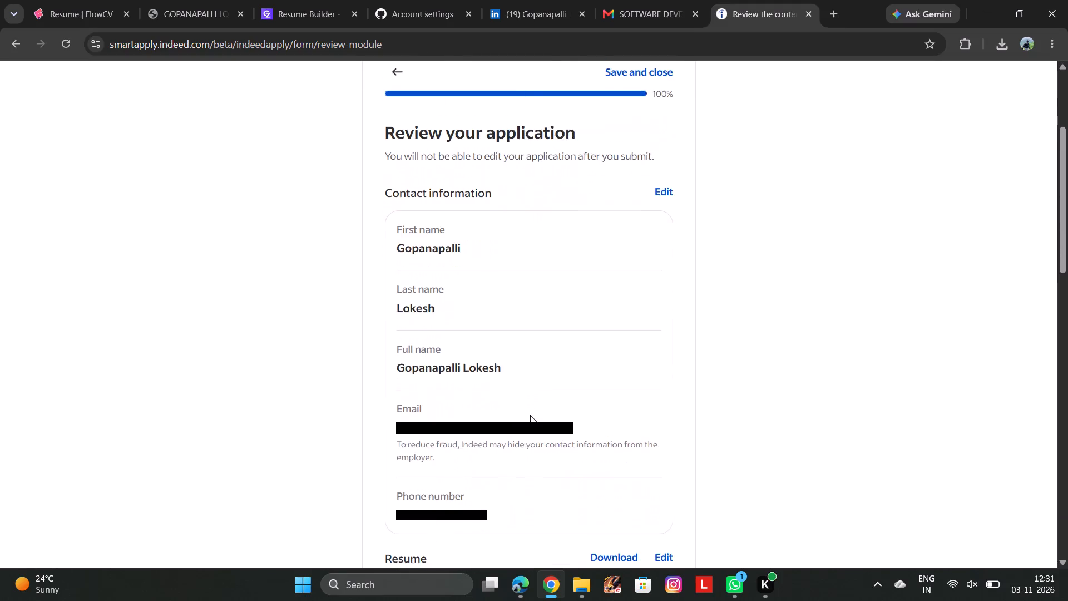
pyautogui.scroll(-3, 530, 415)
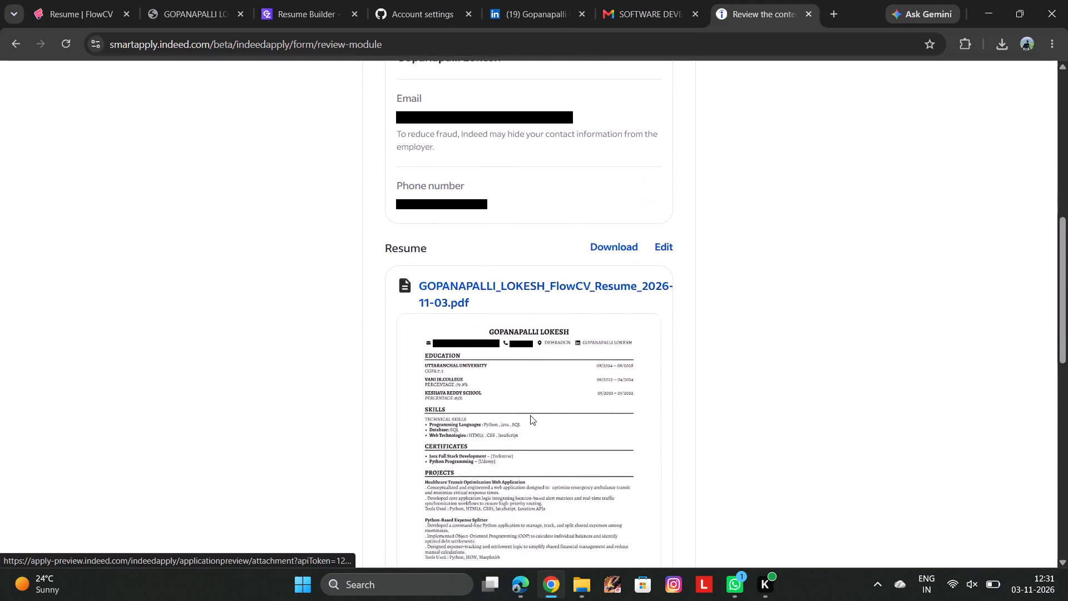
pyautogui.scroll(-1, 530, 415)
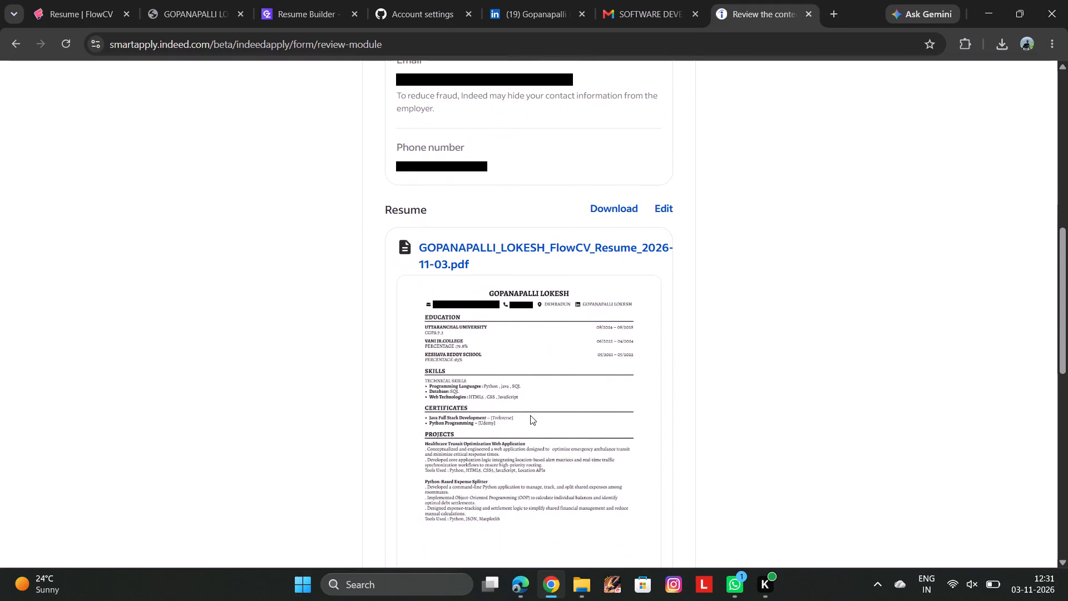
# Switch to Microsoft Edge and reread the FlowCV resume PDF dated 2026-11-03, from skills through projects.
pyautogui.click(572, 583)
pyautogui.click(554, 552)
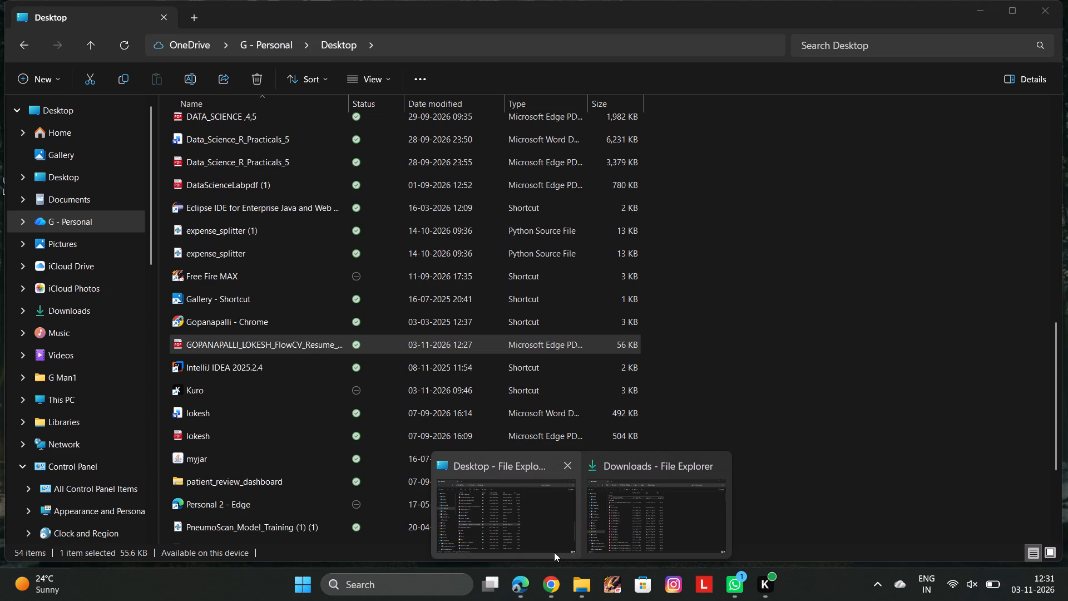
pyautogui.click(512, 583)
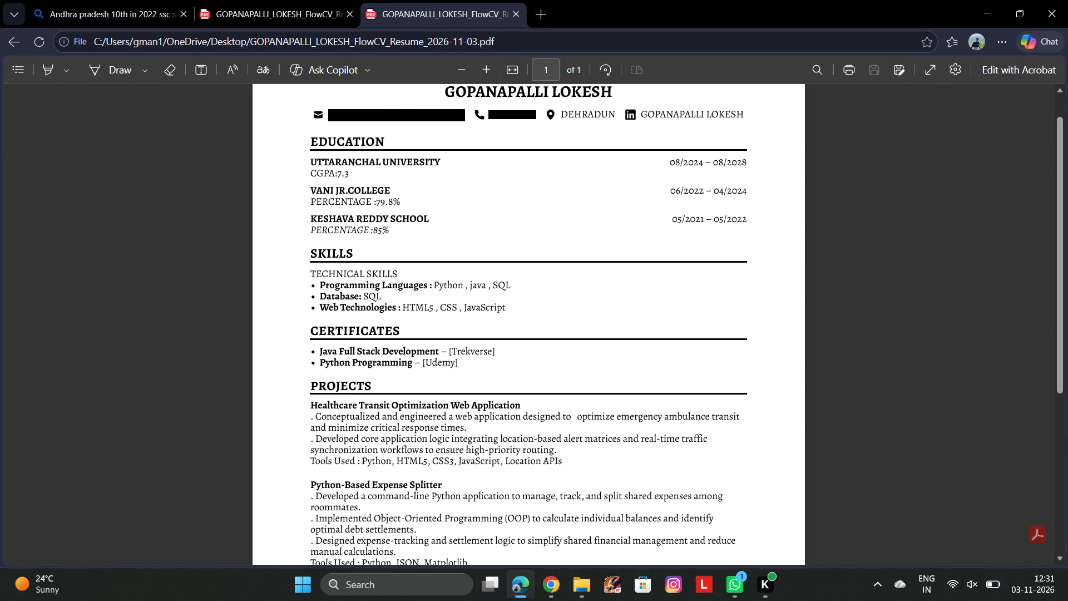
pyautogui.scroll(-1, 584, 125)
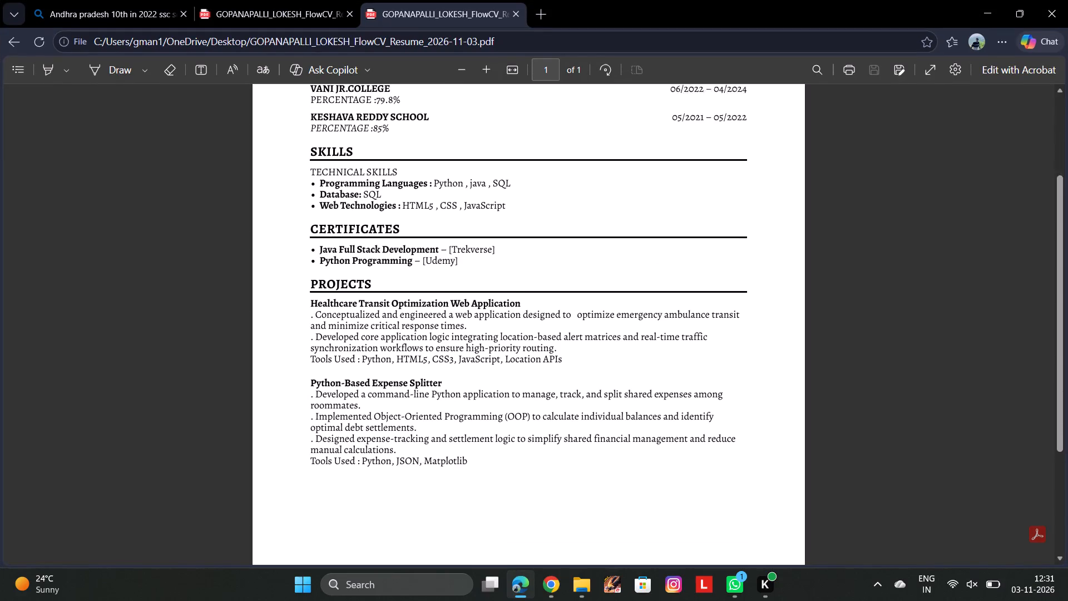
pyautogui.scroll(-2, 584, 125)
pyautogui.scroll(3, 584, 125)
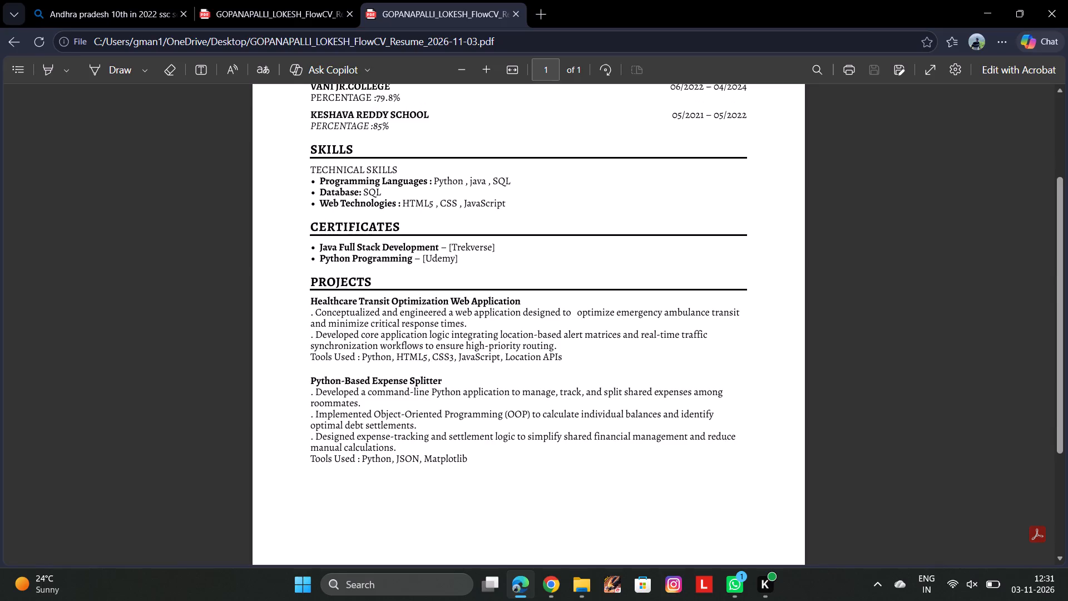
pyautogui.scroll(6, 584, 125)
pyautogui.click(990, 11)
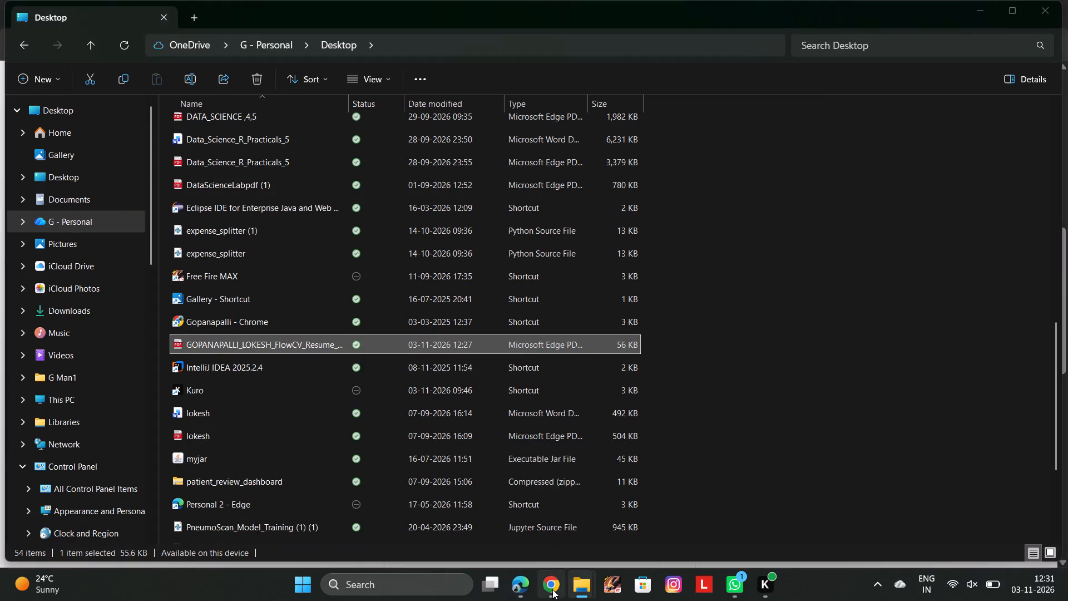
# Return to the Indeed application in Chrome and submit it for the Software Developer - Fresher job.
pyautogui.click(552, 589)
pyautogui.scroll(-2, 552, 589)
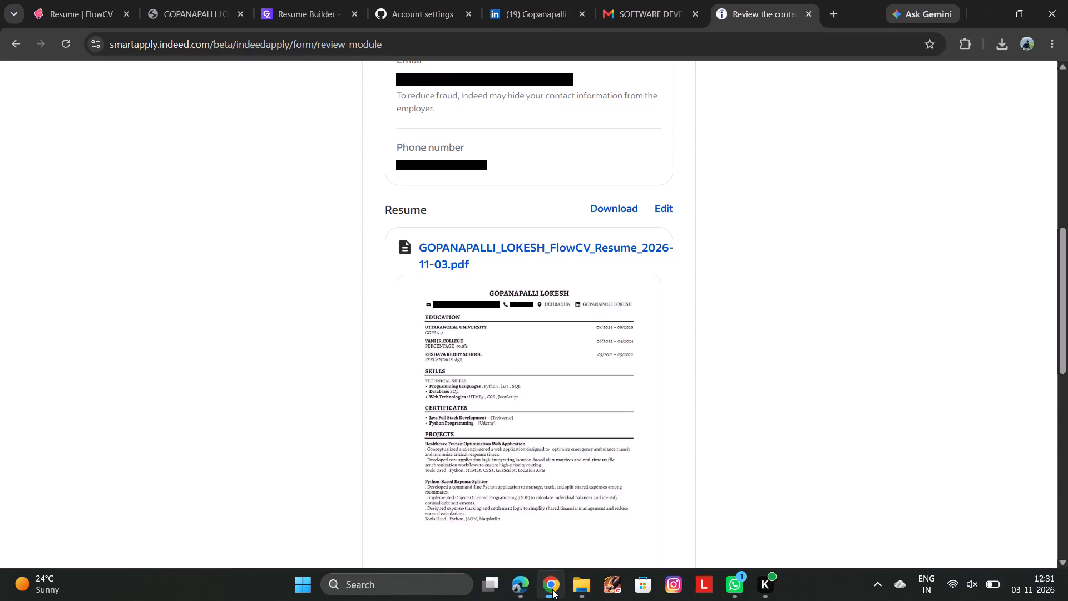
pyautogui.scroll(-3, 552, 589)
pyautogui.scroll(-4, 700, 467)
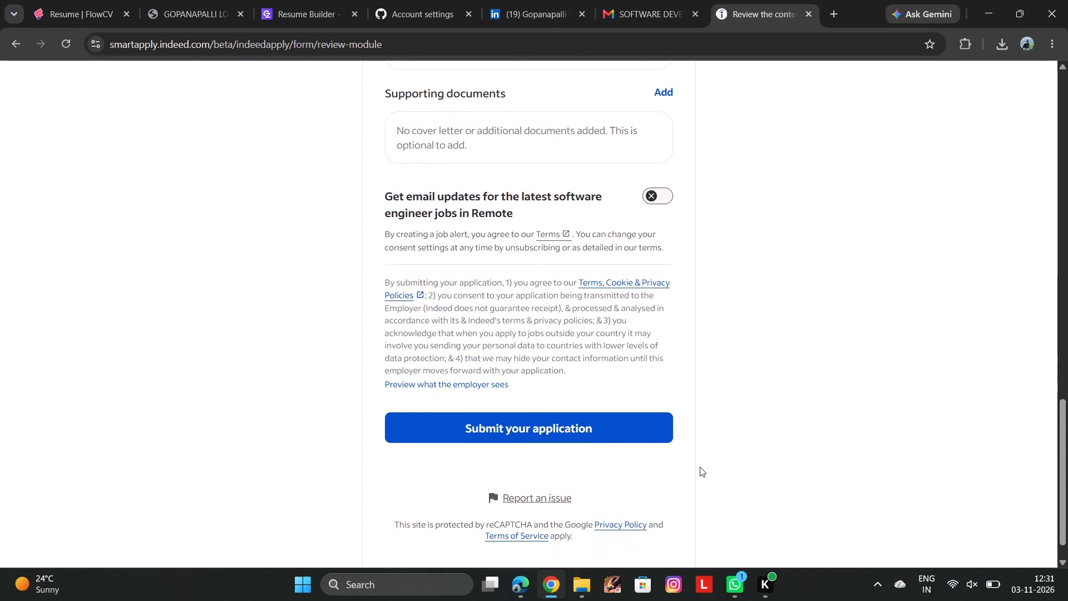
pyautogui.click(537, 430)
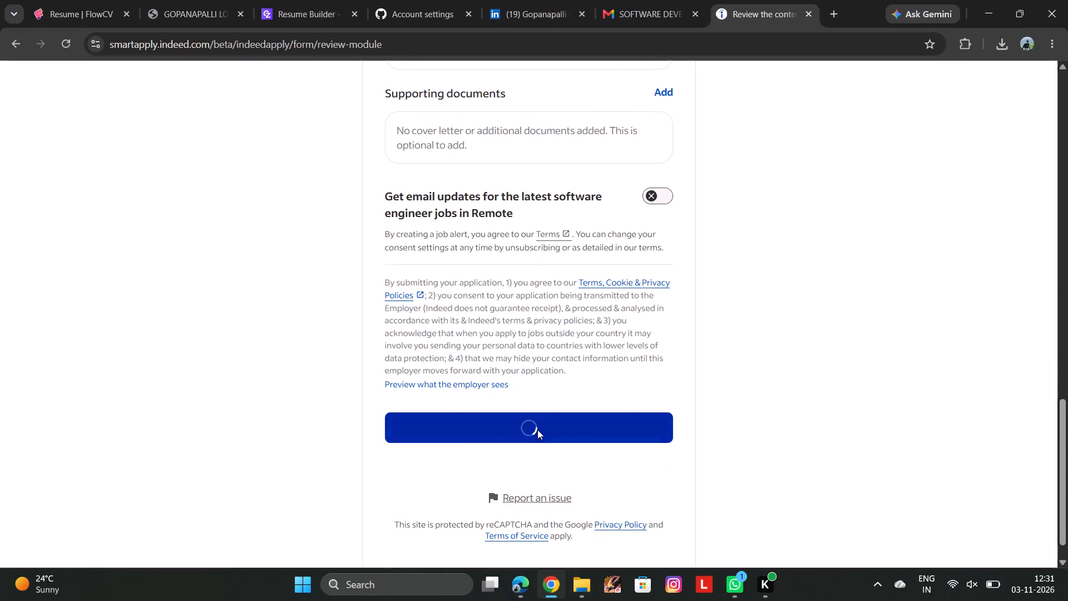